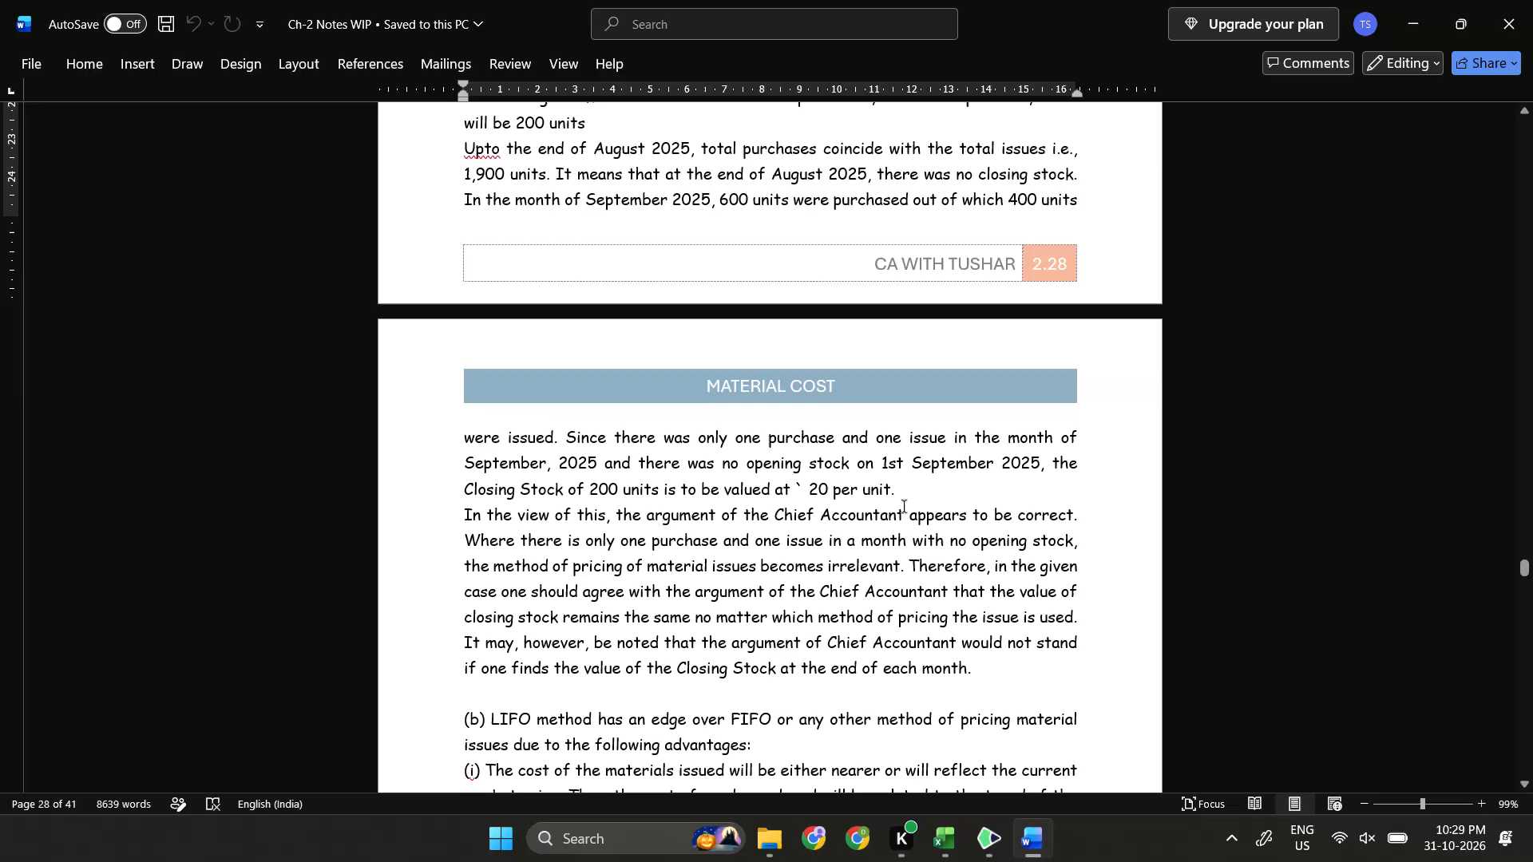
Look through the Ch-2 Material Cost notes, including the worked problems and practice questions, ending at the chapter's first page.
{"action": "scroll", "coordinate": [904, 506], "scroll_direction": "down", "scroll_amount": 1}
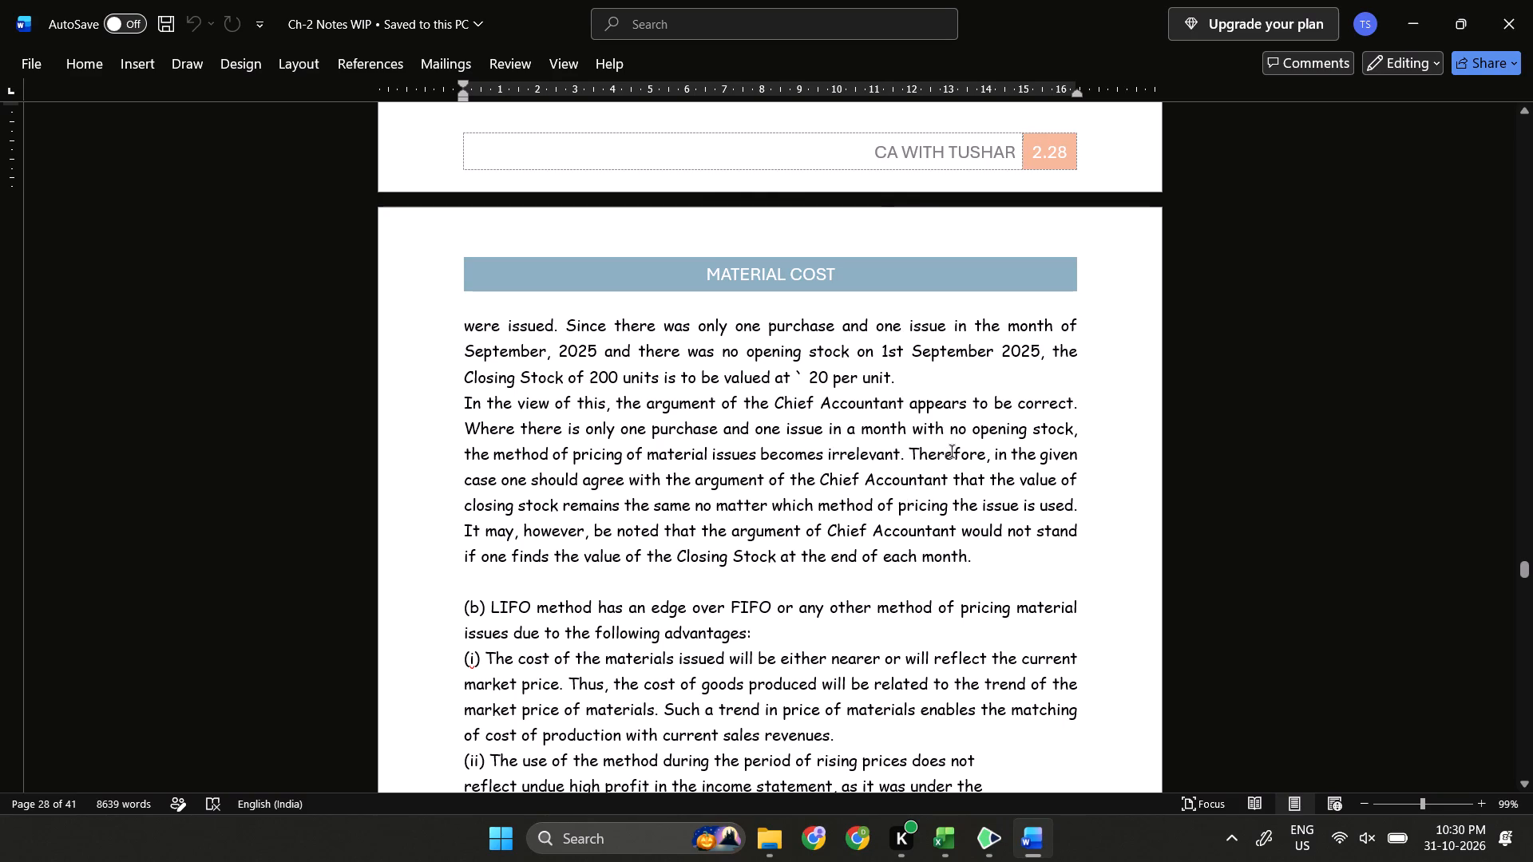
{"action": "scroll", "coordinate": [986, 541], "scroll_direction": "up", "scroll_amount": 2}
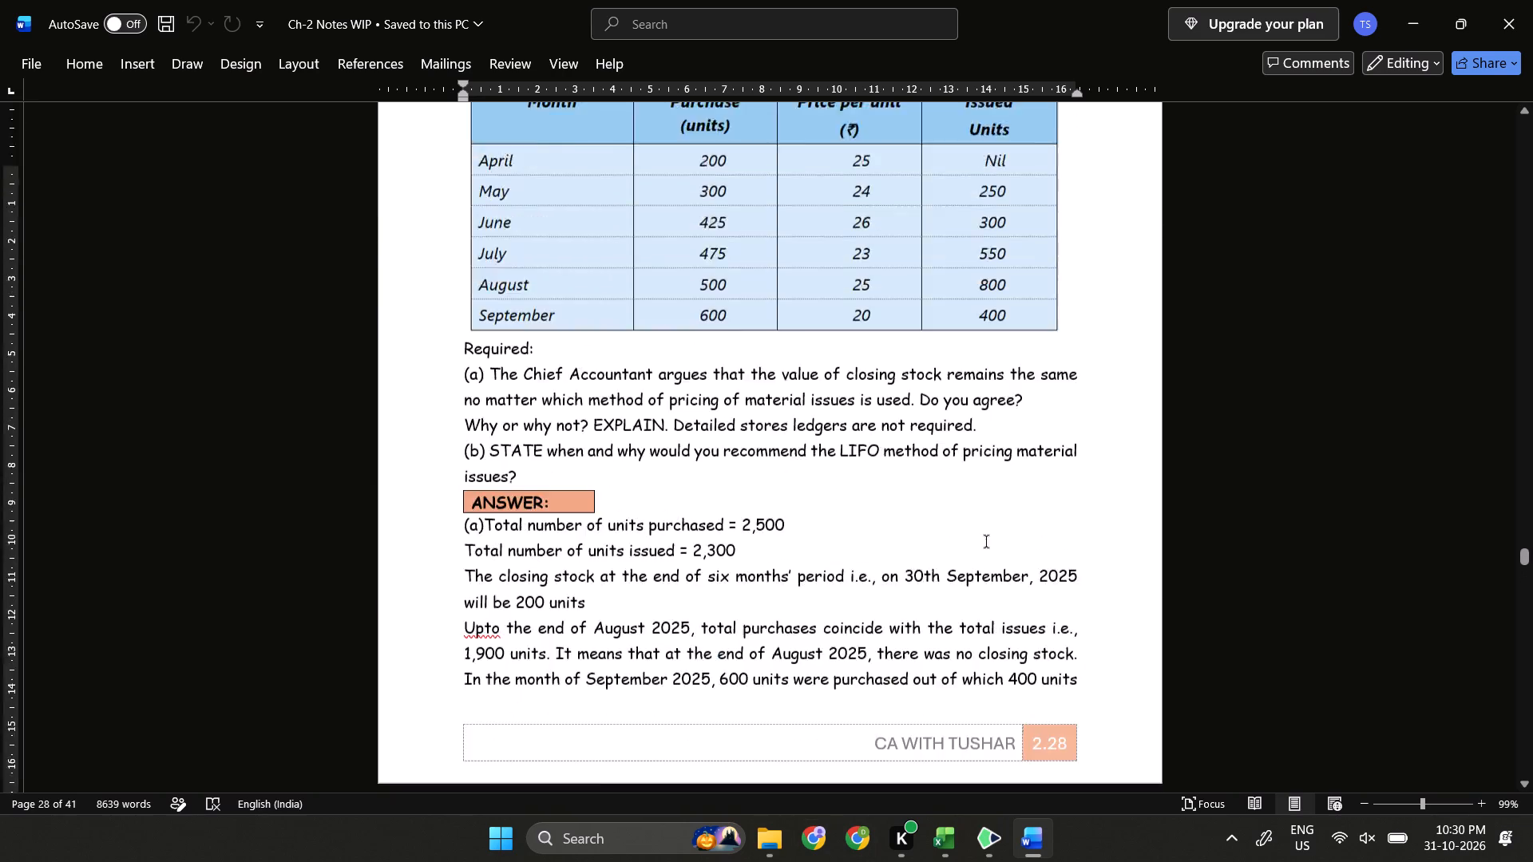
{"action": "scroll", "coordinate": [986, 541], "scroll_direction": "up", "scroll_amount": 8}
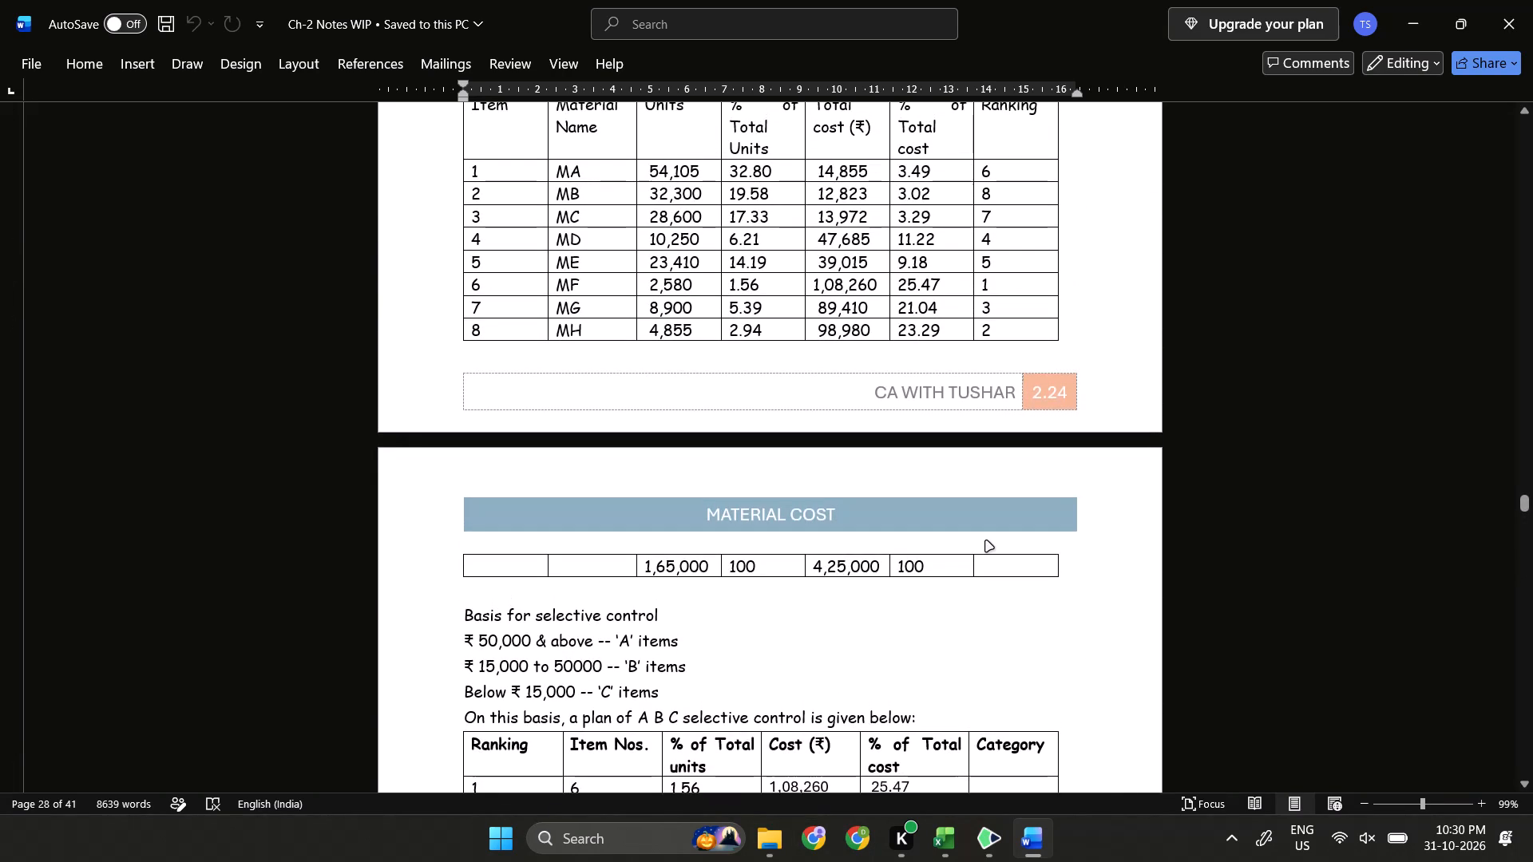
{"action": "scroll", "coordinate": [986, 541], "scroll_direction": "down", "scroll_amount": 1}
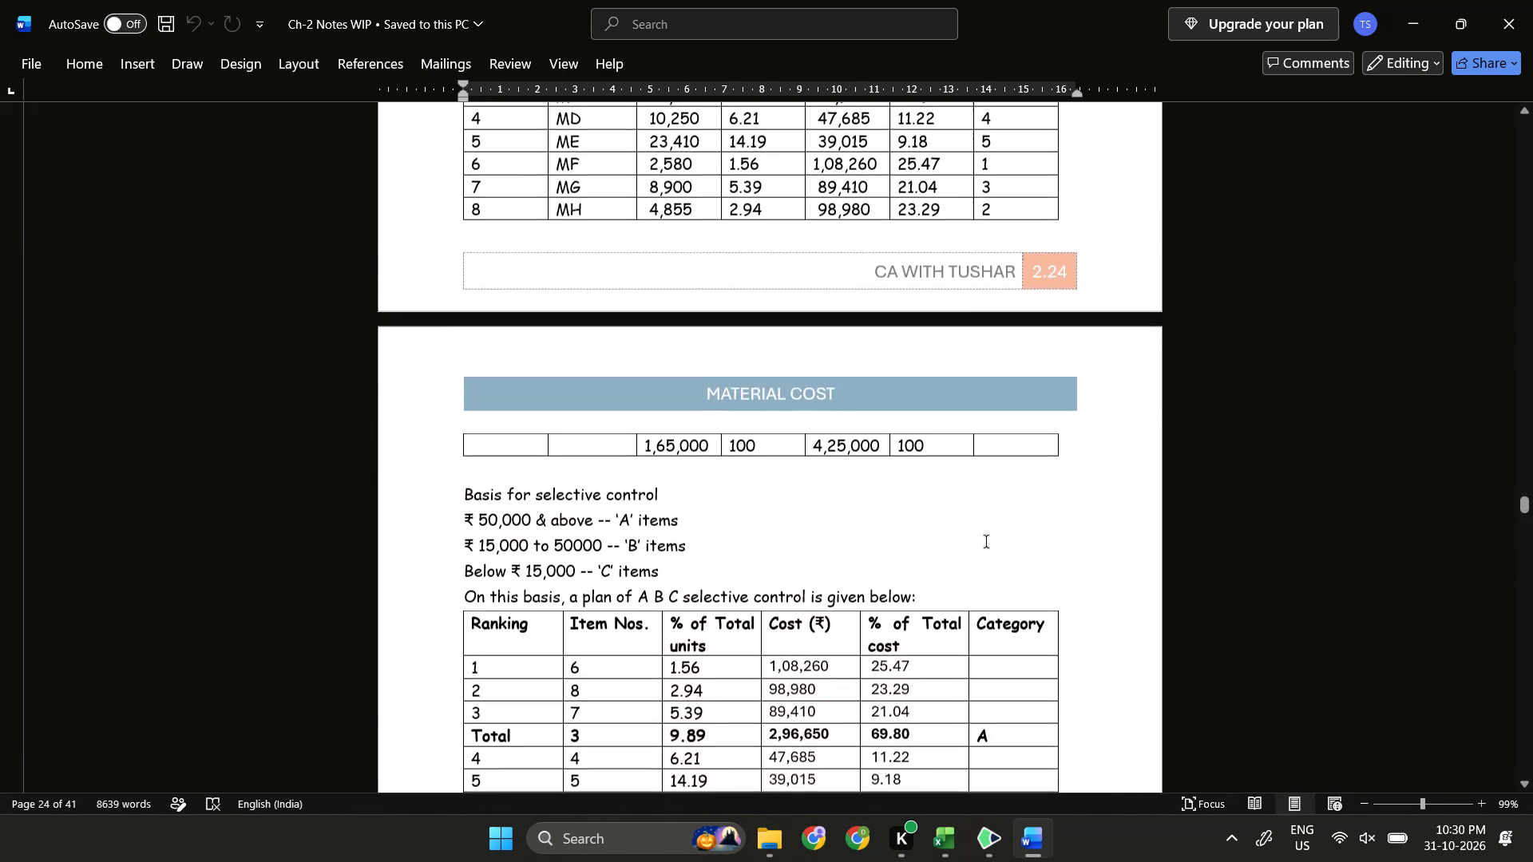
{"action": "scroll", "coordinate": [986, 541], "scroll_direction": "down", "scroll_amount": 17}
{"action": "right_click", "coordinate": [986, 541]}
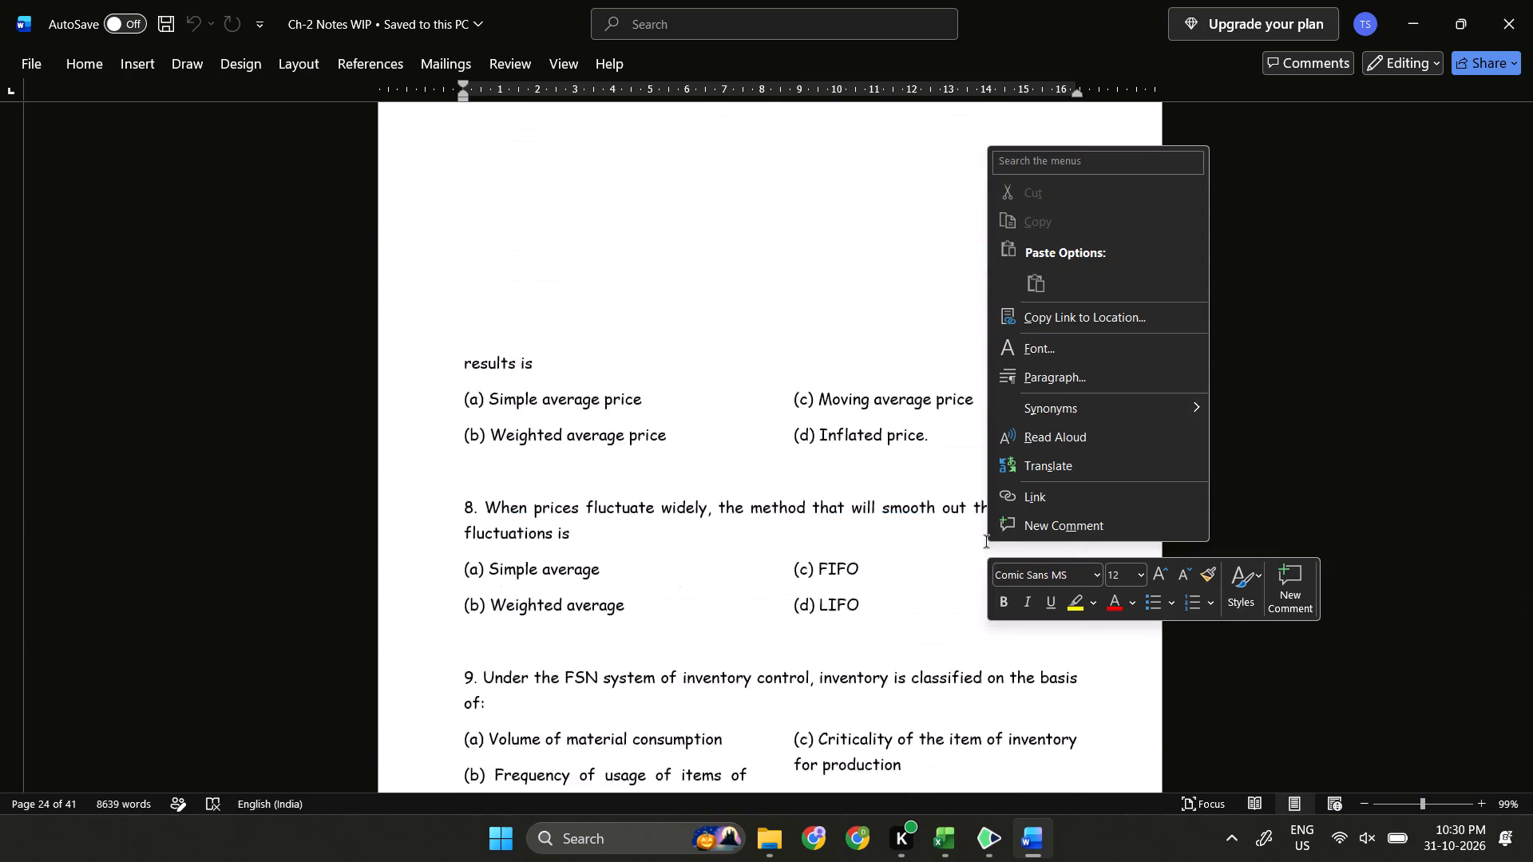
{"action": "scroll", "coordinate": [986, 541], "scroll_direction": "down", "scroll_amount": 8}
{"action": "left_click", "coordinate": [732, 454]}
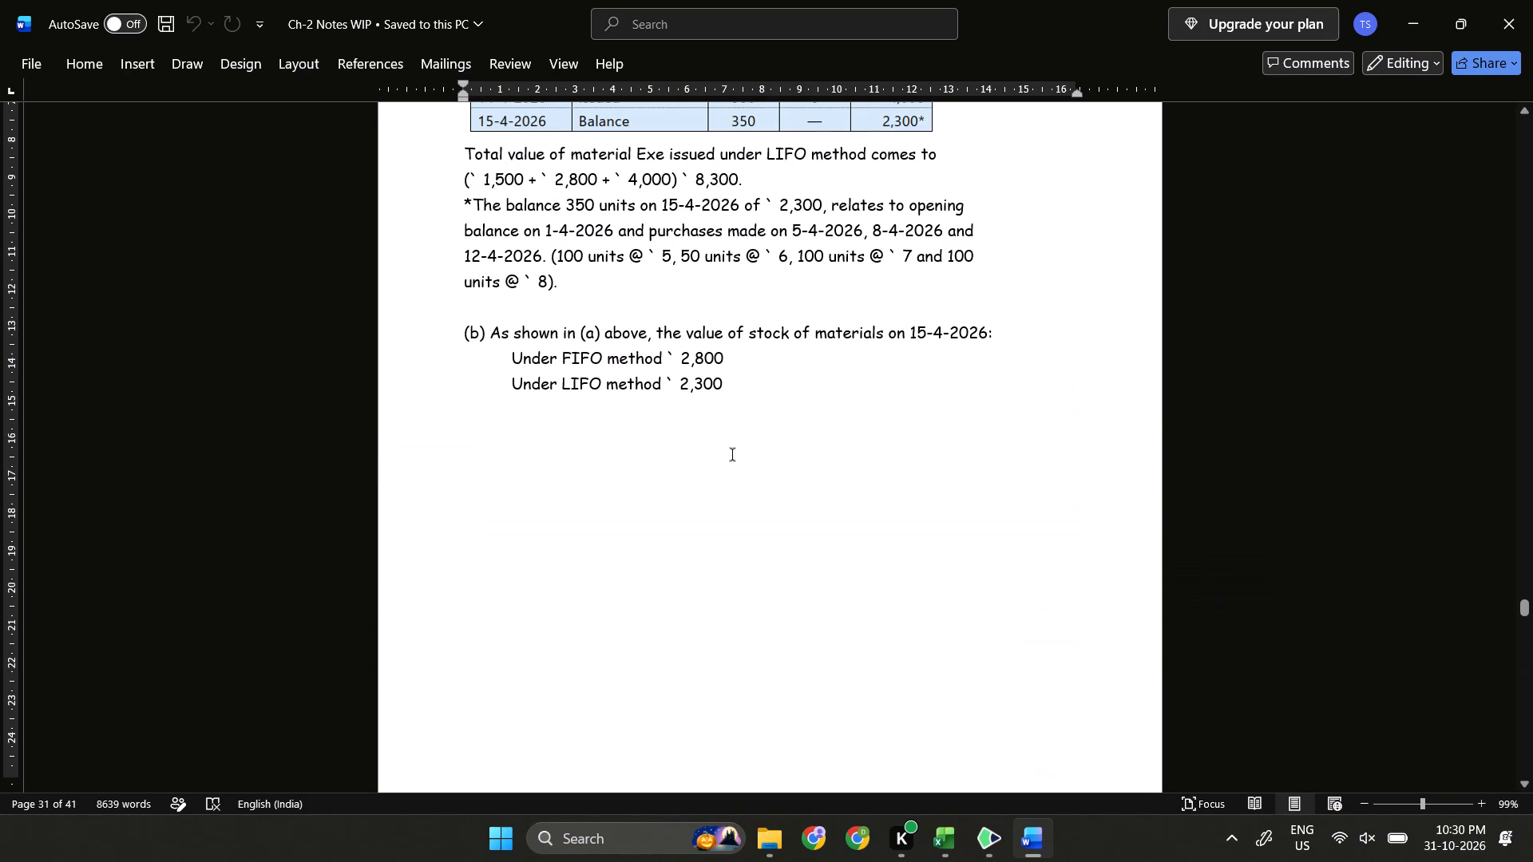
{"action": "scroll", "coordinate": [676, 97], "scroll_direction": "down", "scroll_amount": 10}
{"action": "scroll", "coordinate": [707, 461], "scroll_direction": "down", "scroll_amount": 2}
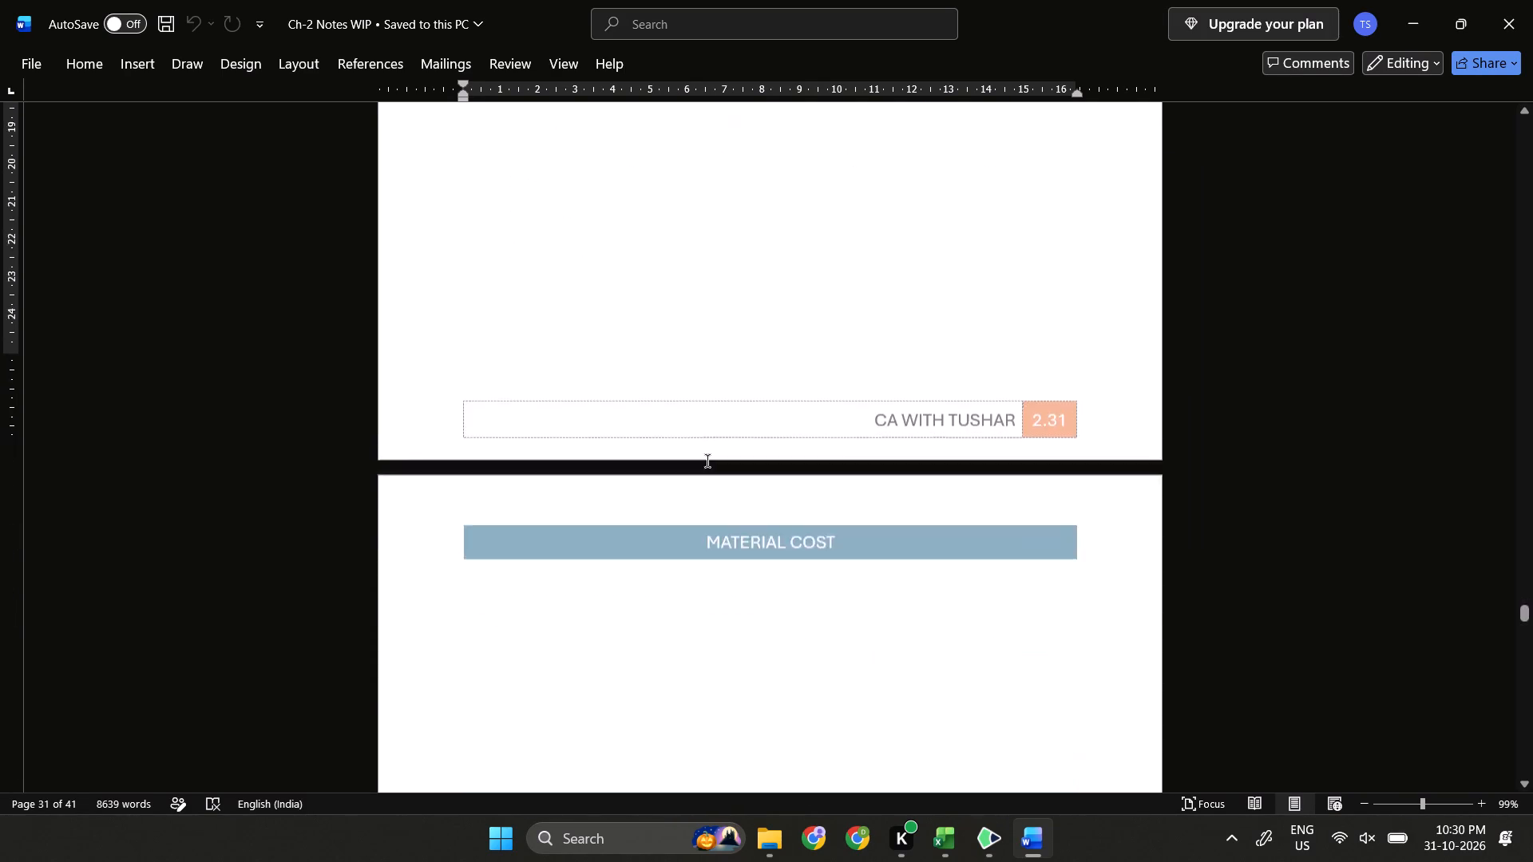
{"action": "scroll", "coordinate": [707, 461], "scroll_direction": "down", "scroll_amount": 20}
{"action": "scroll", "coordinate": [707, 461], "scroll_direction": "down", "scroll_amount": 9}
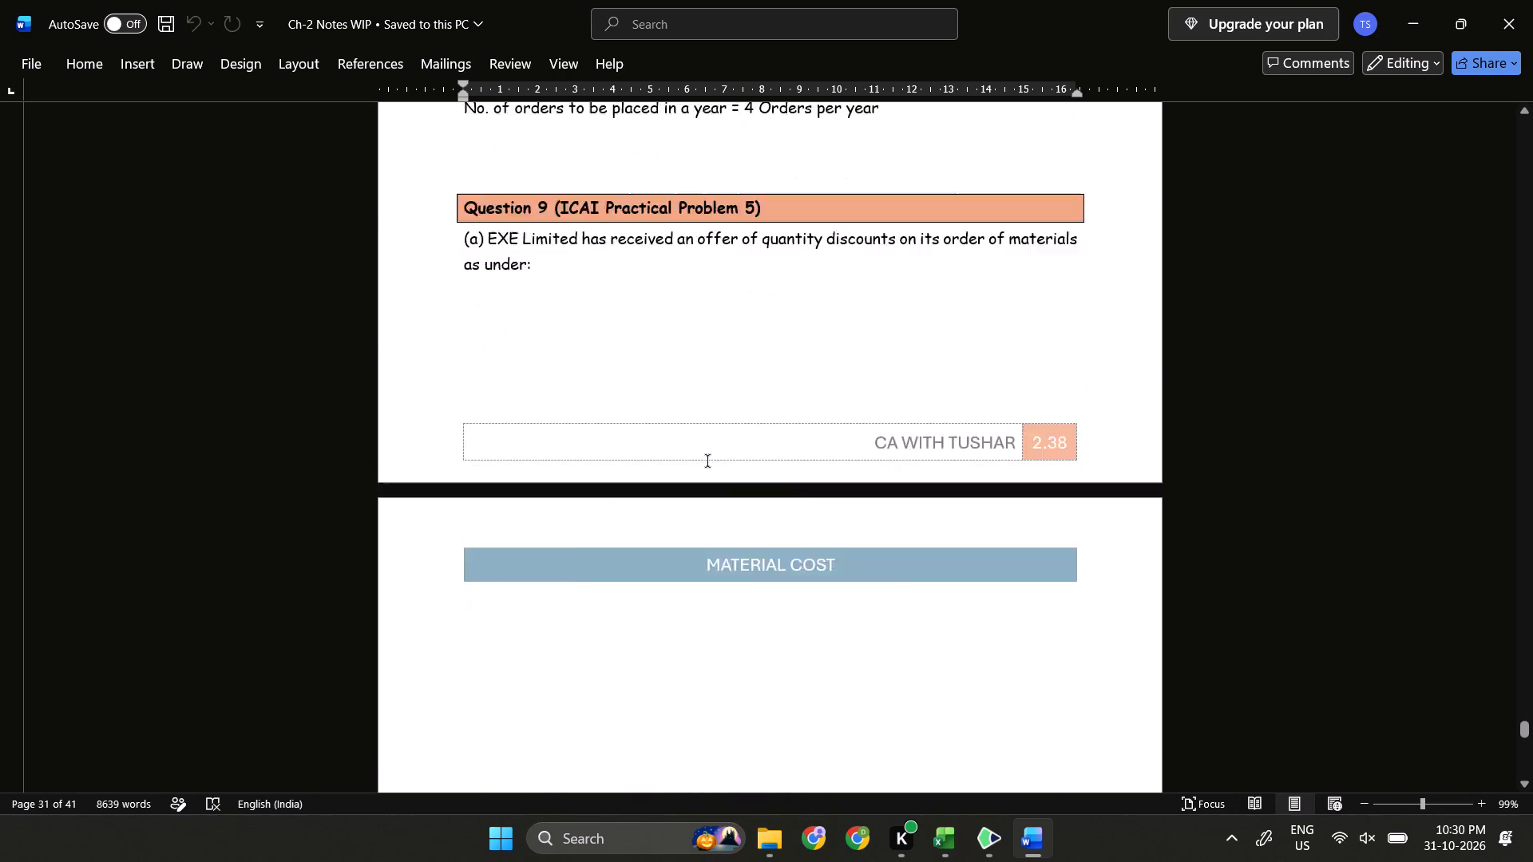
{"action": "scroll", "coordinate": [707, 461], "scroll_direction": "down", "scroll_amount": 6}
{"action": "scroll", "coordinate": [707, 461], "scroll_direction": "up", "scroll_amount": 1}
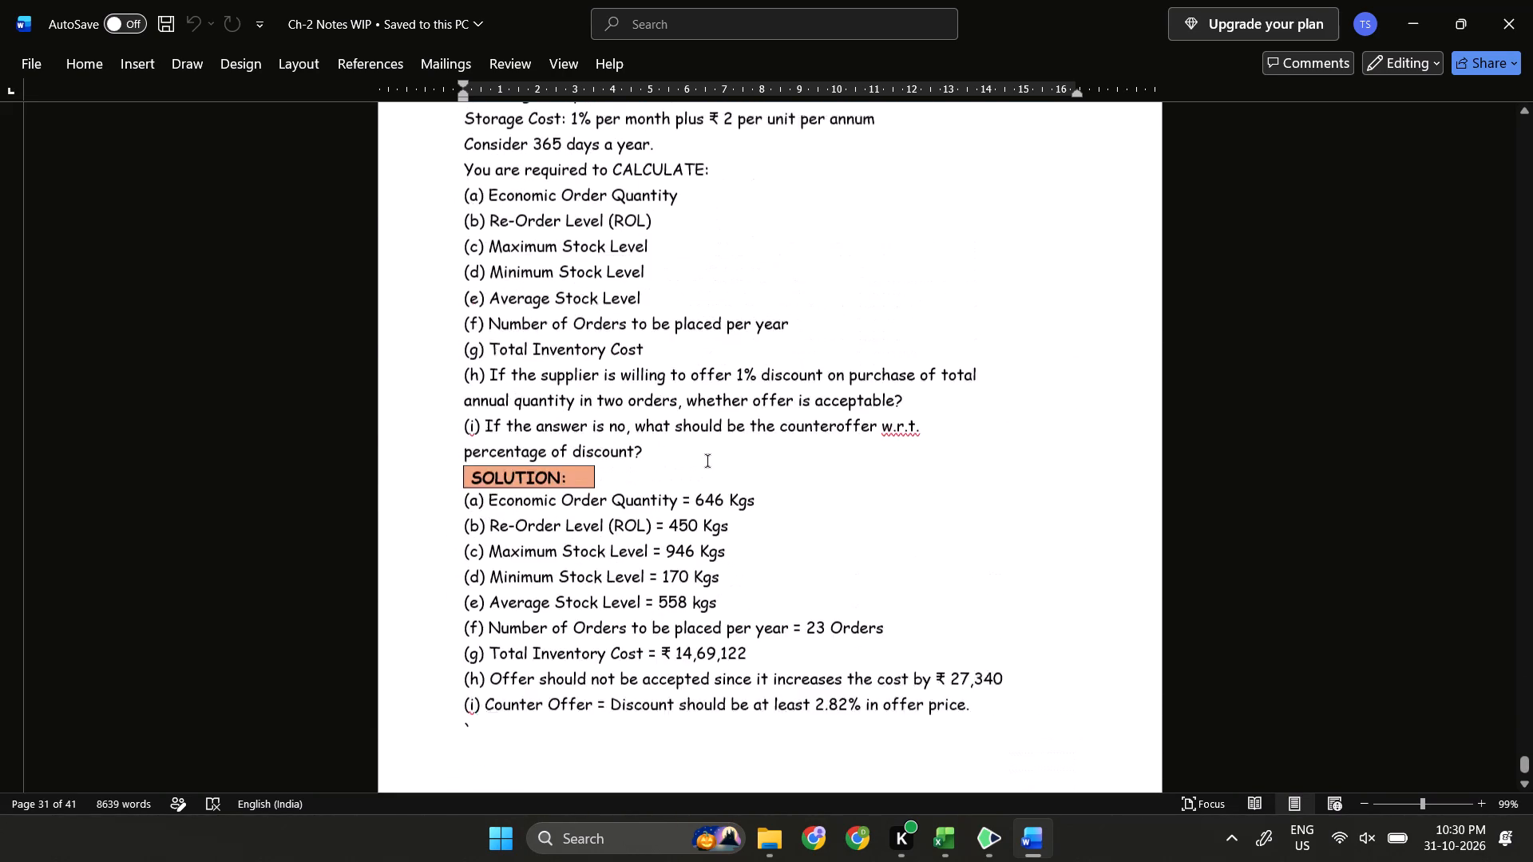
{"action": "scroll", "coordinate": [707, 461], "scroll_direction": "up", "scroll_amount": 4}
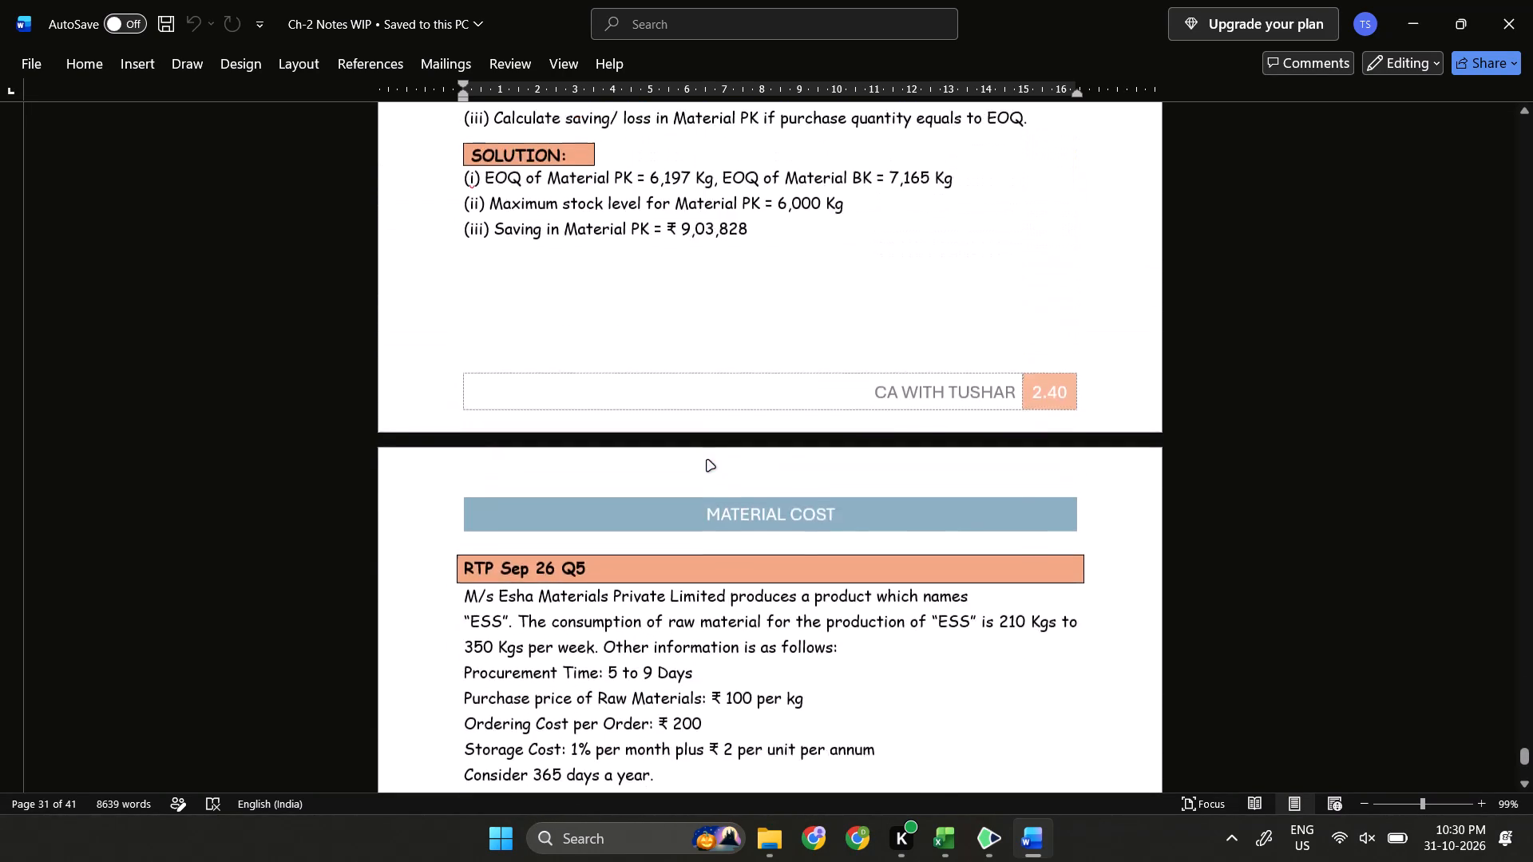
{"action": "scroll", "coordinate": [707, 461], "scroll_direction": "up", "scroll_amount": 12}
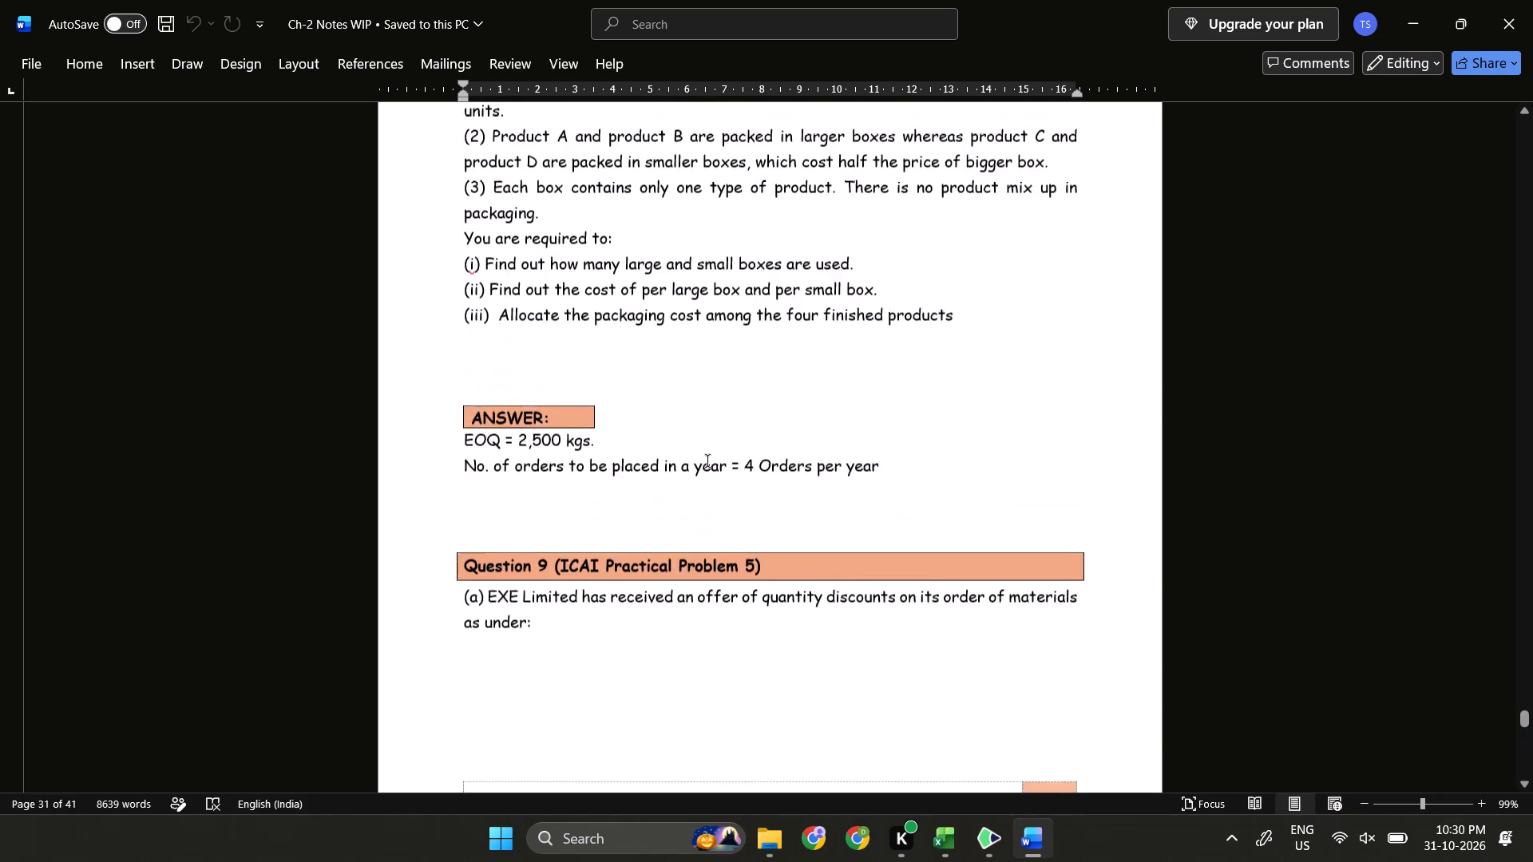
{"action": "scroll", "coordinate": [707, 461], "scroll_direction": "up", "scroll_amount": 12}
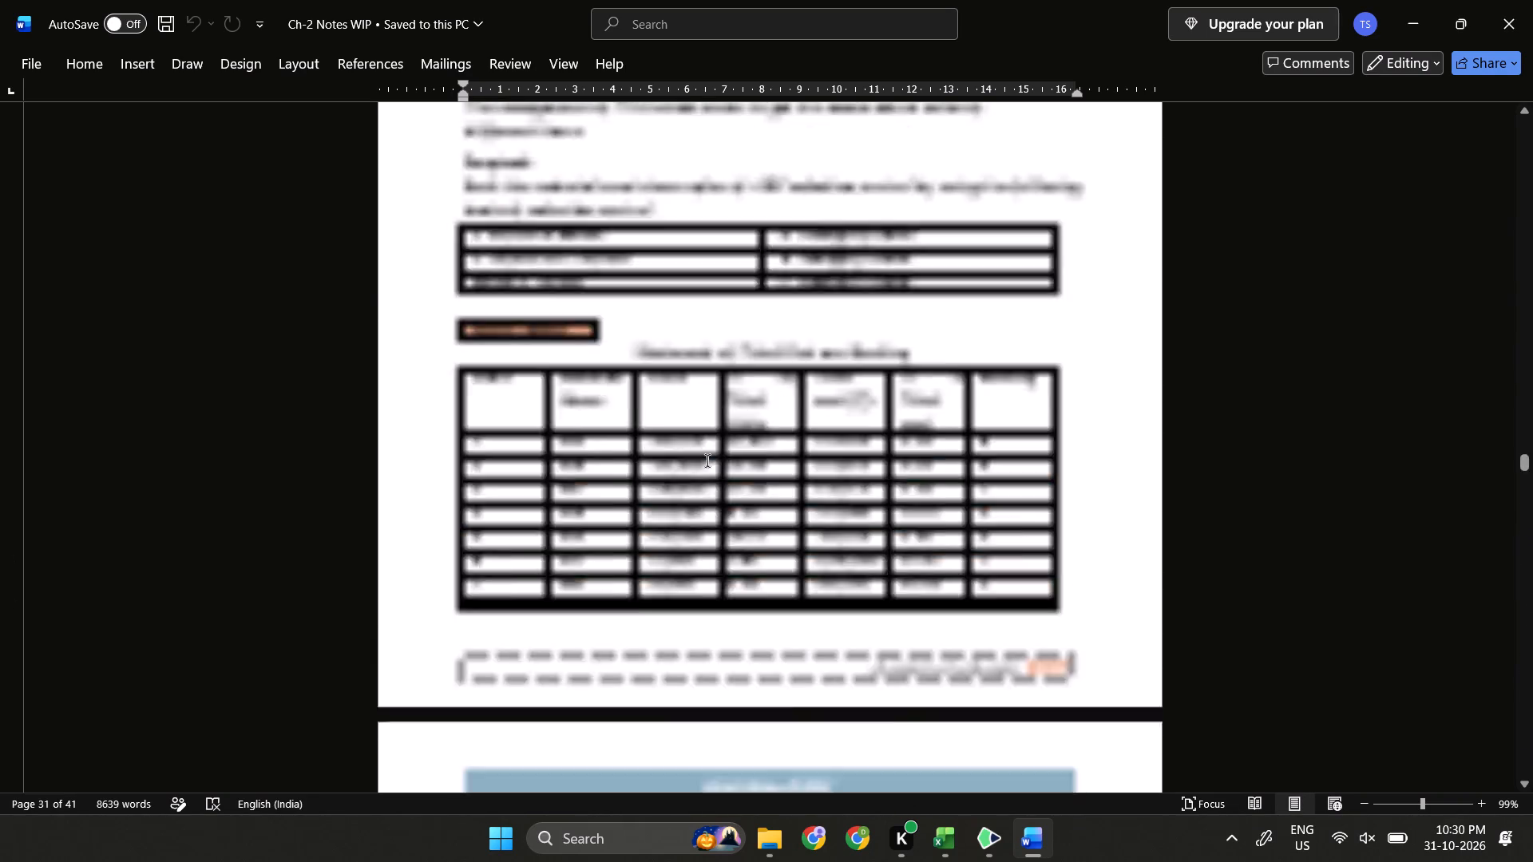
{"action": "scroll", "coordinate": [707, 461], "scroll_direction": "up", "scroll_amount": 6}
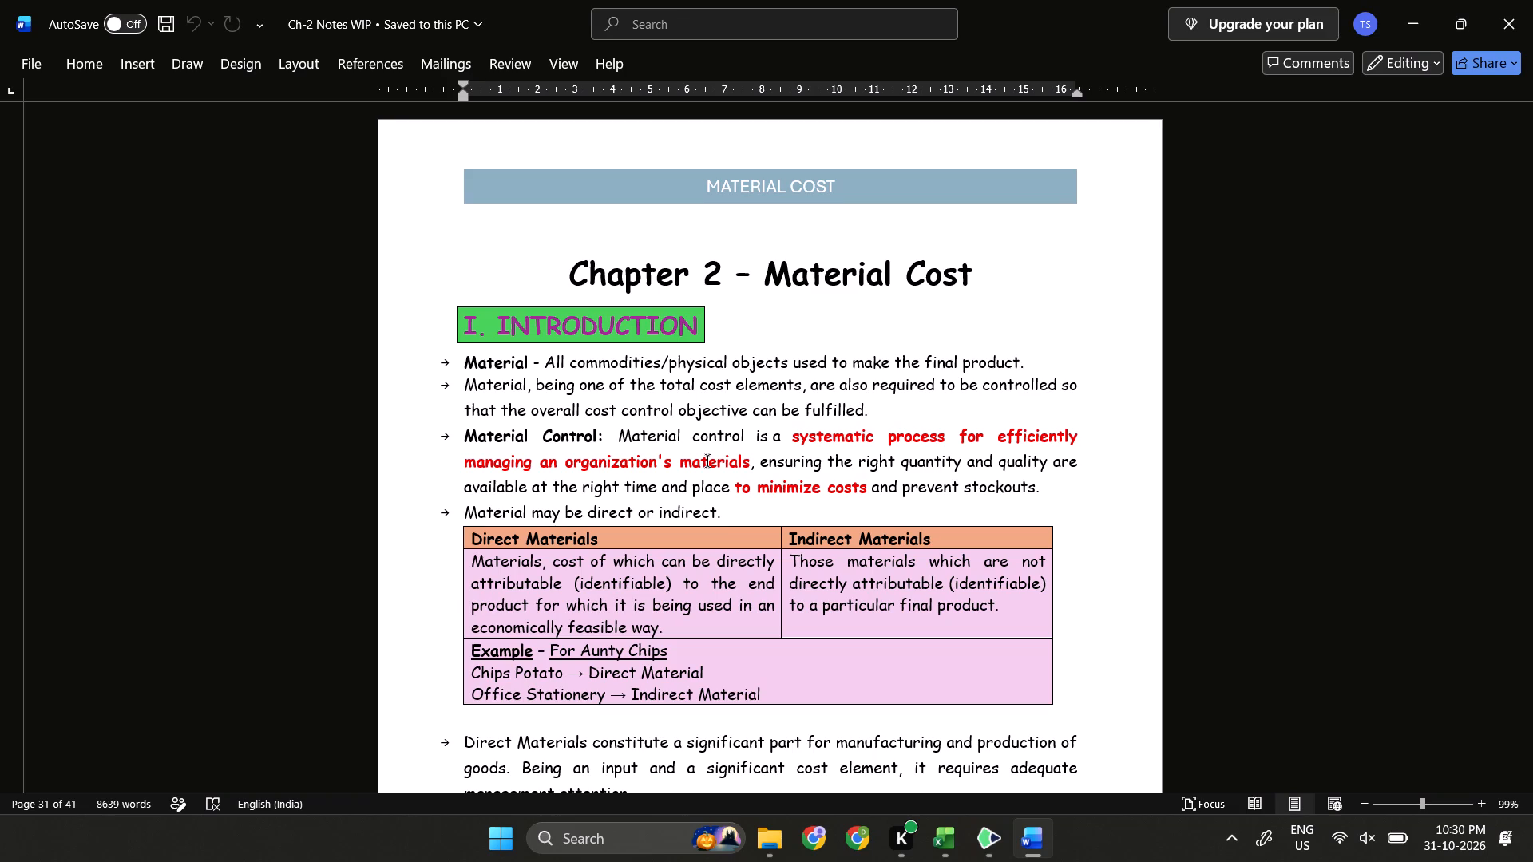
Switch to the Study All Tracker workbook in Excel and show its Immediate sheet.
{"action": "key", "text": "alt+Tab"}
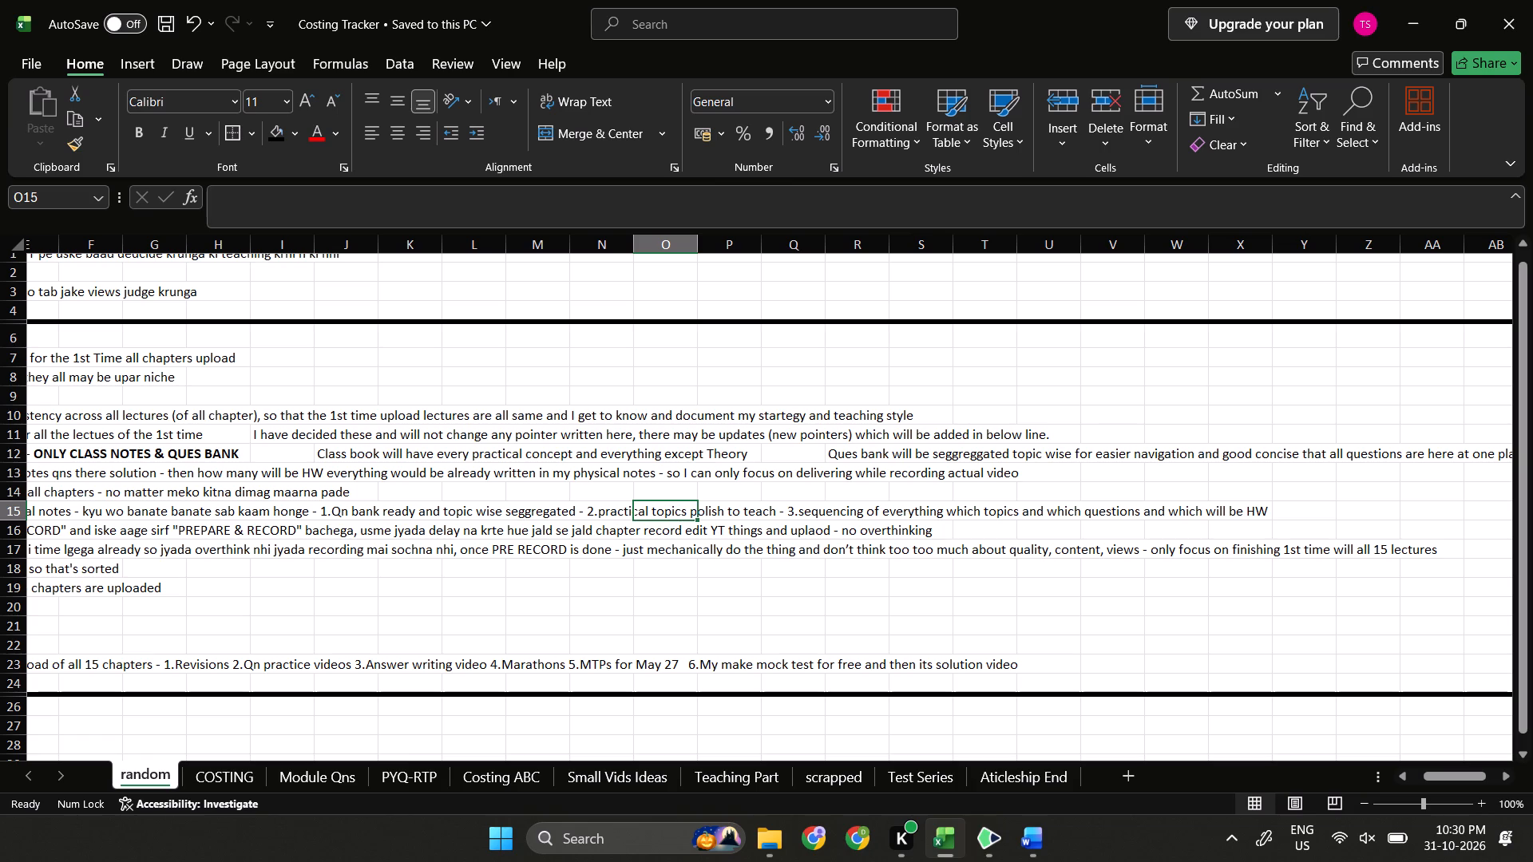
{"action": "type", "text": "study"}
{"action": "key", "text": "Return"}
{"action": "key", "text": "ctrl+Page_Up"}
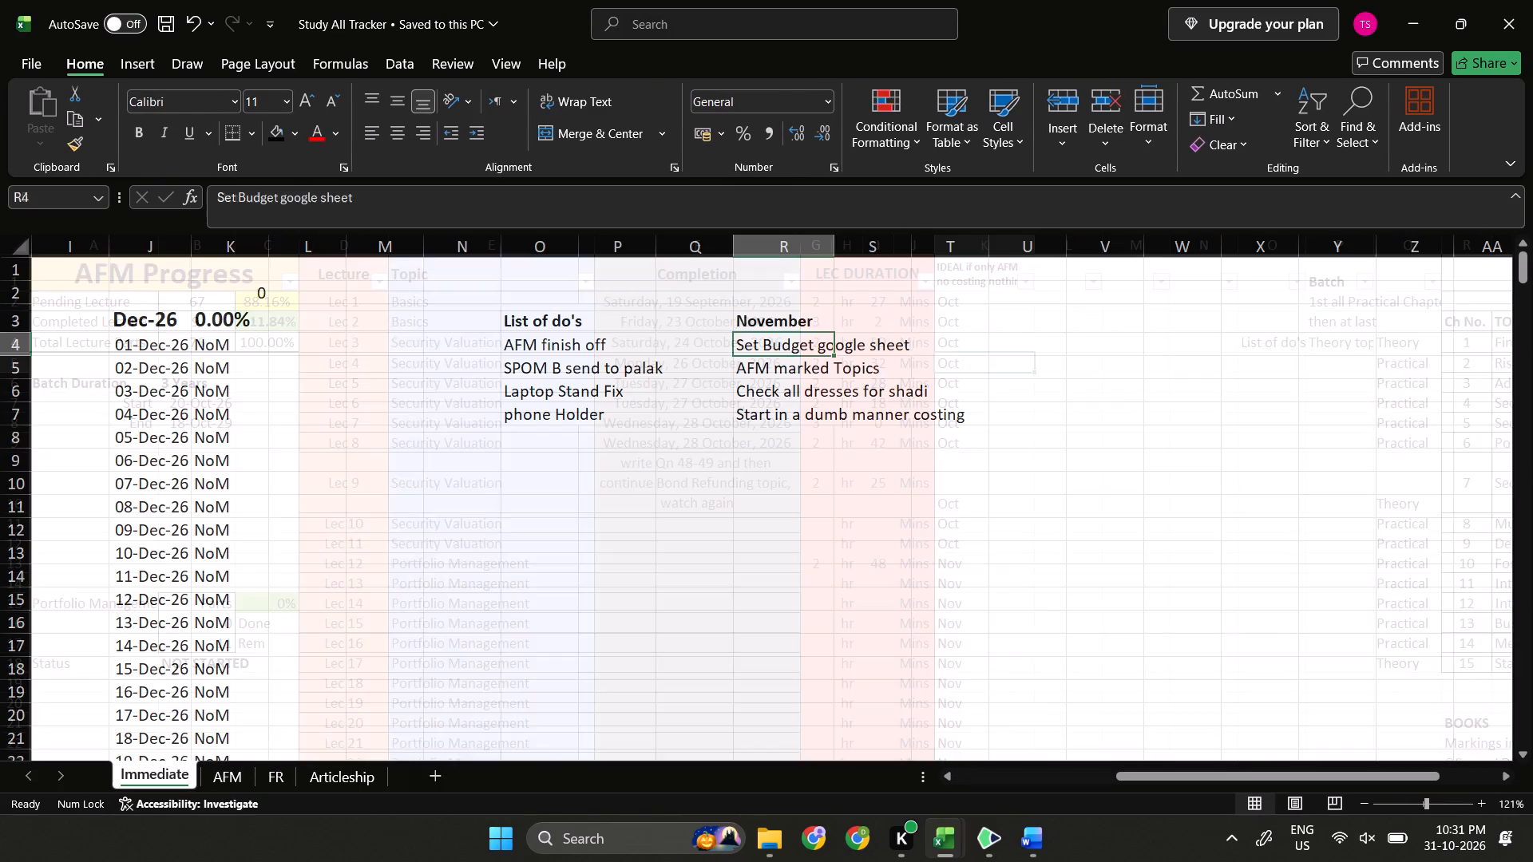
Add the bold heading "OFFICE TIME" in cell U3, in the same row as the November heading.
{"action": "key", "text": "Right"}
{"action": "key", "text": "Up"}
{"action": "key", "text": "Left"}
{"action": "key", "text": "Right"}
{"action": "key", "text": "Up"}
{"action": "key", "text": "Right"}
{"action": "key", "text": "Up"}
{"action": "key", "text": "Left"}
{"action": "key", "text": "Right"}
{"action": "key", "text": "Up"}
{"action": "key", "text": "Right"}
{"action": "key", "text": "Down"}
{"action": "key", "text": "Right"}
{"action": "key", "text": "Down"}
{"action": "key", "text": "Left"}
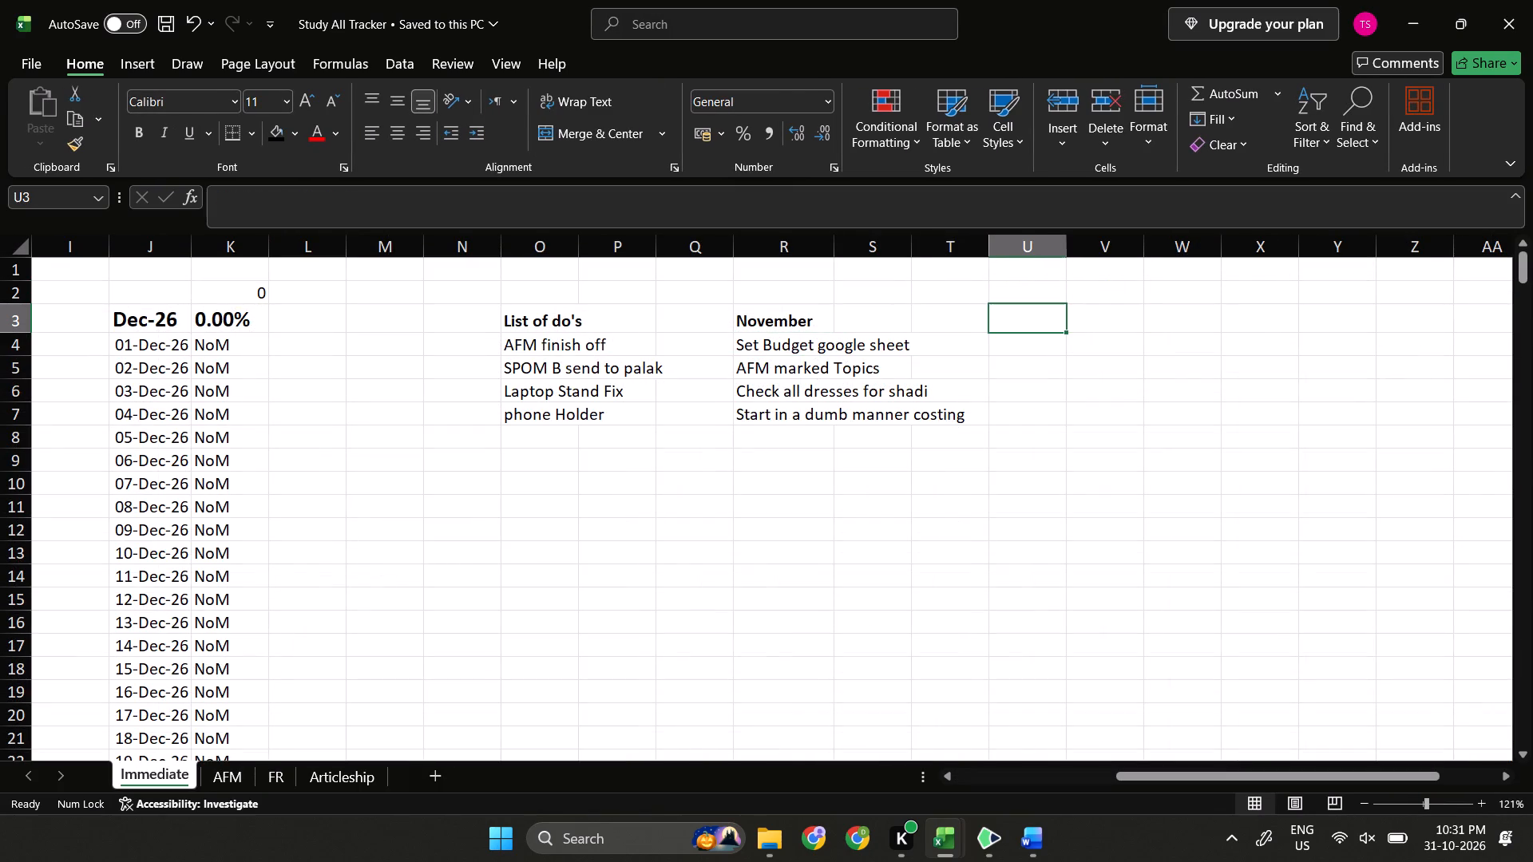
{"action": "key", "text": "shift+c"}
{"action": "key", "text": "BackSpace"}
{"action": "type", "text": "OFFICE ITME"}
{"action": "key", "text": "shift+BackSpace"}
{"action": "key", "text": "shift+BackSpace"}
{"action": "key", "text": "shift+BackSpace"}
{"action": "key", "text": "shift+BackSpace"}
{"action": "key", "text": "shift+BackSpace"}
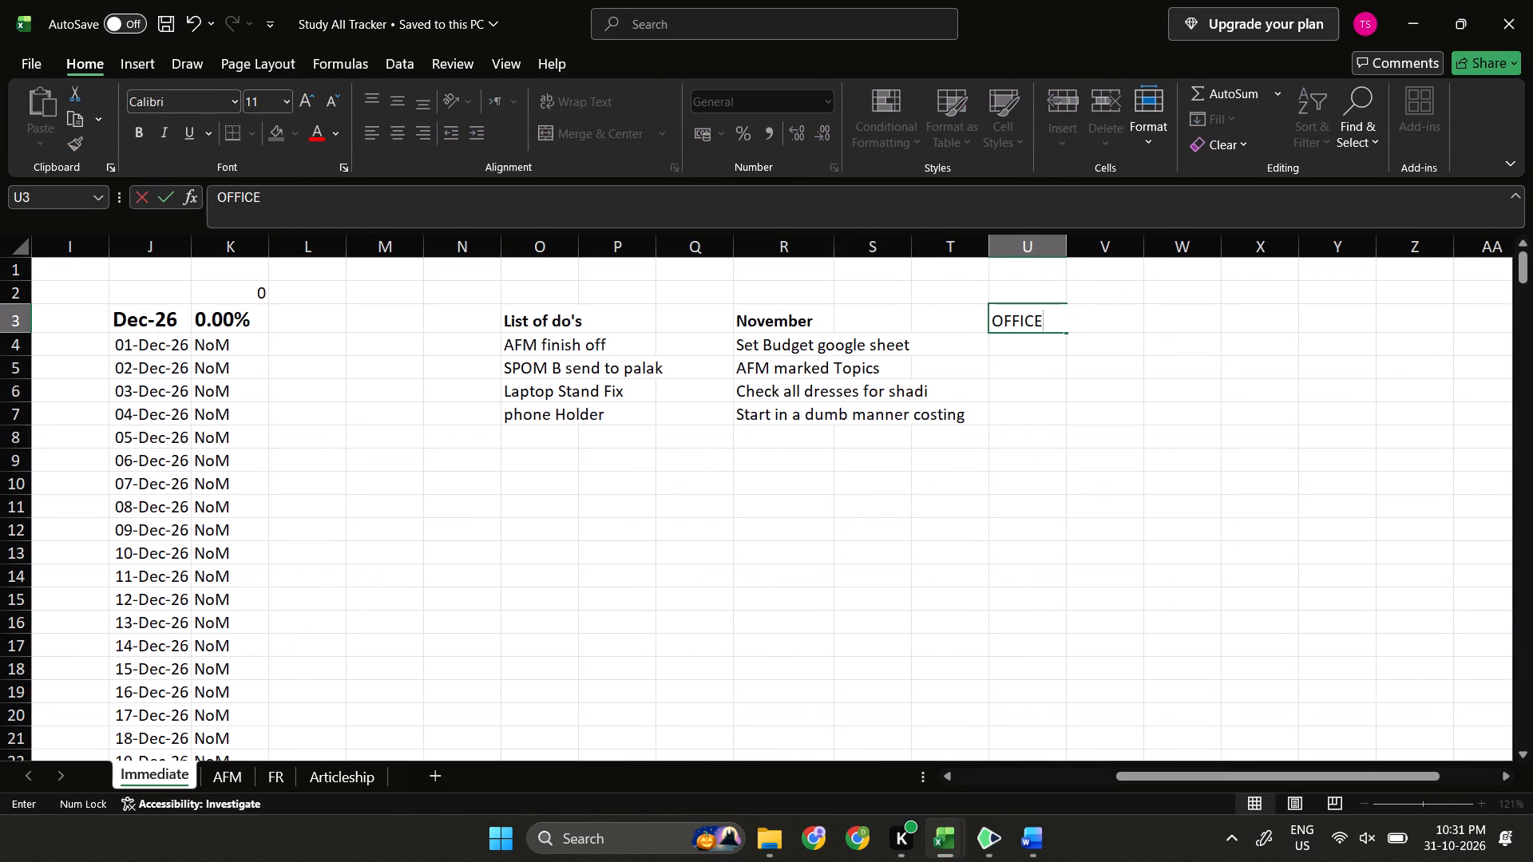
{"action": "key", "text": "space"}
{"action": "type", "text": "TIME"}
{"action": "key", "text": "Return"}
{"action": "key", "text": "Up"}
{"action": "key", "text": "ctrl+b"}
{"action": "key", "text": "Down"}
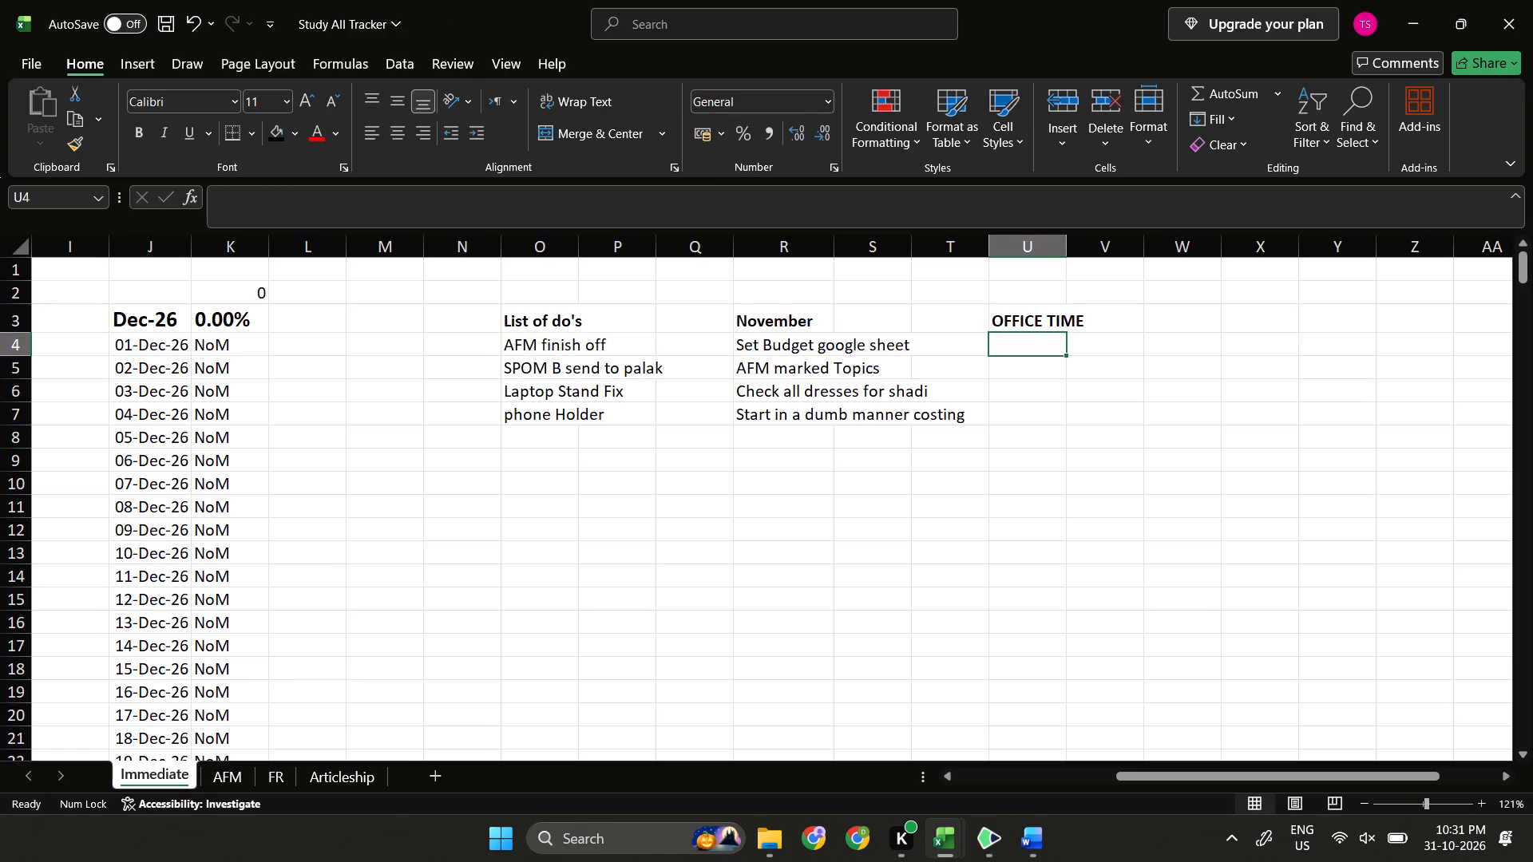
Enter the task "Qn bank make for chapter 2" in cell U4 under the OFFICE TIME heading.
{"action": "type", "text": "Qn bank make ofr"}
{"action": "key", "text": "space"}
{"action": "key", "text": "BackSpace"}
{"action": "key", "text": "BackSpace"}
{"action": "key", "text": "BackSpace"}
{"action": "key", "text": "BackSpace"}
{"action": "type", "text": "fpr"}
{"action": "key", "text": "BackSpace"}
{"action": "key", "text": "BackSpace"}
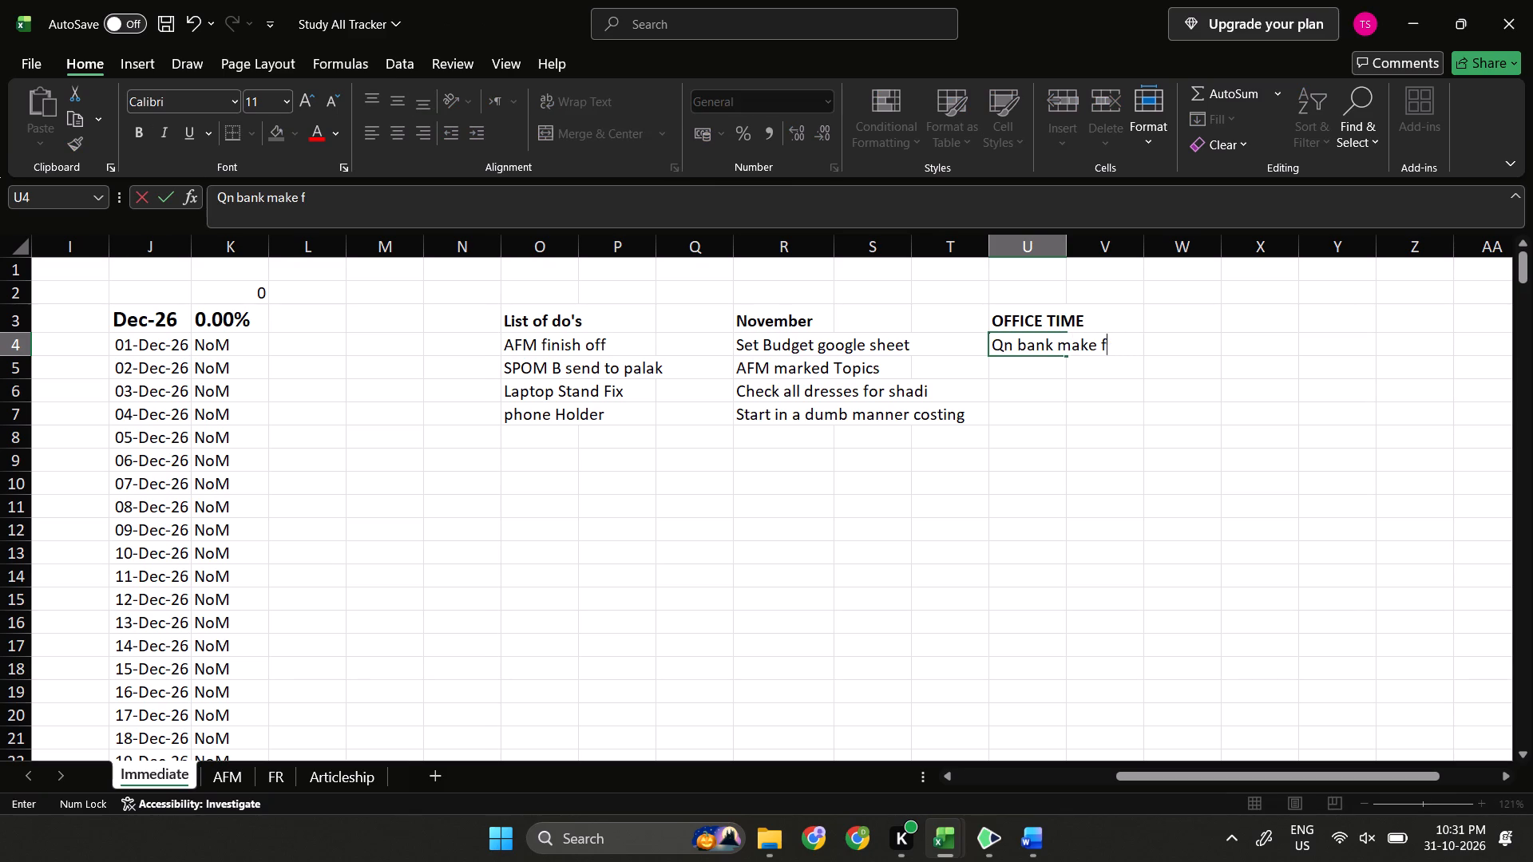
{"action": "type", "text": "0r"}
{"action": "key", "text": "BackSpace"}
{"action": "key", "text": "BackSpace"}
{"action": "type", "text": "or chapter 2"}
{"action": "key", "text": "Return"}
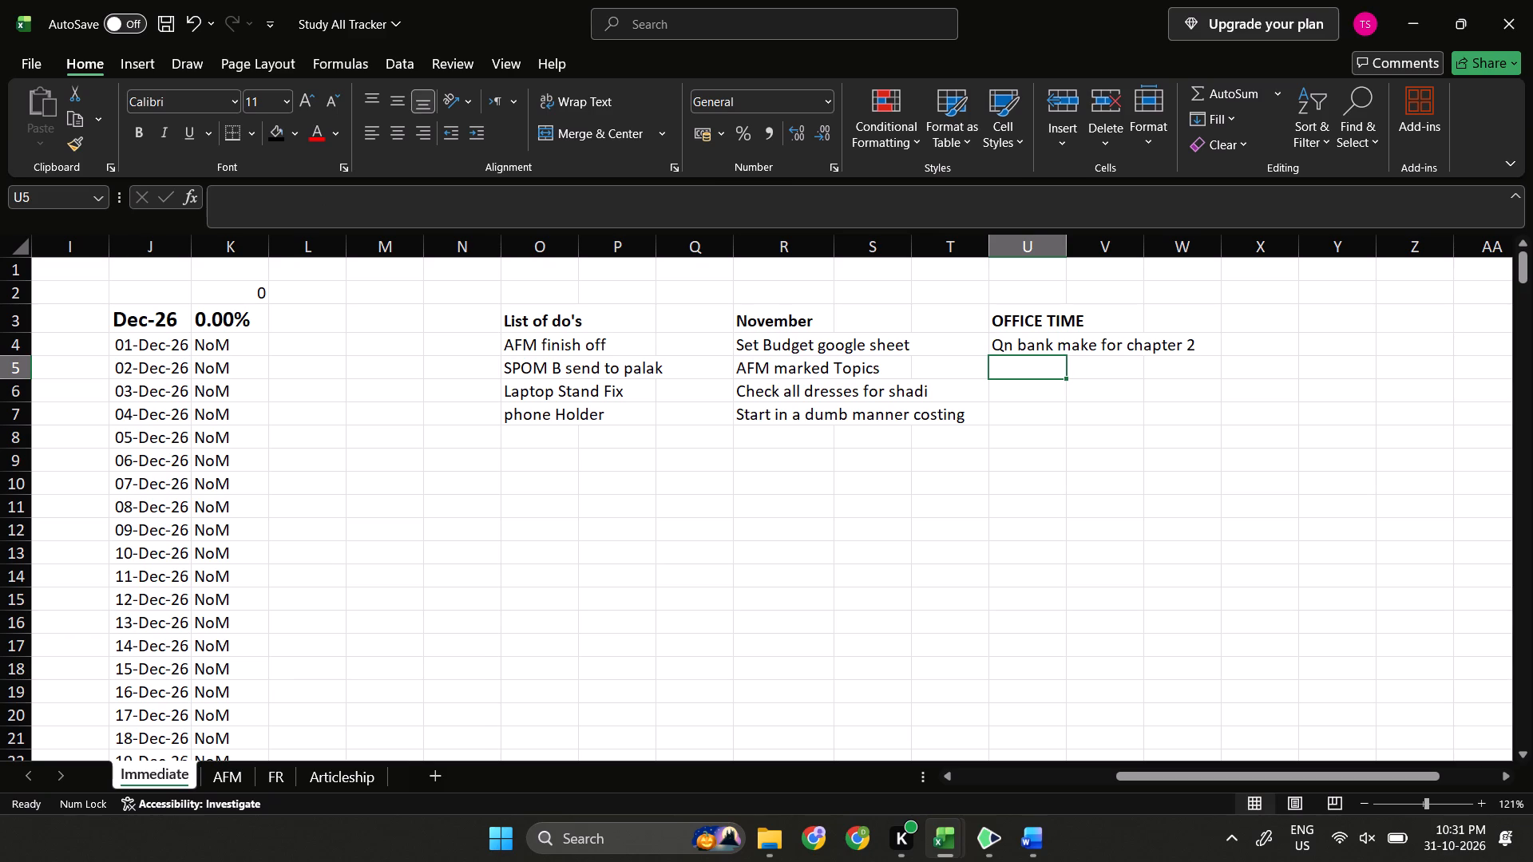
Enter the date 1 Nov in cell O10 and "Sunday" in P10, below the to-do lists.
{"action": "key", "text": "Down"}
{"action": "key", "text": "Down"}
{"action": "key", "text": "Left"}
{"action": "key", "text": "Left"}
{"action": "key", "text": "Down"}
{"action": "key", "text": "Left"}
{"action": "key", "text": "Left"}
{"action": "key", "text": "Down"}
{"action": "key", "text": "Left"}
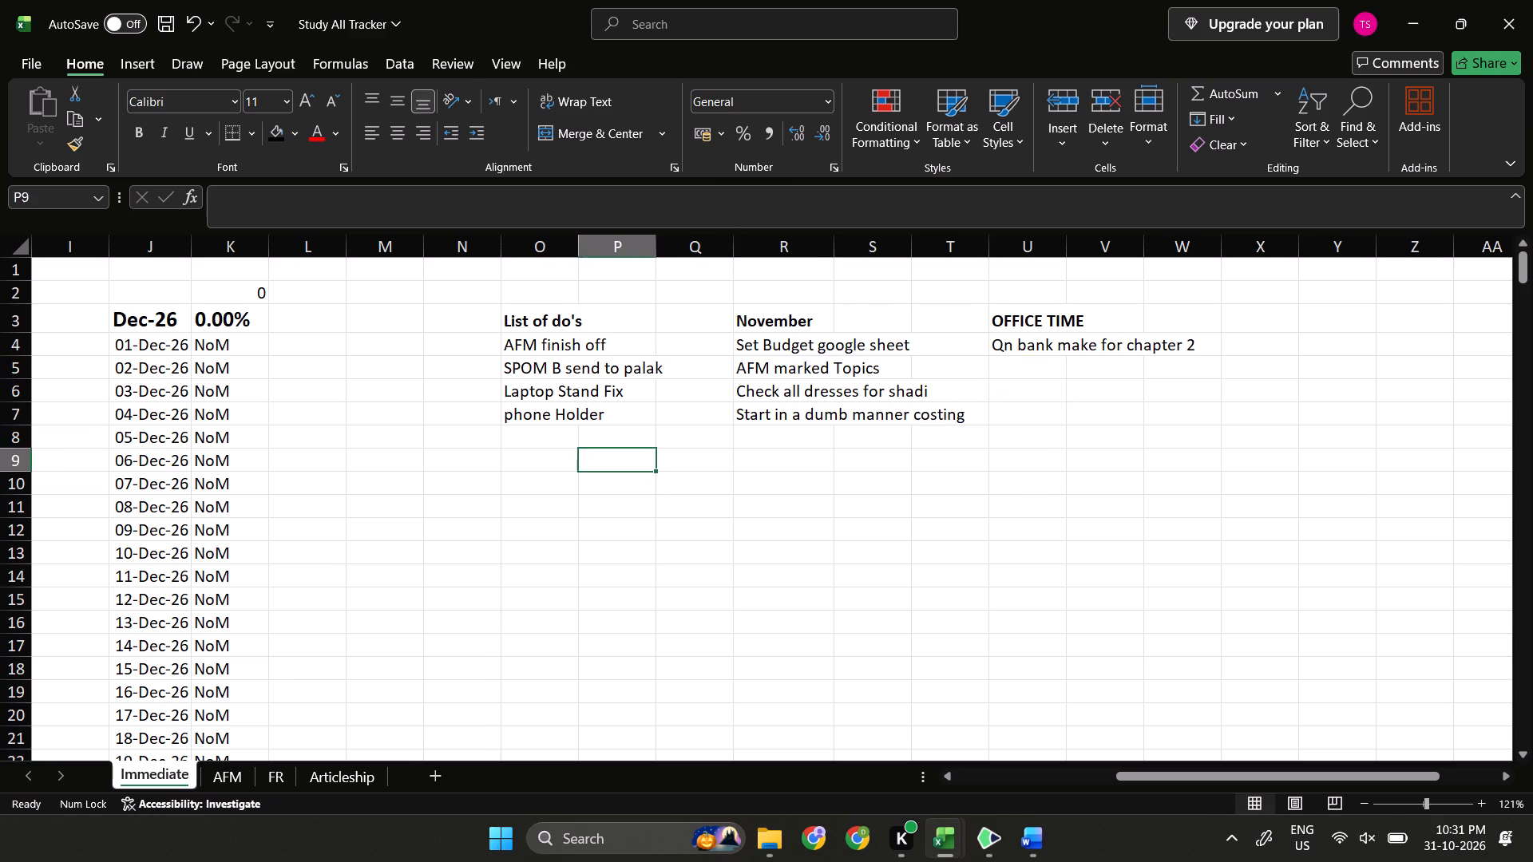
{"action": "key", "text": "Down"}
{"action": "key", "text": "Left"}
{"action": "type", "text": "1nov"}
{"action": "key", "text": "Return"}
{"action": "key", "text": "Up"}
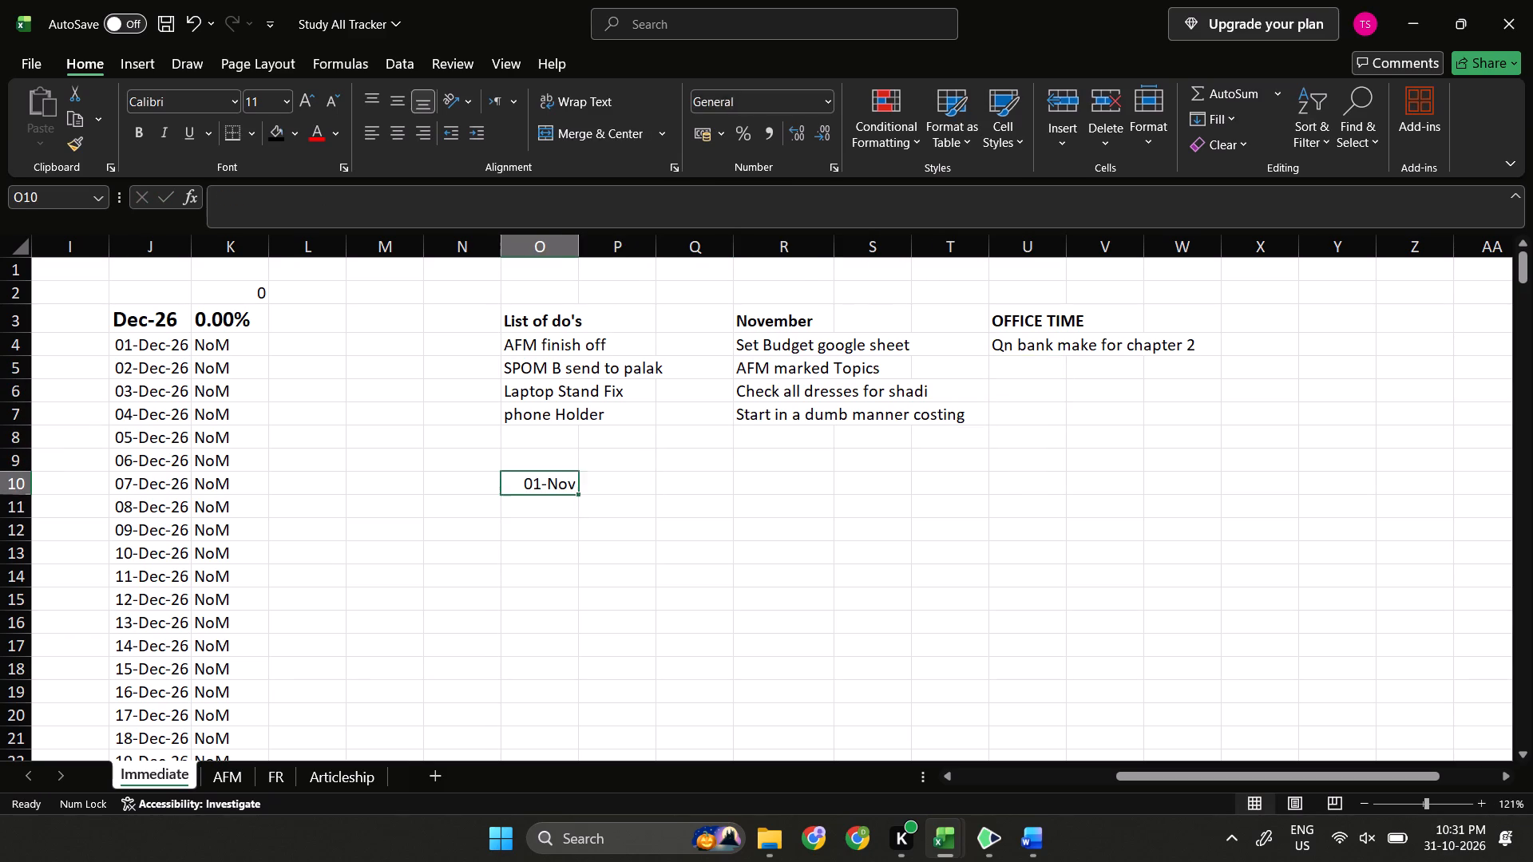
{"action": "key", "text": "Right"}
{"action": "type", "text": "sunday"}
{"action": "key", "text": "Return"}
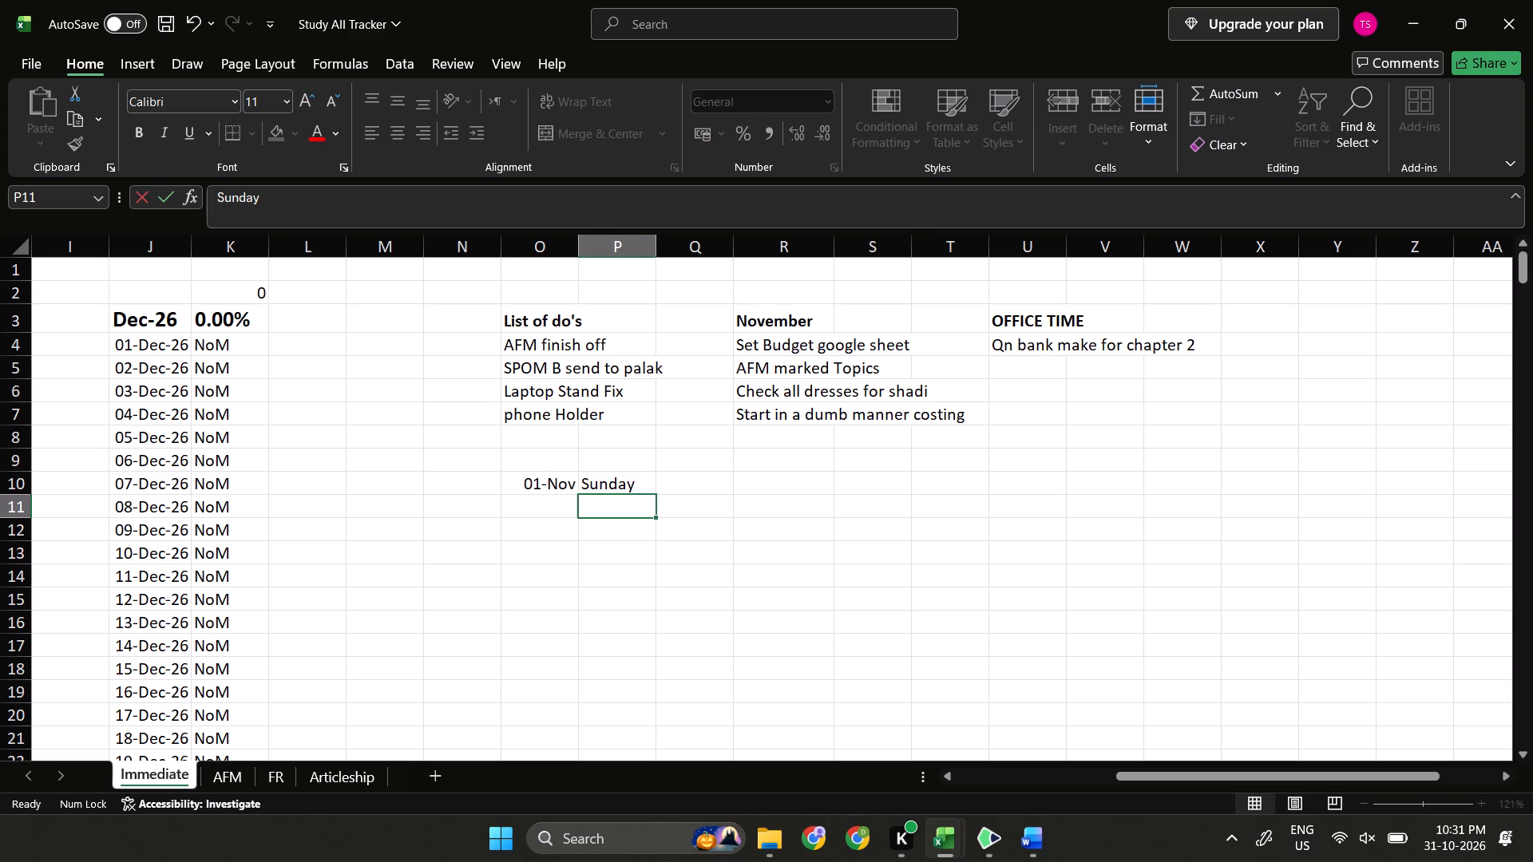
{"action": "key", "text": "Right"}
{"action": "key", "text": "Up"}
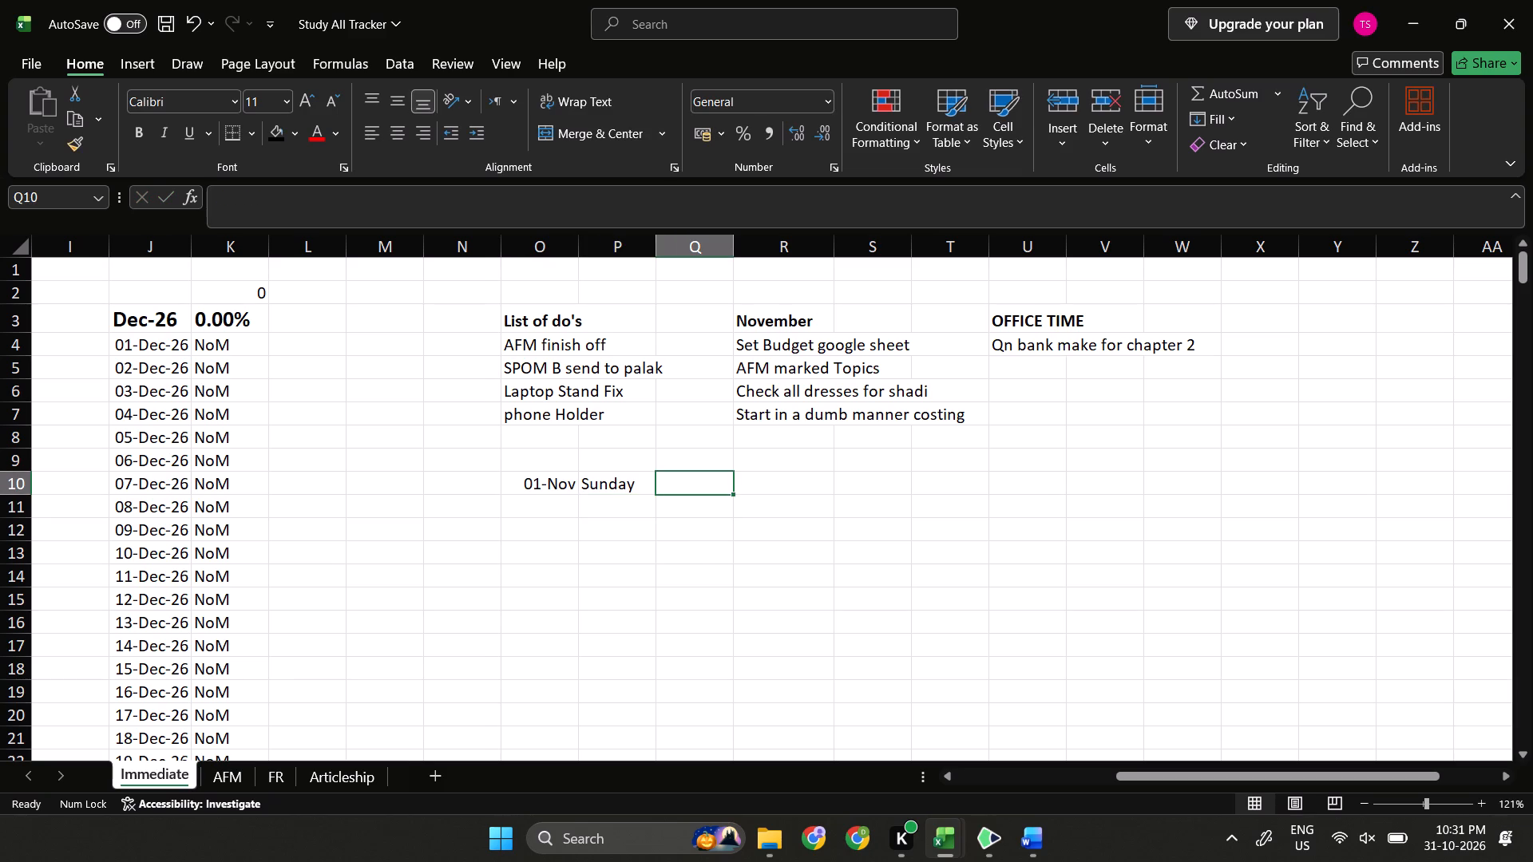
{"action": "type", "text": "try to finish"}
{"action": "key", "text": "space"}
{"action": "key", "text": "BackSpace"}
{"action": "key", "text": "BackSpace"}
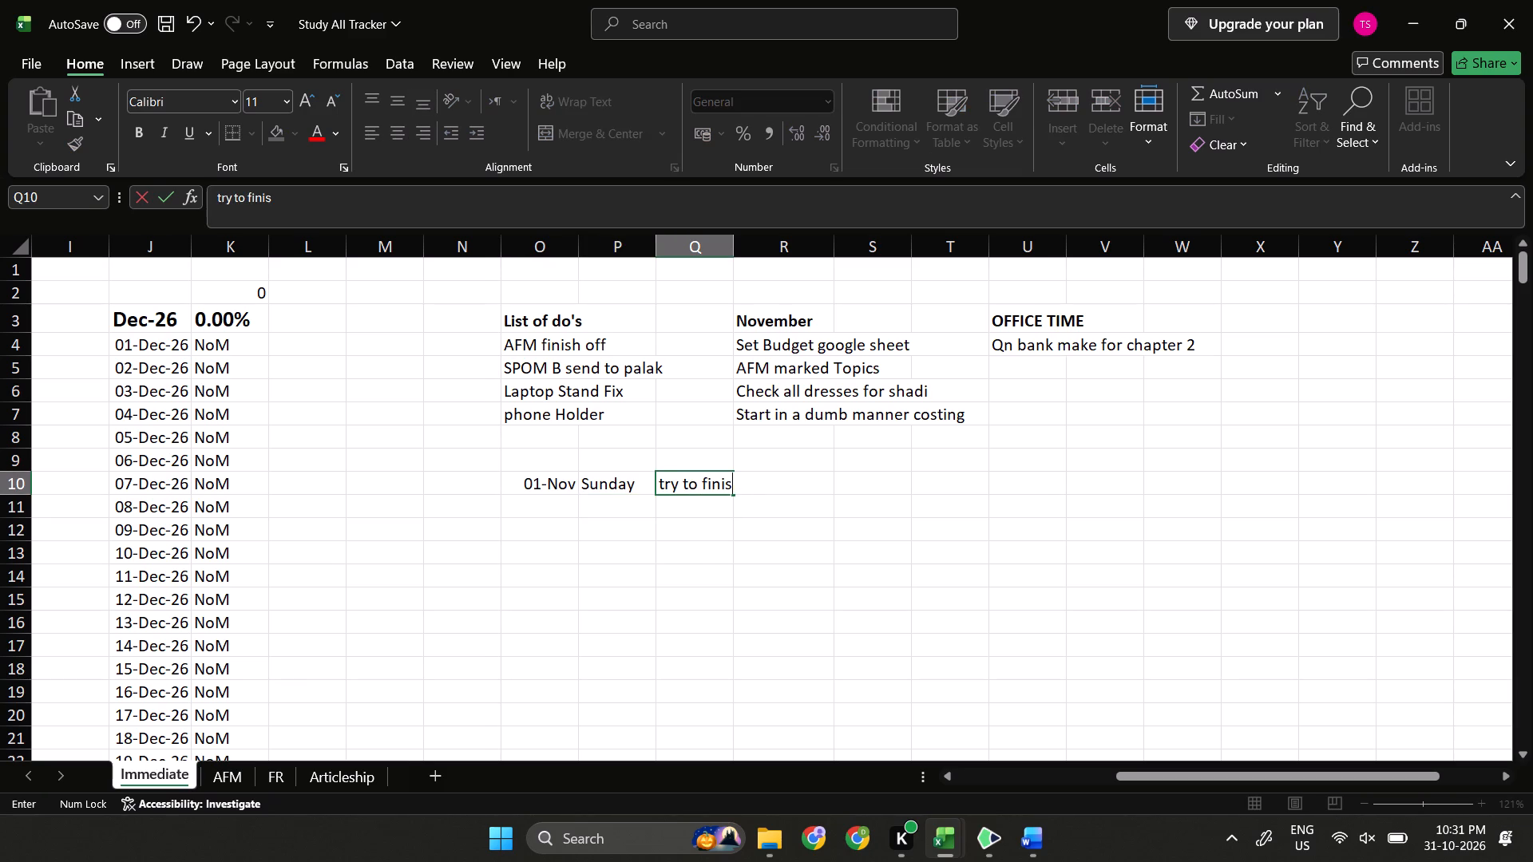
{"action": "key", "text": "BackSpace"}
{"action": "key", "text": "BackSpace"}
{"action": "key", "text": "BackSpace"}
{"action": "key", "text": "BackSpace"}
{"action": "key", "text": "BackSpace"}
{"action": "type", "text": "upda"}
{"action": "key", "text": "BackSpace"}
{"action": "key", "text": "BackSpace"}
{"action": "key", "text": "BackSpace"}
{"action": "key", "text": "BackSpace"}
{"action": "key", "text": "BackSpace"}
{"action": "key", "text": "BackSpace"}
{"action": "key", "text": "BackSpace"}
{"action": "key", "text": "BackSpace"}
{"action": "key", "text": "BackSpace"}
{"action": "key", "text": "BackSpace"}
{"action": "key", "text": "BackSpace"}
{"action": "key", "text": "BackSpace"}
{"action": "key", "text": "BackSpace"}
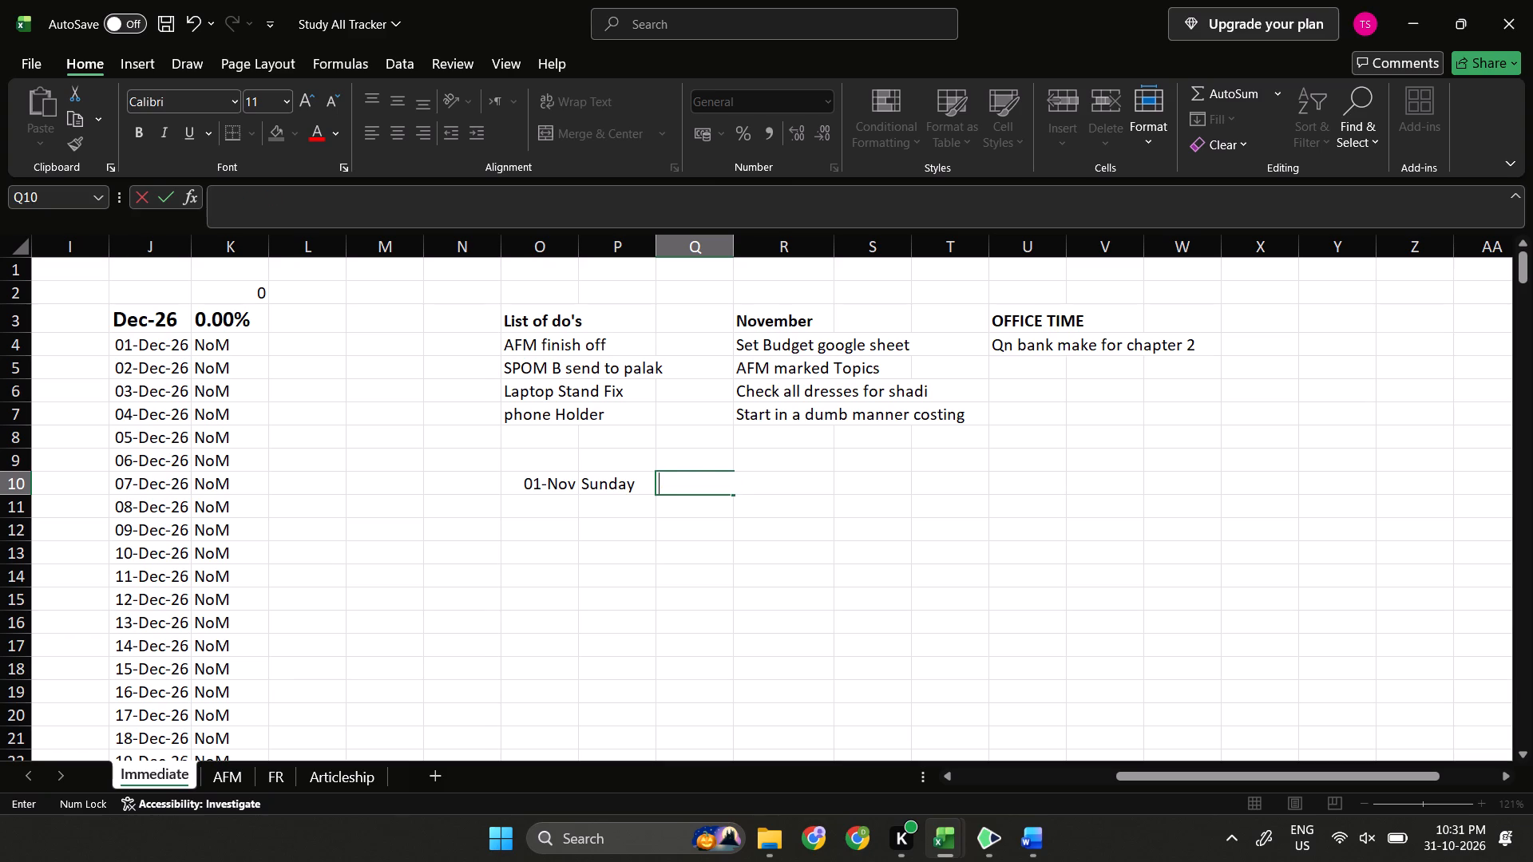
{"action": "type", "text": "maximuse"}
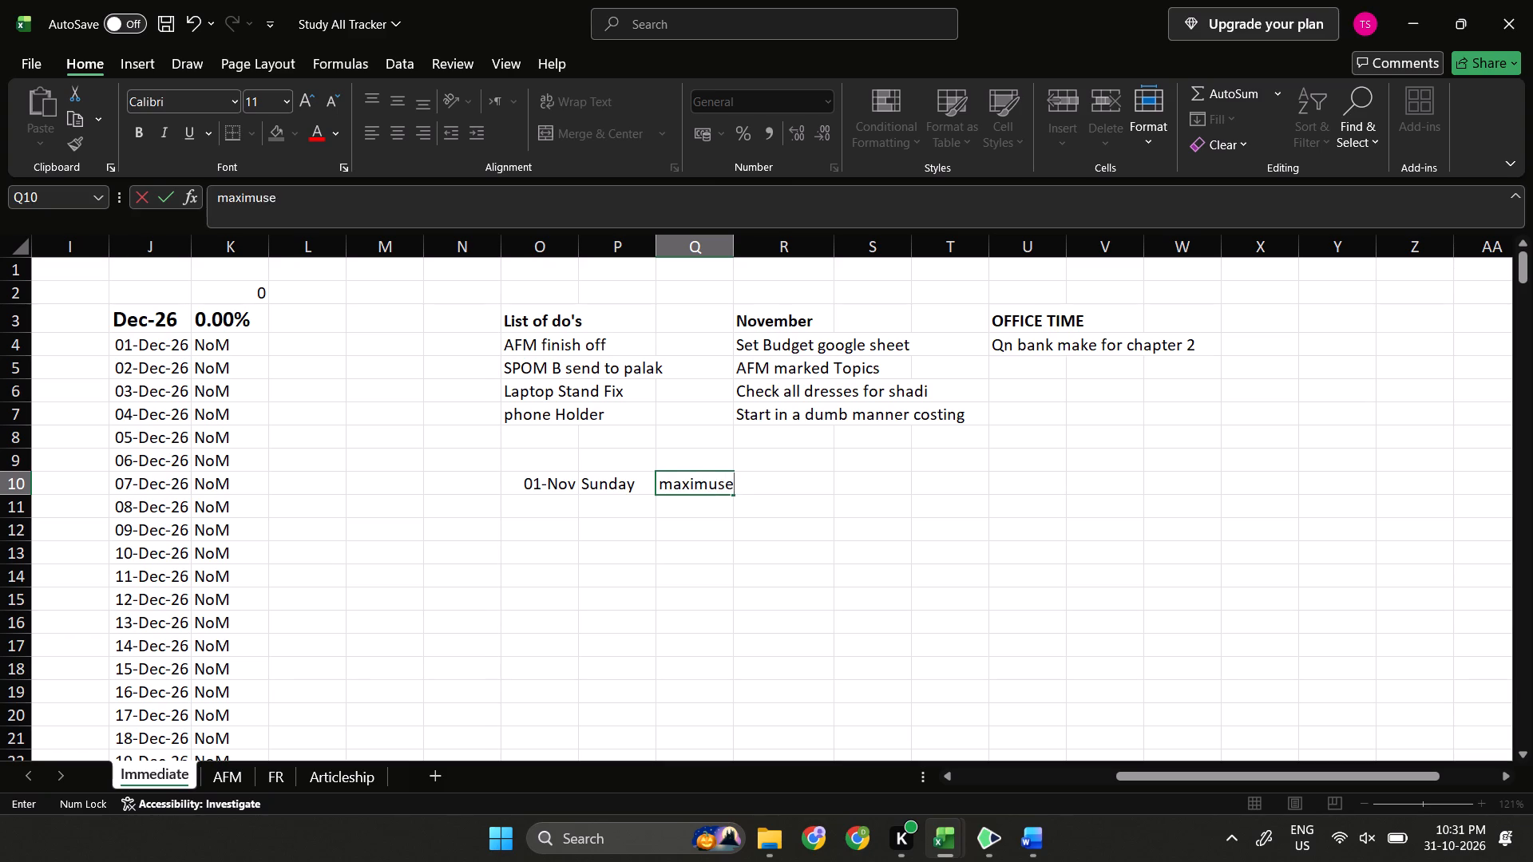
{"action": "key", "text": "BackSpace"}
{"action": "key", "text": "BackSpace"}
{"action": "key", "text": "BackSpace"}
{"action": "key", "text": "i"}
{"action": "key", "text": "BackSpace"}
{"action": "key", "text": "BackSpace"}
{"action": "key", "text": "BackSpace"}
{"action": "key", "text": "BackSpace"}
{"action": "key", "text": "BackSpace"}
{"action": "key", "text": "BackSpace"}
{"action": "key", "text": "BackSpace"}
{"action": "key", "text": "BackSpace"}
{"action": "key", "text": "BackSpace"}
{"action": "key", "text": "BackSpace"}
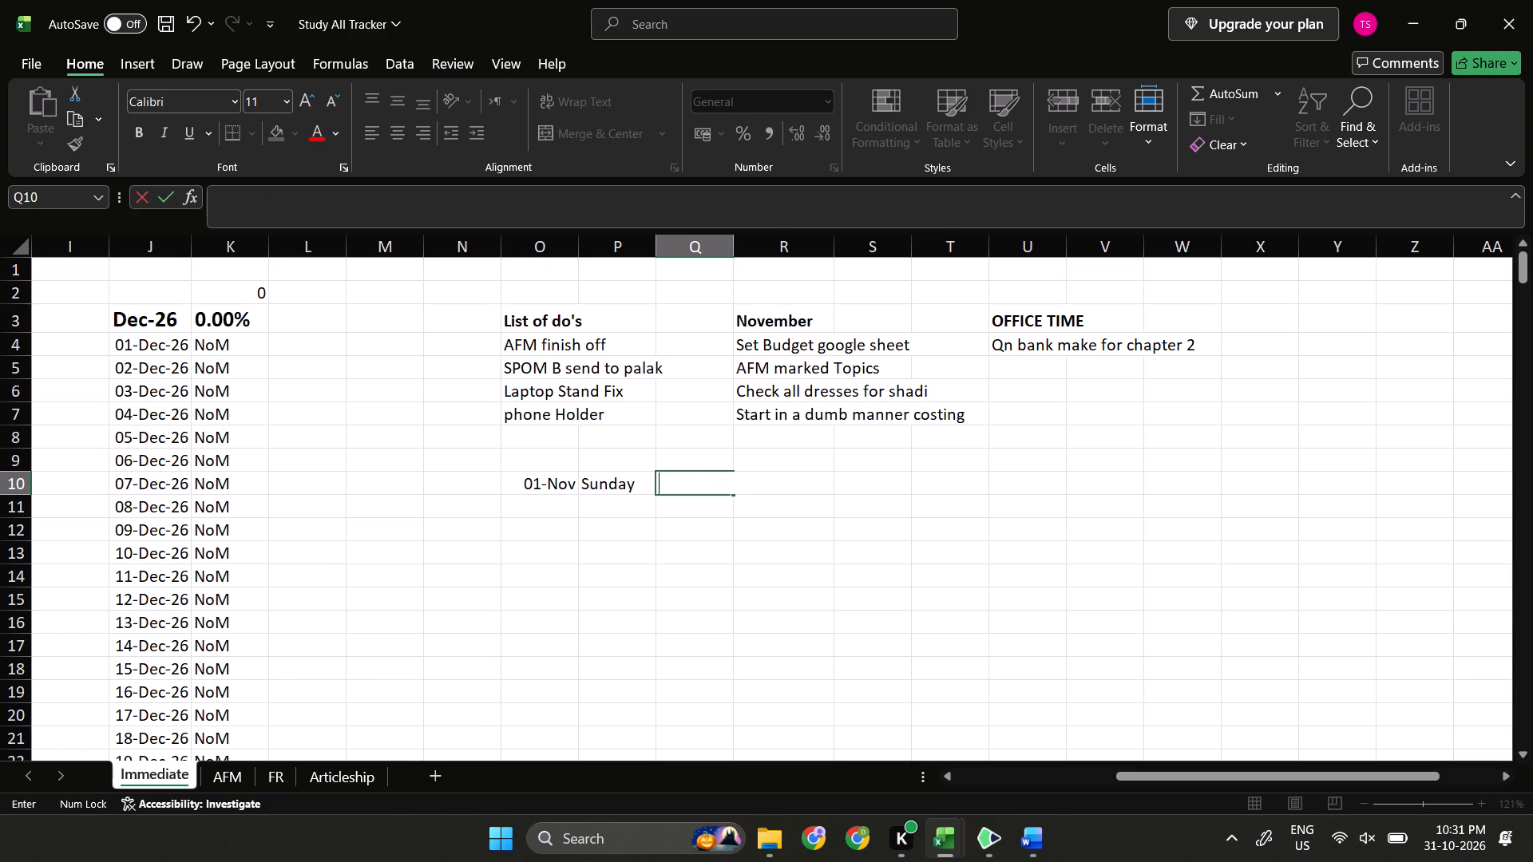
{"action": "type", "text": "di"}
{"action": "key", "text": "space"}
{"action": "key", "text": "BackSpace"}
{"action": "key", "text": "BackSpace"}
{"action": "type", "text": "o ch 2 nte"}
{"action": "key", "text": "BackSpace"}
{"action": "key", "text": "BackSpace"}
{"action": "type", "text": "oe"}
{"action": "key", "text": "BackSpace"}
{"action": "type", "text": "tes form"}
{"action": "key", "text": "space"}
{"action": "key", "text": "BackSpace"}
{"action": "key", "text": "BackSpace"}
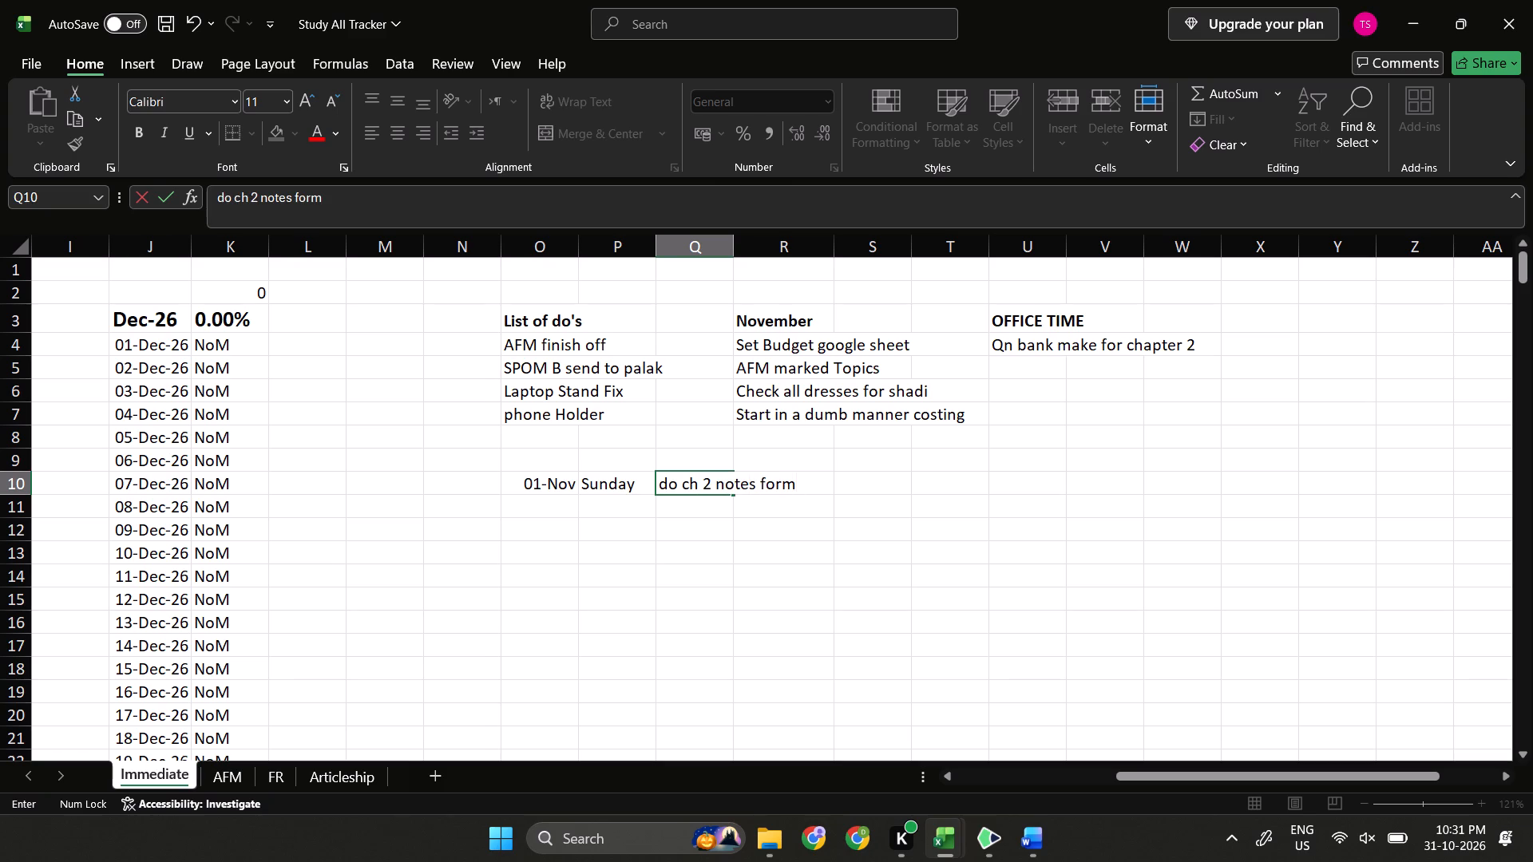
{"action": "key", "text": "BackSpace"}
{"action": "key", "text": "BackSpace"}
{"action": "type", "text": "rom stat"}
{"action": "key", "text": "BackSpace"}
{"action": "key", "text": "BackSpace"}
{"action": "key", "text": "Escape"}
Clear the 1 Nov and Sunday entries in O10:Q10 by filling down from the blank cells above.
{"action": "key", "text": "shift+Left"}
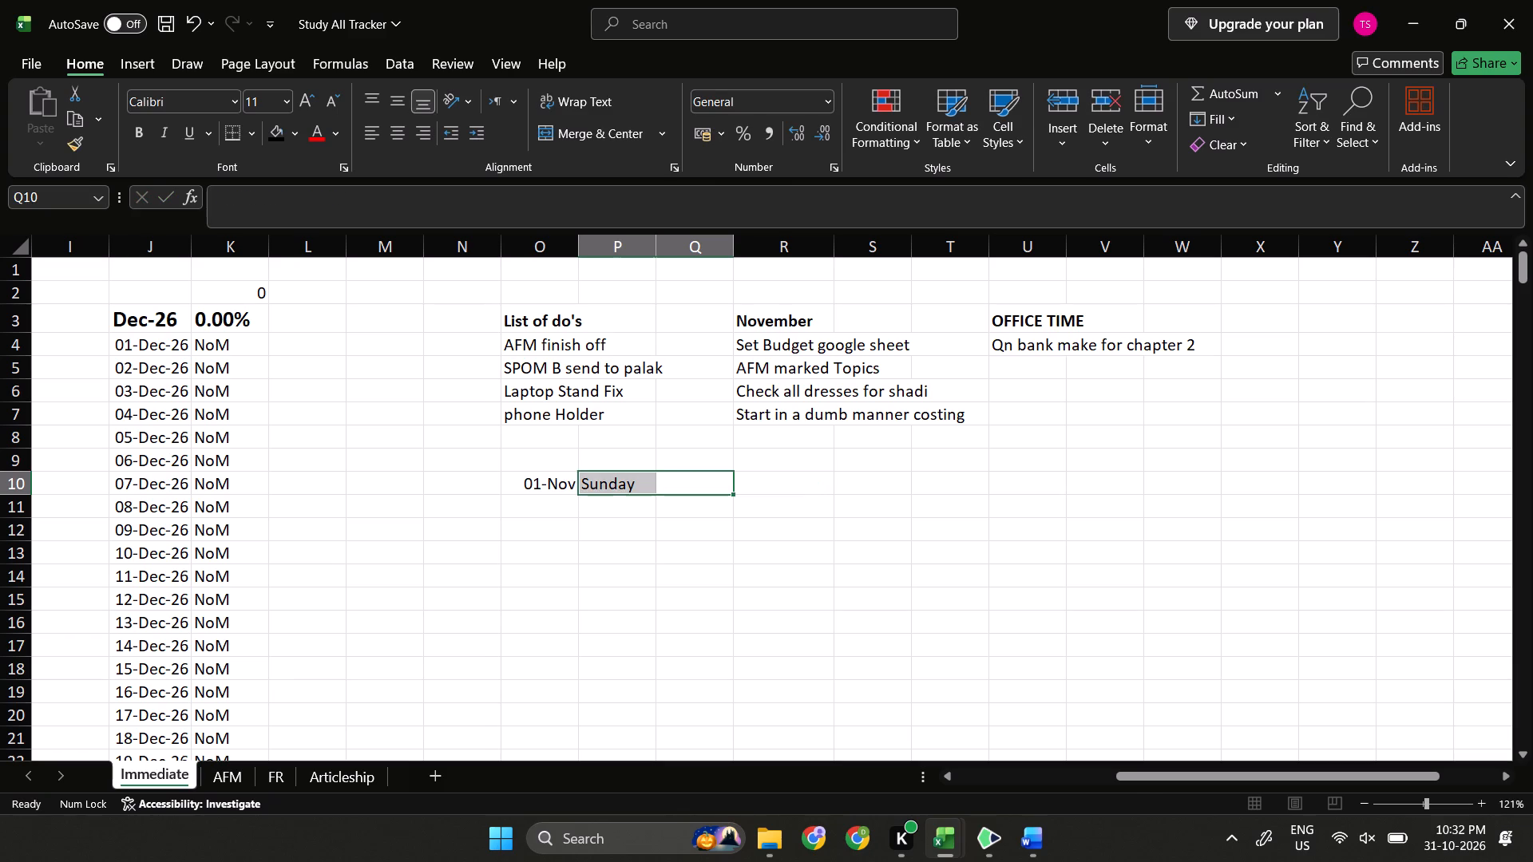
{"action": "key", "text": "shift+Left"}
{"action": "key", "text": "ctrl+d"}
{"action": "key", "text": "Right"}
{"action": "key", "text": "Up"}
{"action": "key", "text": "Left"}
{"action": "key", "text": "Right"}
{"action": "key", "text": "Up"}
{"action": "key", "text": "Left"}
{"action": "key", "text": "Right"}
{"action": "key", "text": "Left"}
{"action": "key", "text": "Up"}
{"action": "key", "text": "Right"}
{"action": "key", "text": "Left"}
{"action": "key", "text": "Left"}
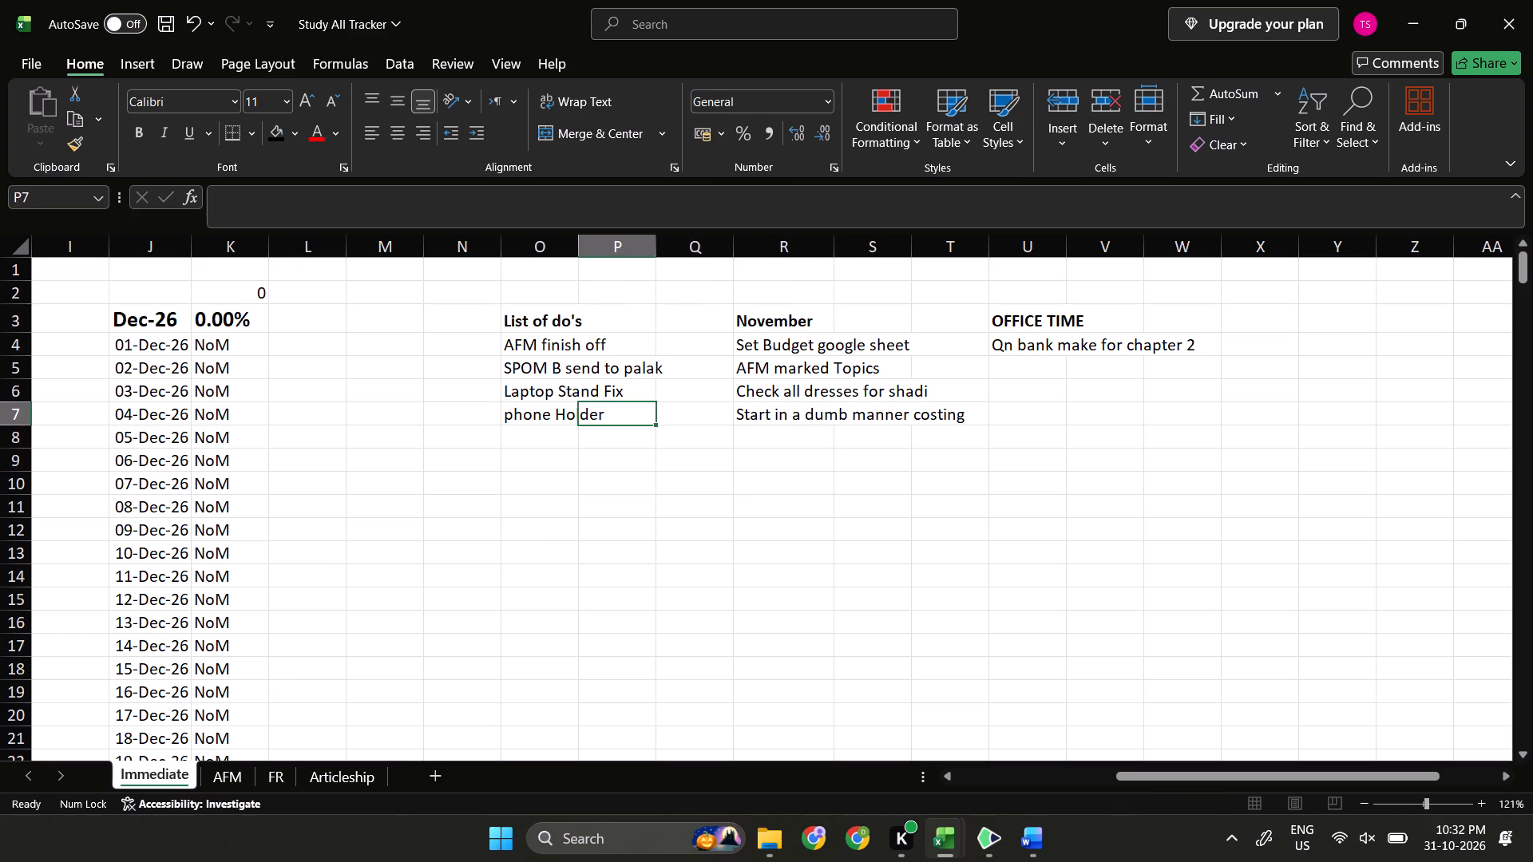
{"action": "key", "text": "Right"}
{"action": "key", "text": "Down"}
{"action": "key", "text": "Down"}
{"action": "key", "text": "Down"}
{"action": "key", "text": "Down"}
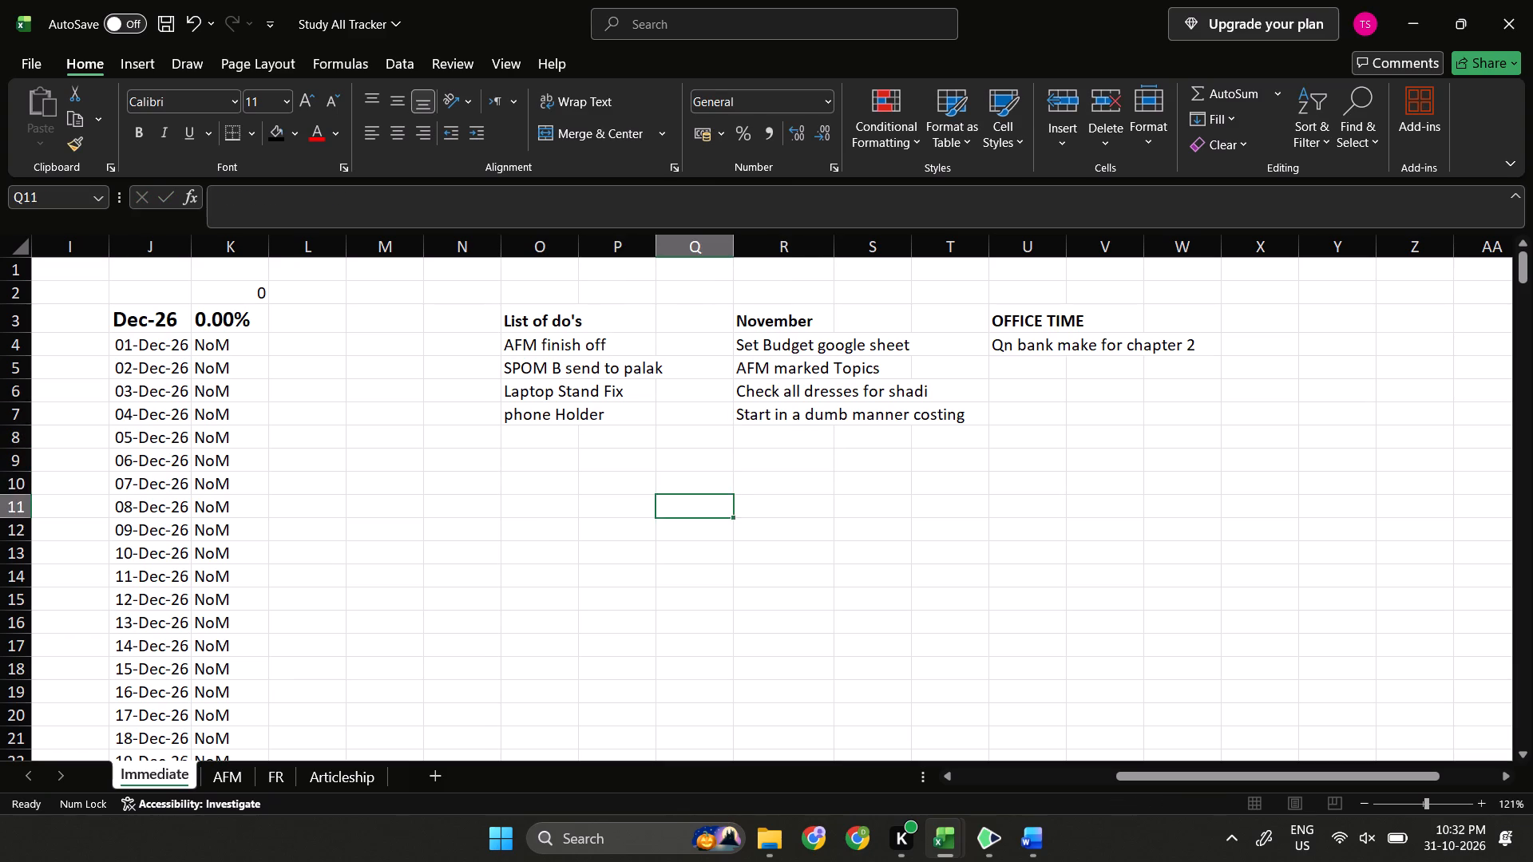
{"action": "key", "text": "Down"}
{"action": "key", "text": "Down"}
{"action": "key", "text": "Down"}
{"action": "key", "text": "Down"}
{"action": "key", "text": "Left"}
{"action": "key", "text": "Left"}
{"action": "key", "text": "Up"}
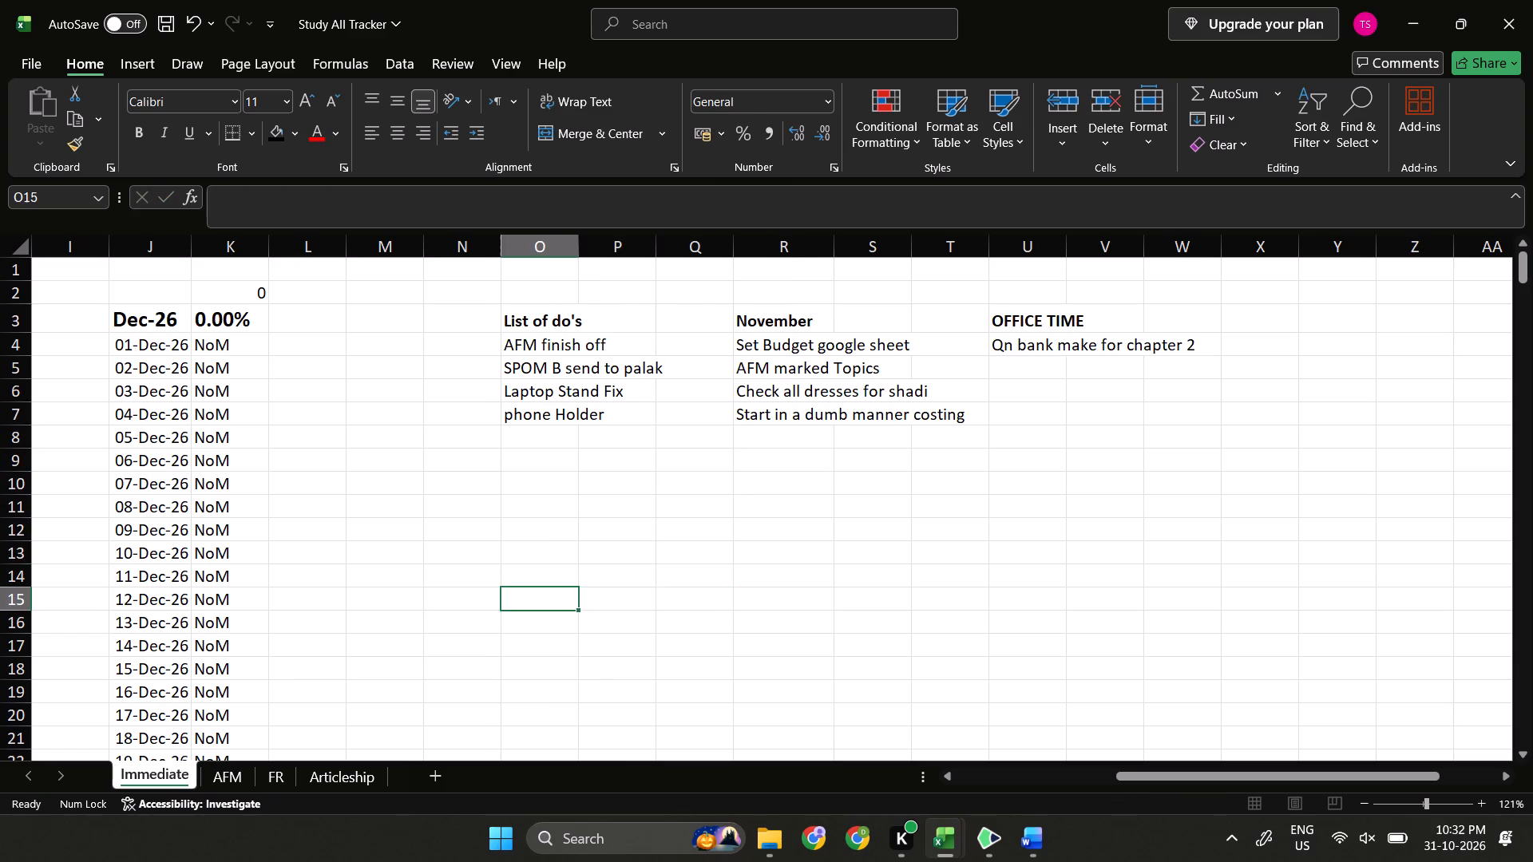
Enter "nov" in cell P10 below the to-do lists and its chapters "ch 2 3" in Q10.
{"action": "key", "text": "Right"}
{"action": "key", "text": "Up"}
{"action": "key", "text": "Up"}
{"action": "key", "text": "Up"}
{"action": "key", "text": "Up"}
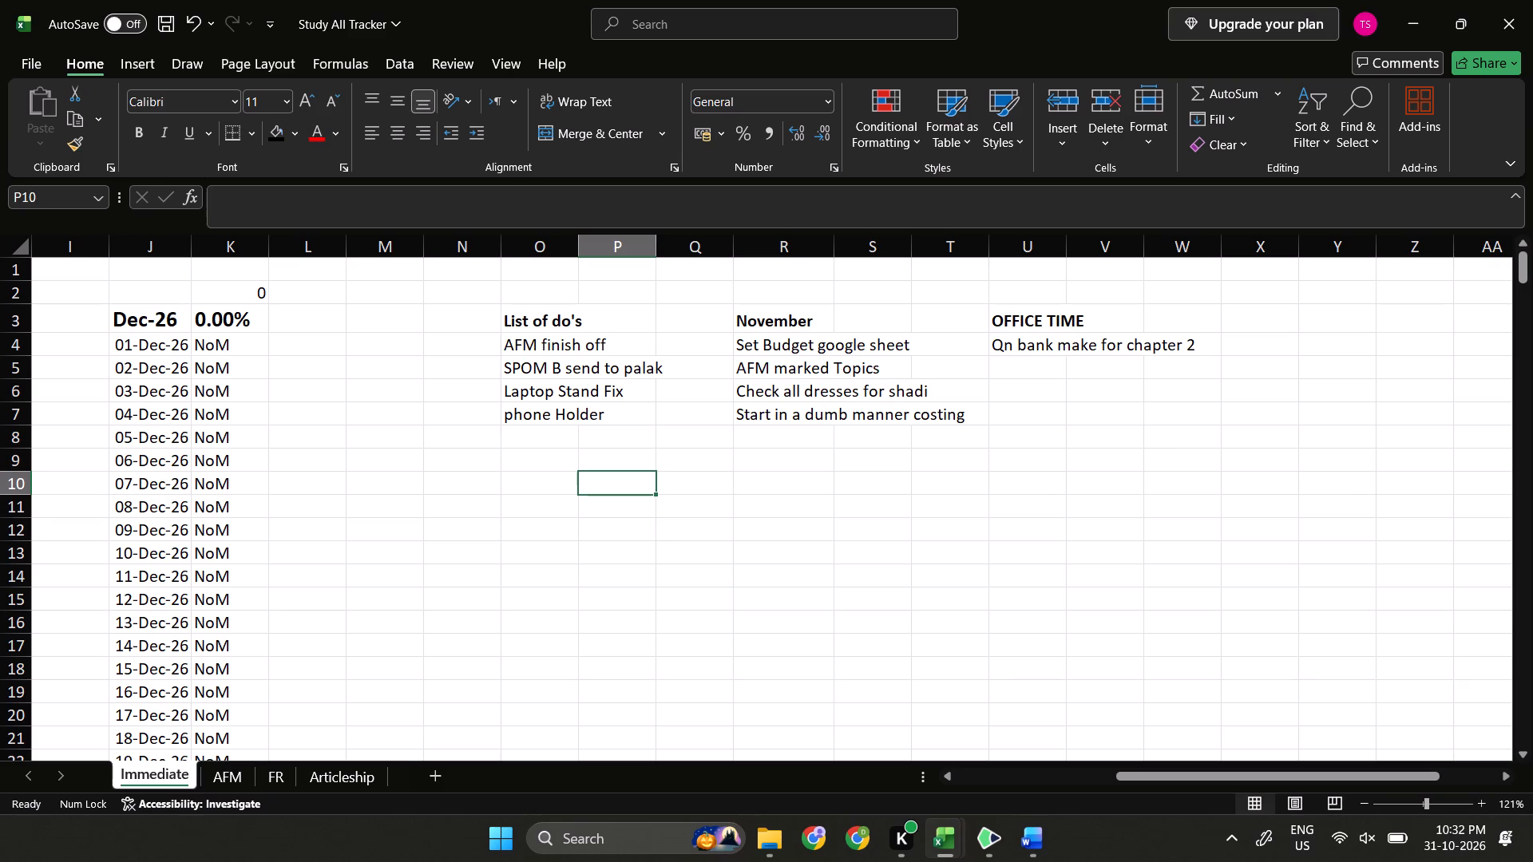
{"action": "type", "text": "nov"}
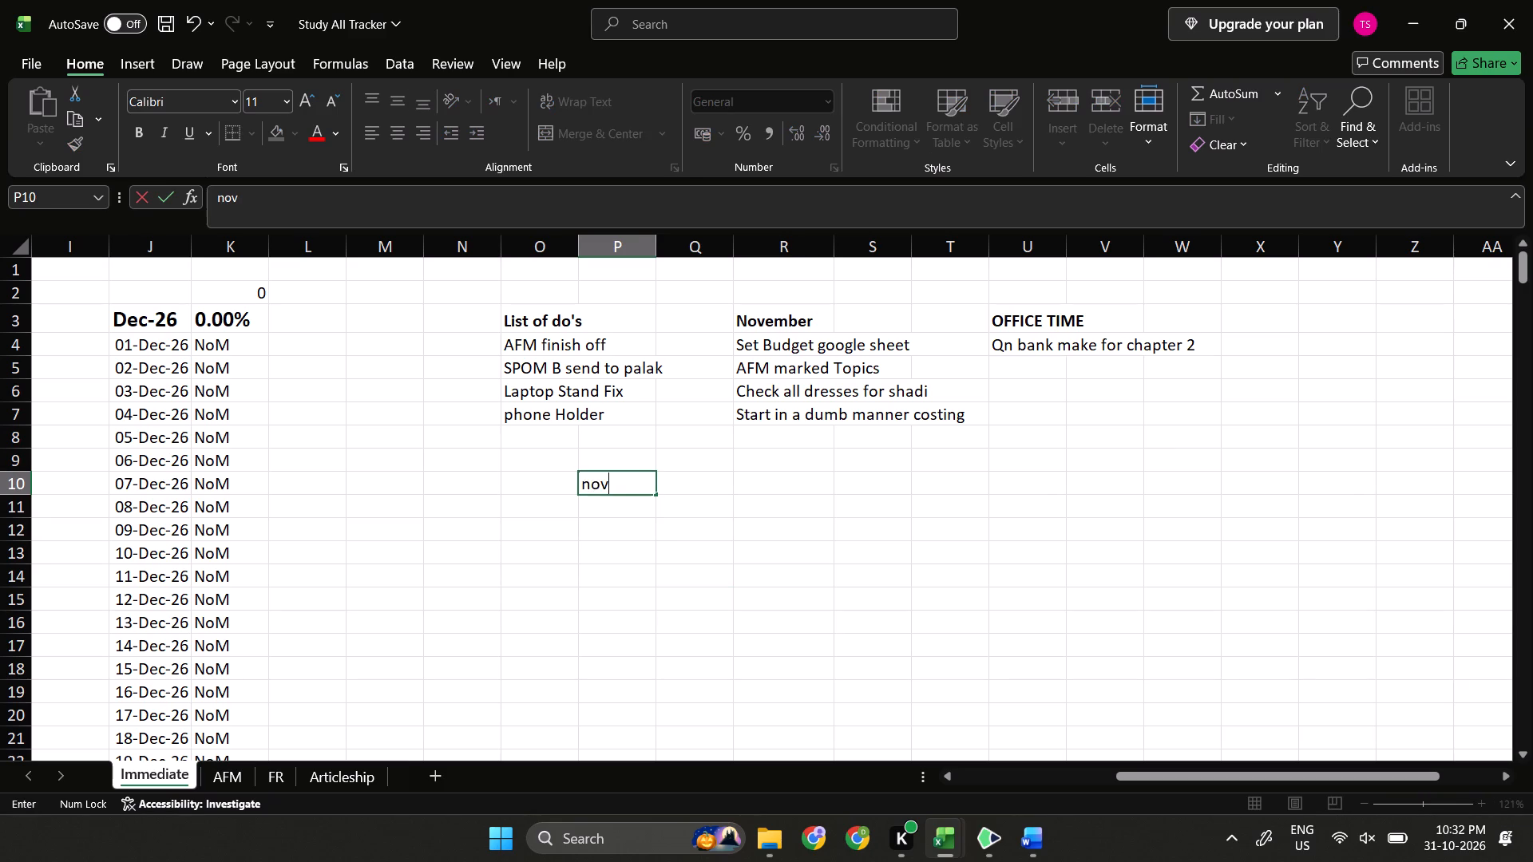
{"action": "key", "text": "Return"}
{"action": "key", "text": "Up"}
{"action": "key", "text": "Right"}
{"action": "type", "text": "ch 2 3"}
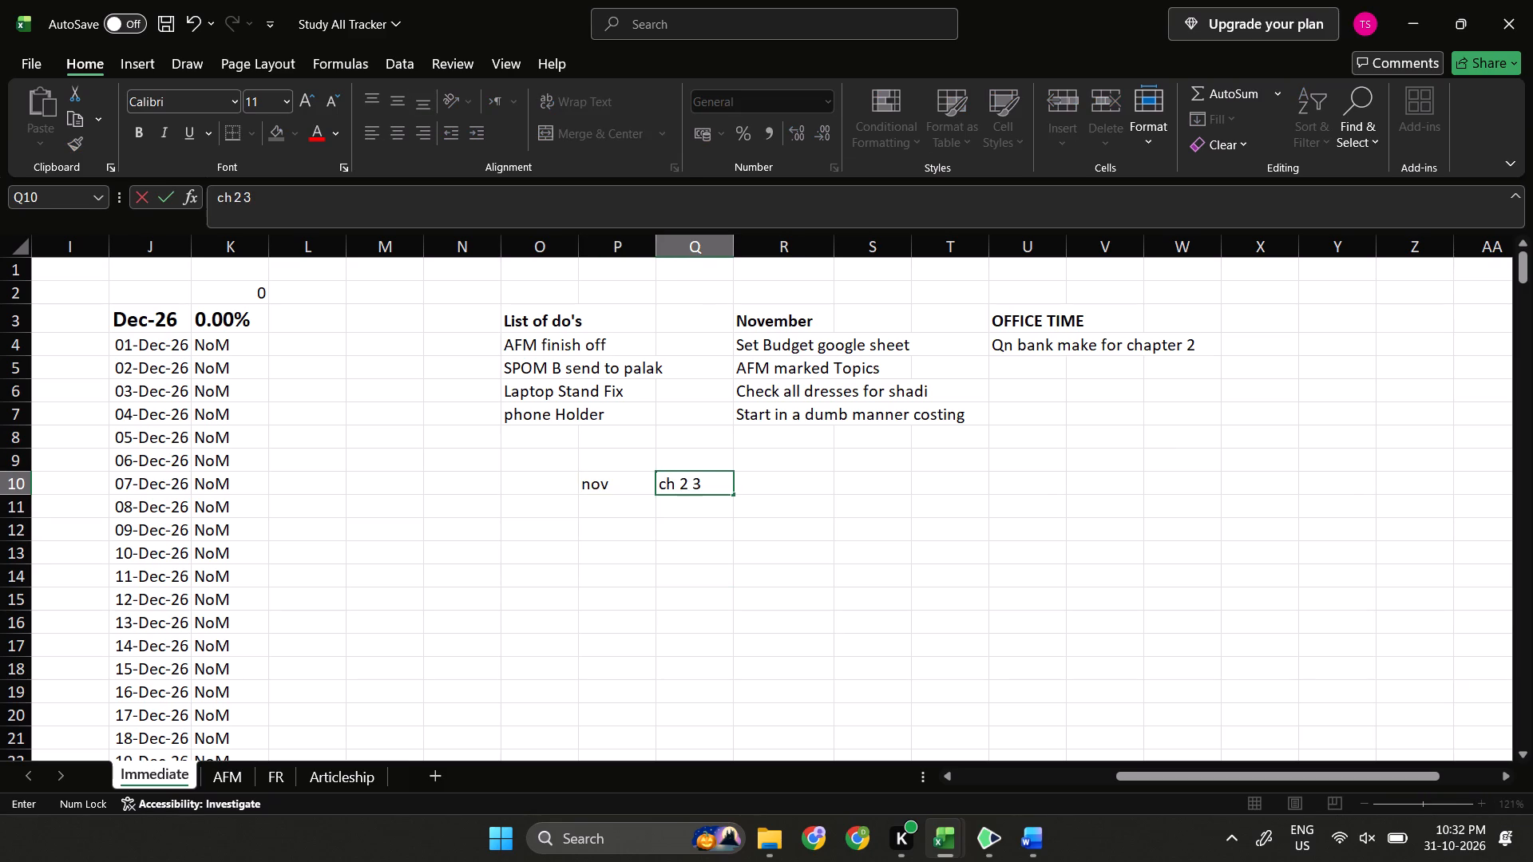
{"action": "key", "text": "space"}
{"action": "key", "text": "Return"}
Enter "dec" in cell P11 and its chapters "ch 4 5 6" in Q11.
{"action": "key", "text": "Left"}
{"action": "type", "text": "dec"}
{"action": "key", "text": "Return"}
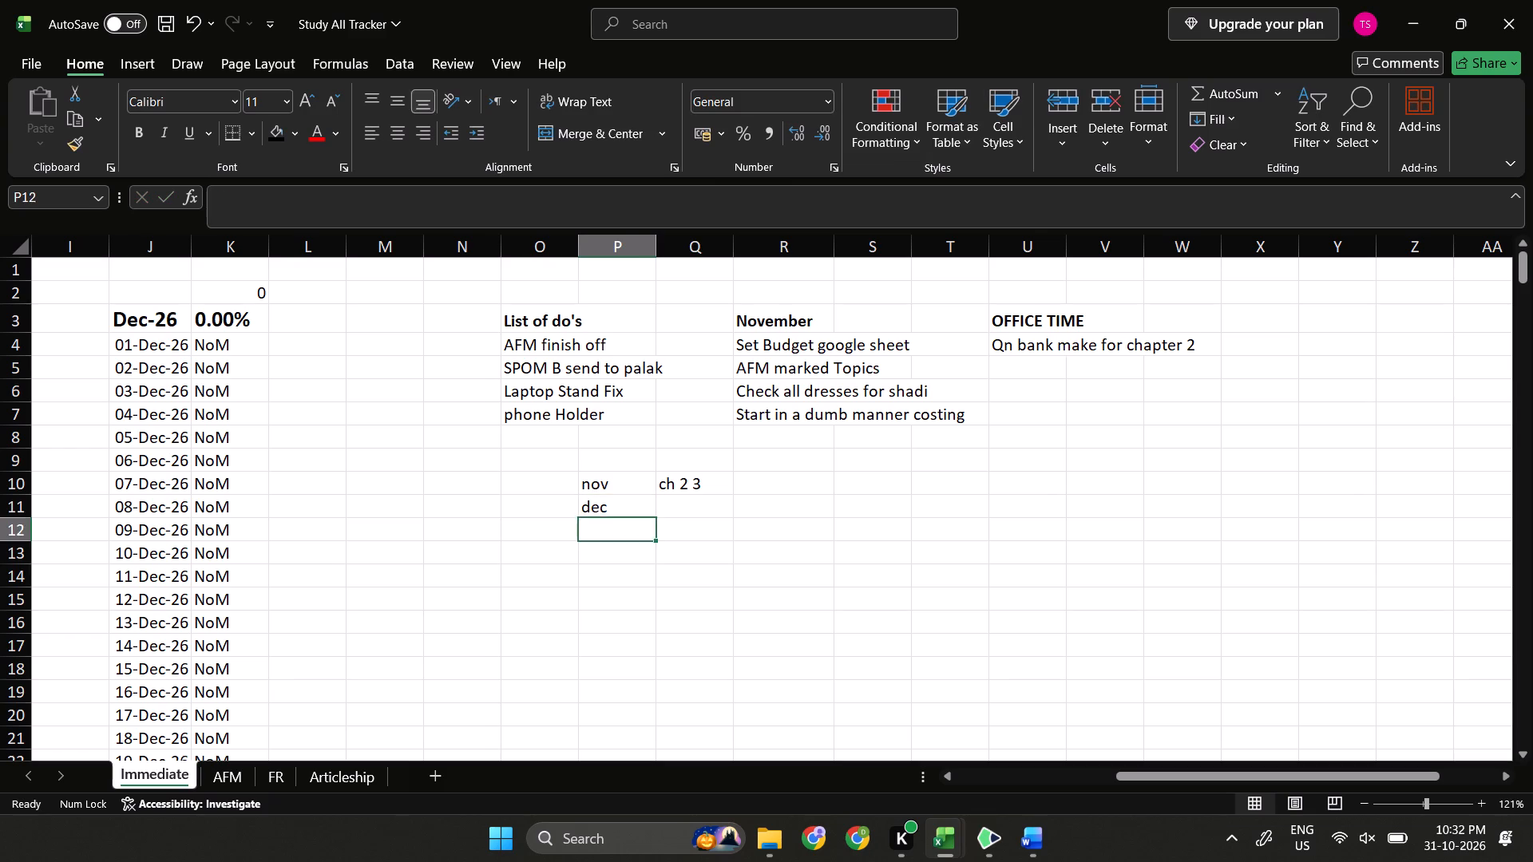
{"action": "key", "text": "Right"}
{"action": "key", "text": "Down"}
{"action": "key", "text": "Up"}
{"action": "key", "text": "Up"}
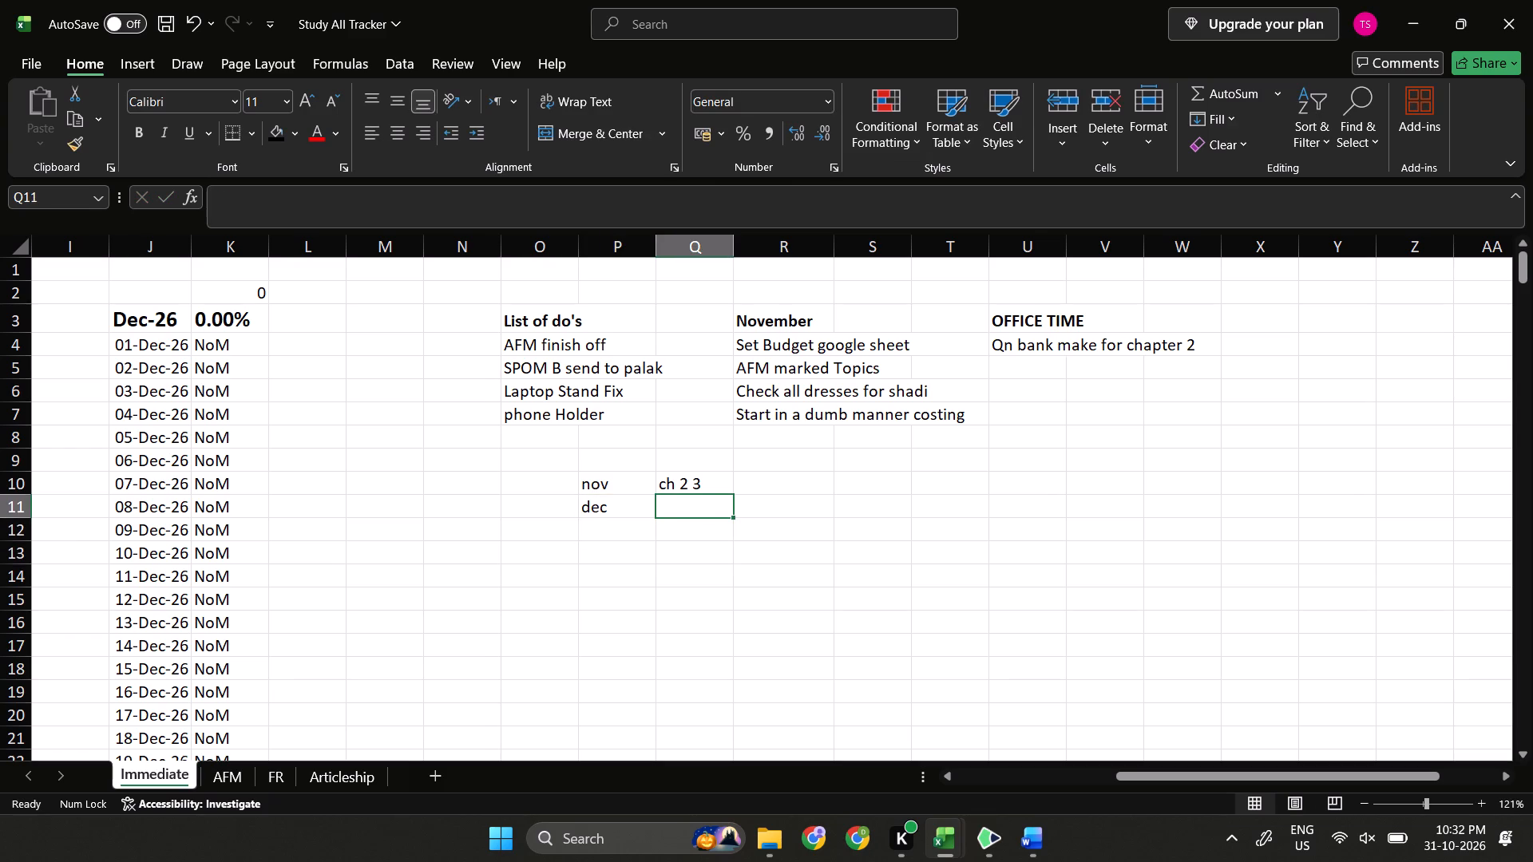
{"action": "type", "text": "ch"}
{"action": "key", "text": "space"}
{"action": "type", "text": "4 55"}
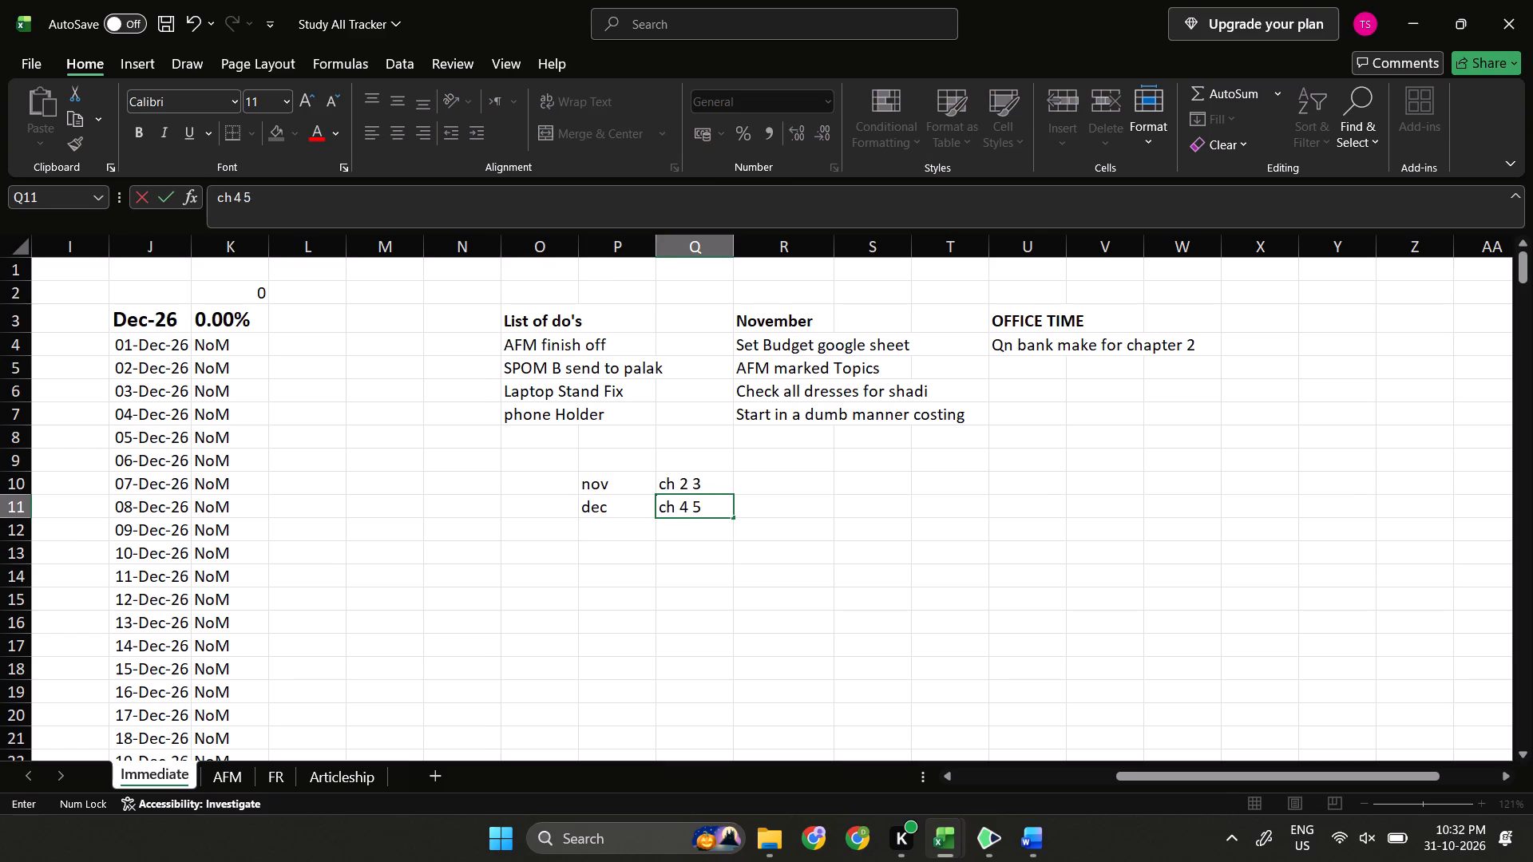
{"action": "key", "text": "space"}
{"action": "key", "text": "BackSpace"}
{"action": "key", "text": "BackSpace"}
{"action": "key", "text": "space"}
{"action": "type", "text": "6"}
{"action": "key", "text": "space"}
{"action": "key", "text": "Return"}
Switch to the Costing Tracker workbook and examine the chapters and their ABC categories on the Costing ABC sheet.
{"action": "key", "text": "alt+Tab"}
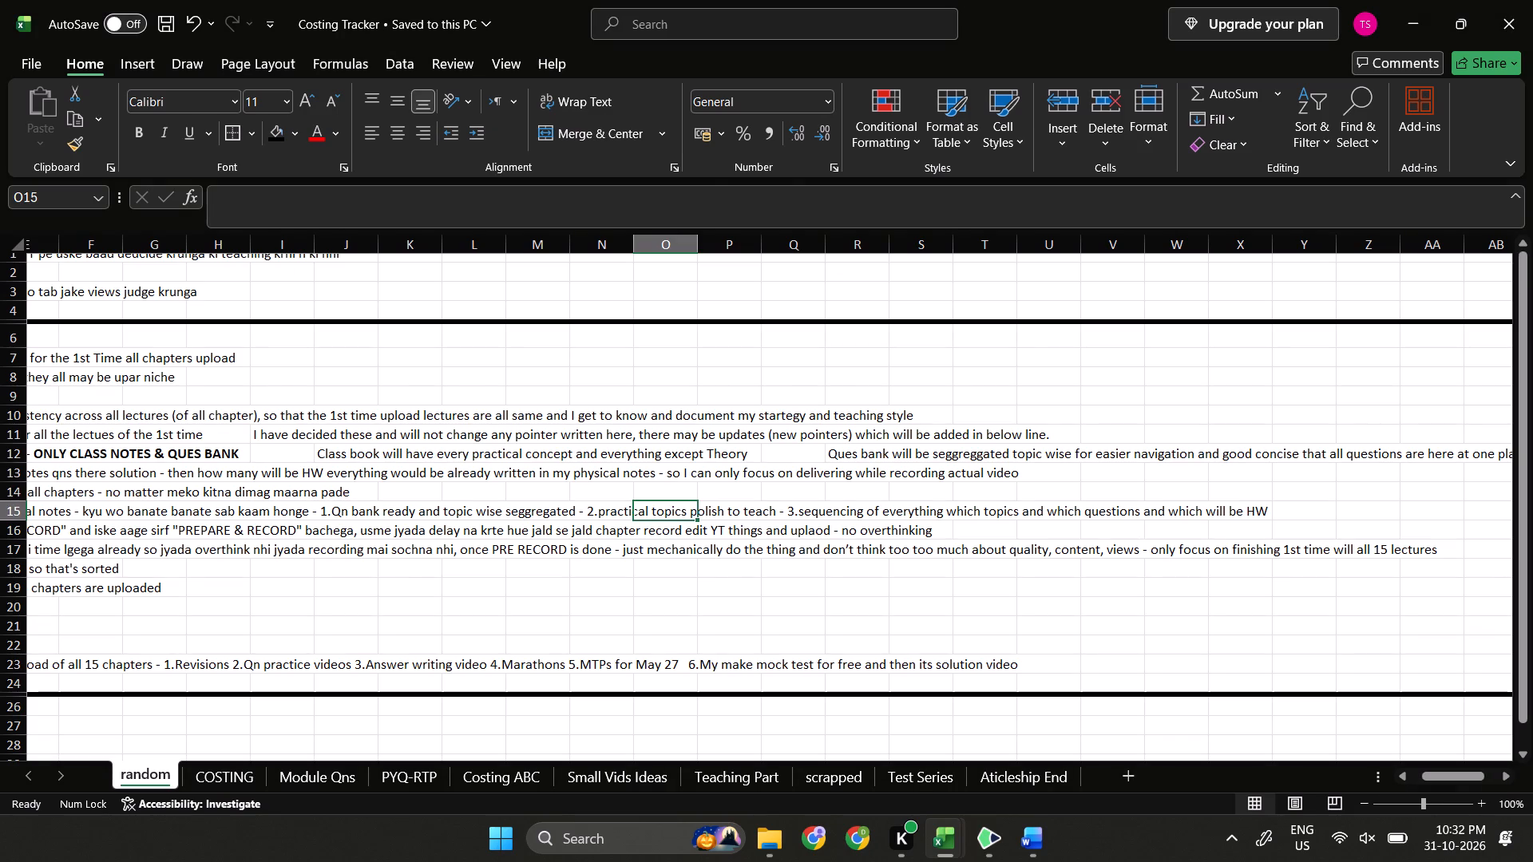
{"action": "key", "text": "ctrl+Page_Down"}
{"action": "key", "text": "ctrl+Page_Down"}
{"action": "key", "text": "ctrl+Page_Down"}
{"action": "key", "text": "ctrl+Page_Down"}
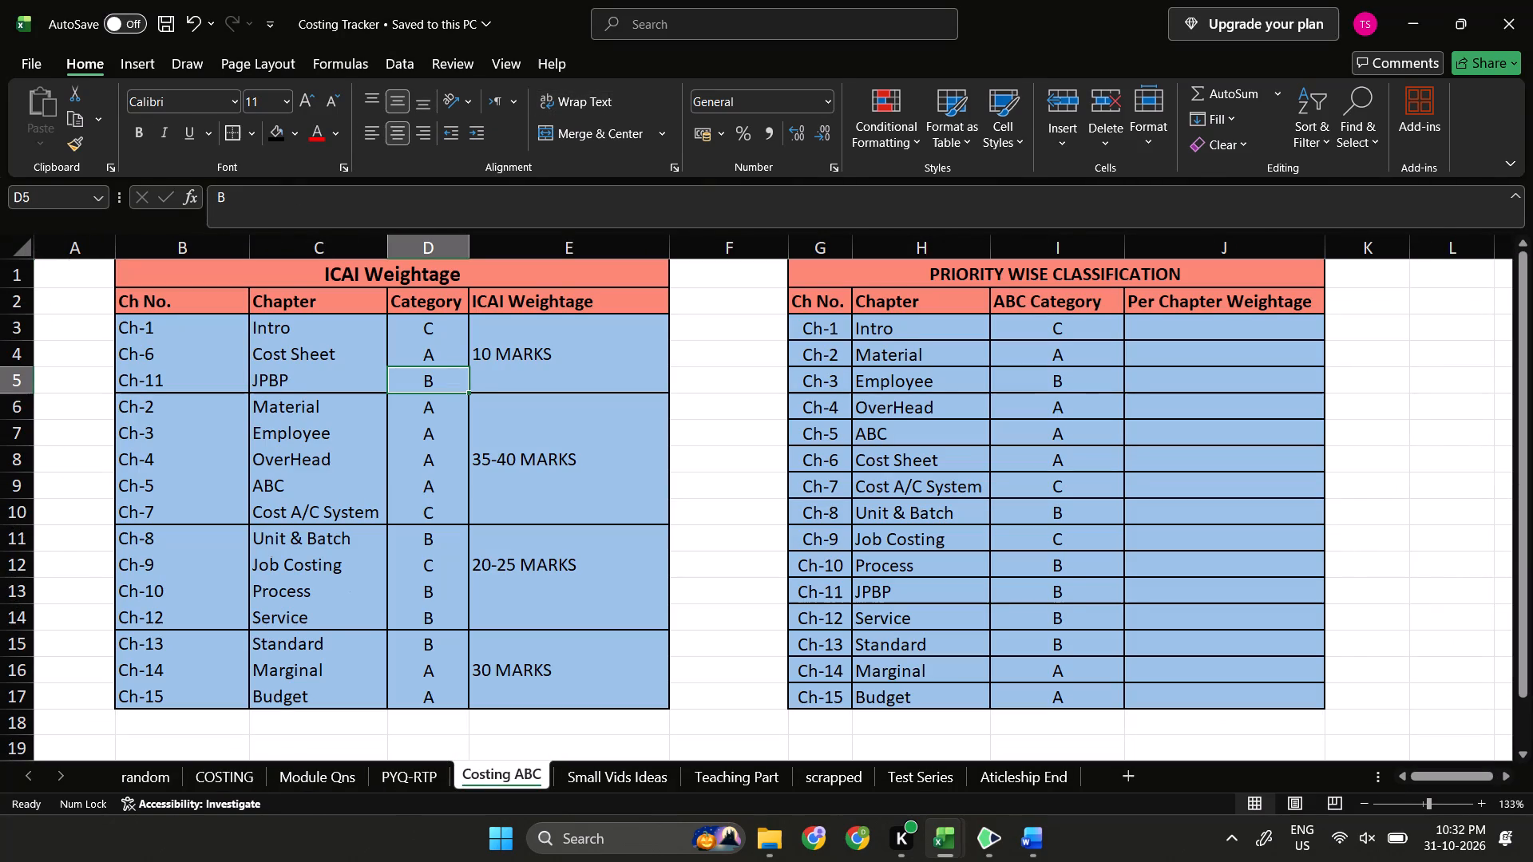
{"action": "left_click", "coordinate": [852, 332]}
{"action": "key", "text": "Down"}
{"action": "key", "text": "Right"}
{"action": "key", "text": "Up"}
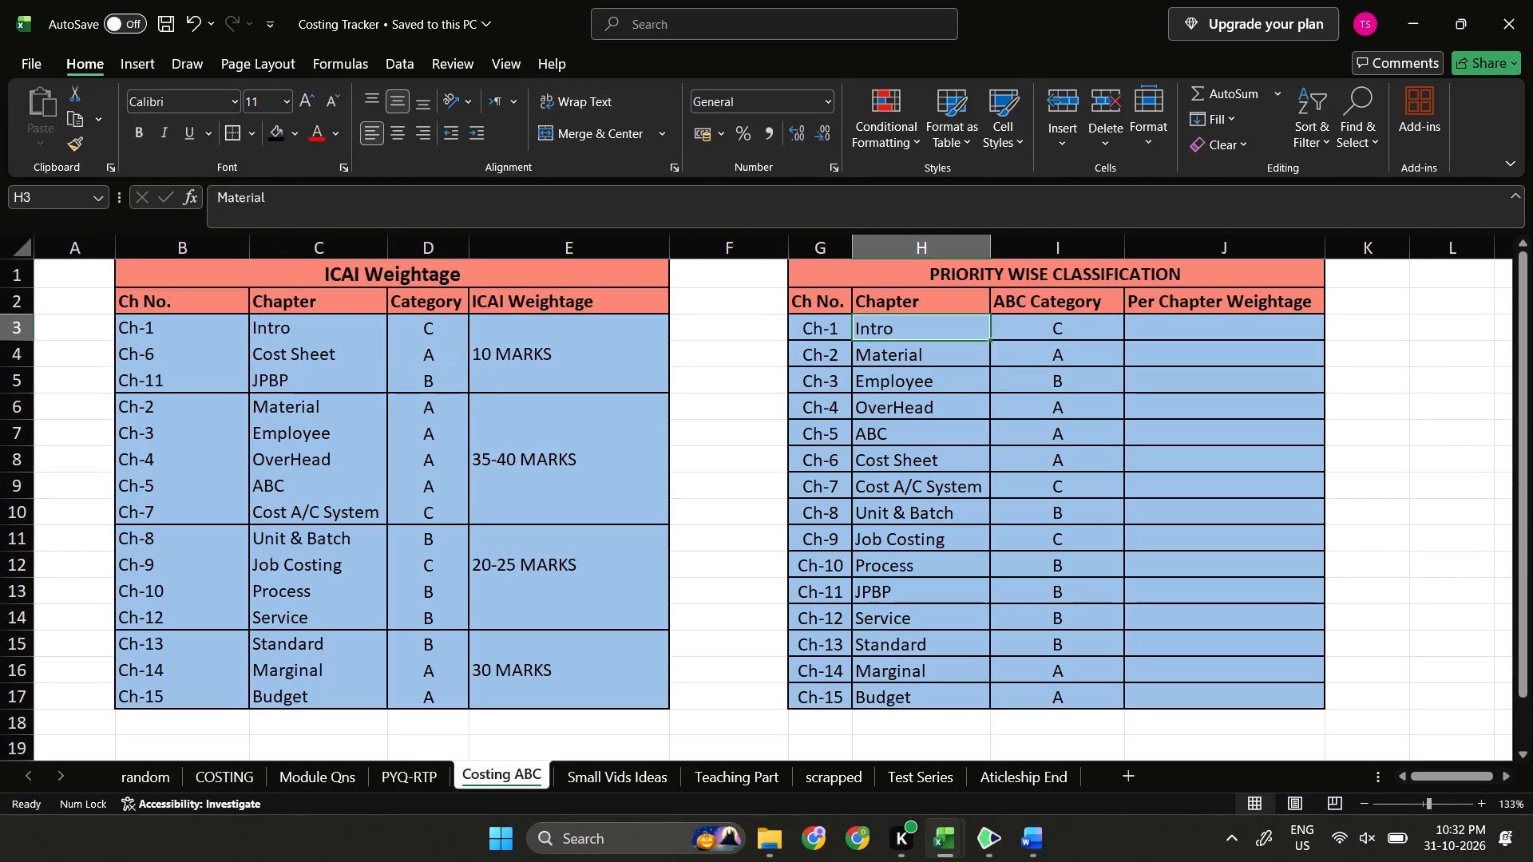
{"action": "key", "text": "Right"}
{"action": "key", "text": "Down"}
{"action": "key", "text": "Left"}
{"action": "key", "text": "Down"}
{"action": "key", "text": "Down"}
{"action": "key", "text": "Down"}
{"action": "key", "text": "Down"}
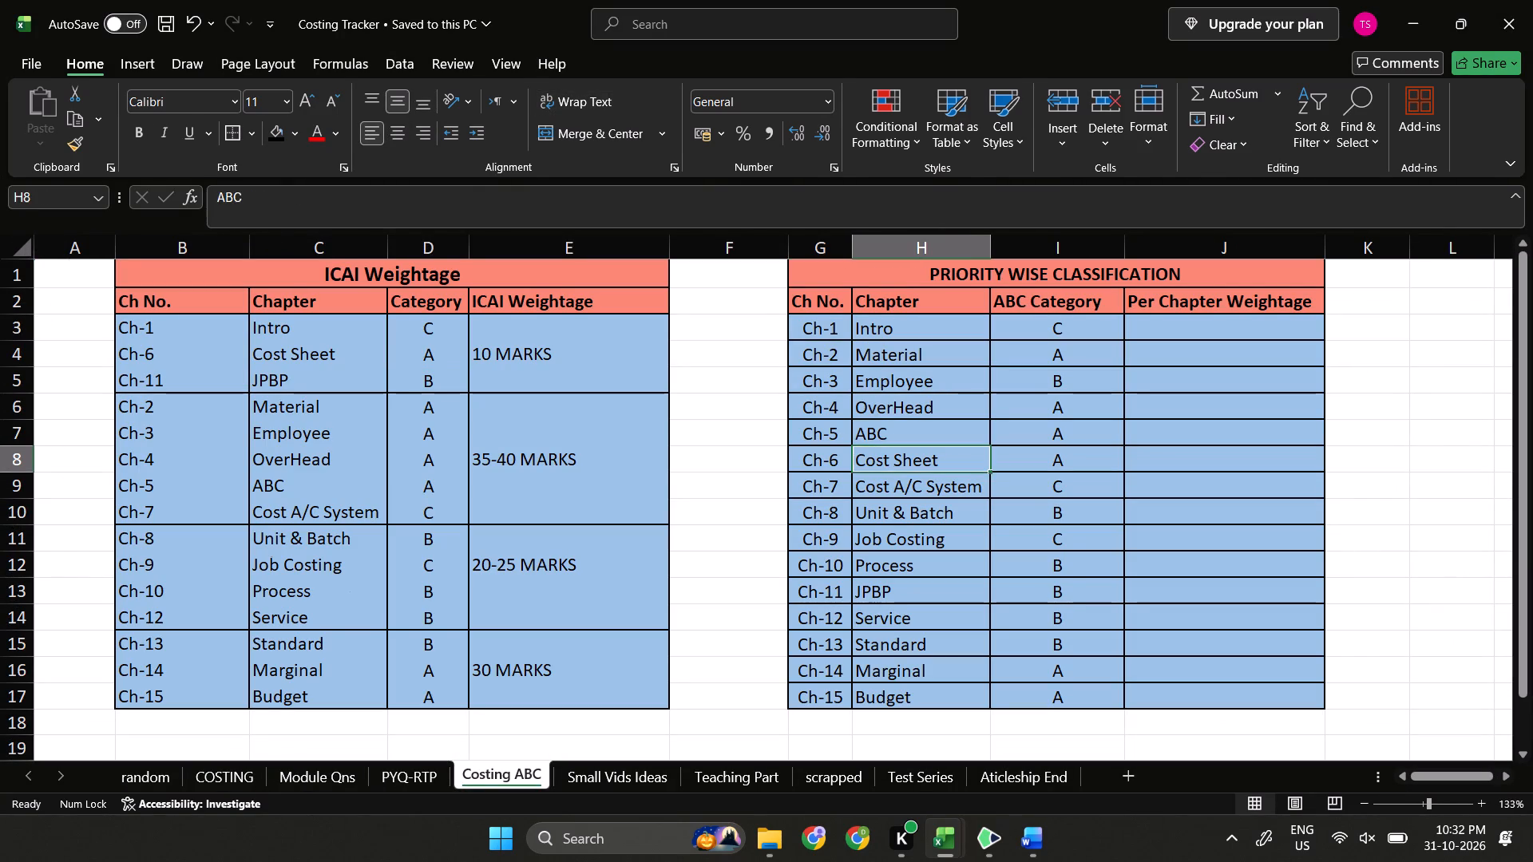
{"action": "key", "text": "Down"}
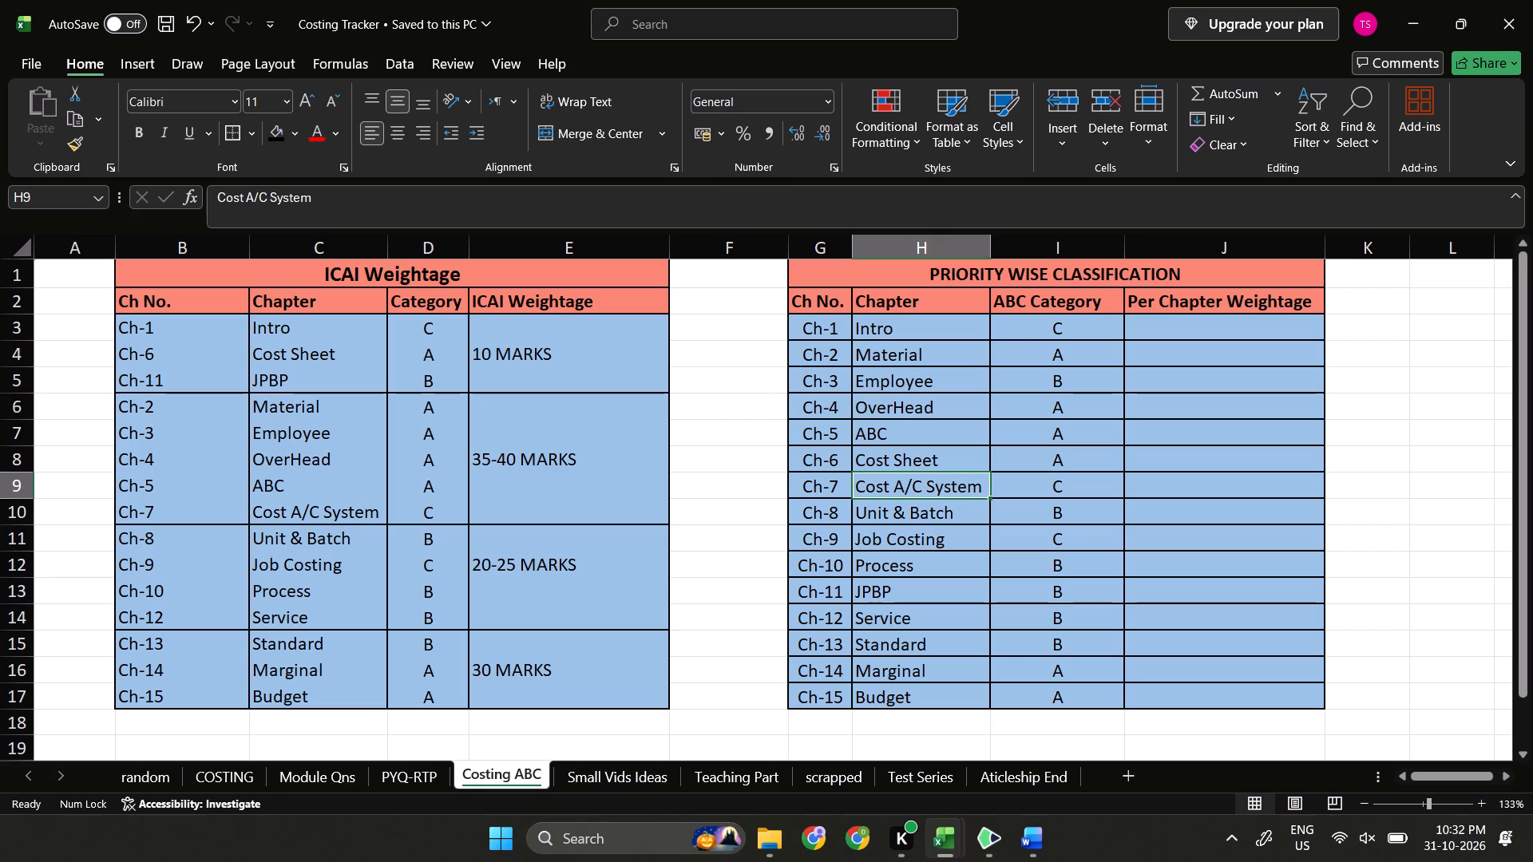
{"action": "key", "text": "Down"}
{"action": "key", "text": "Down"}
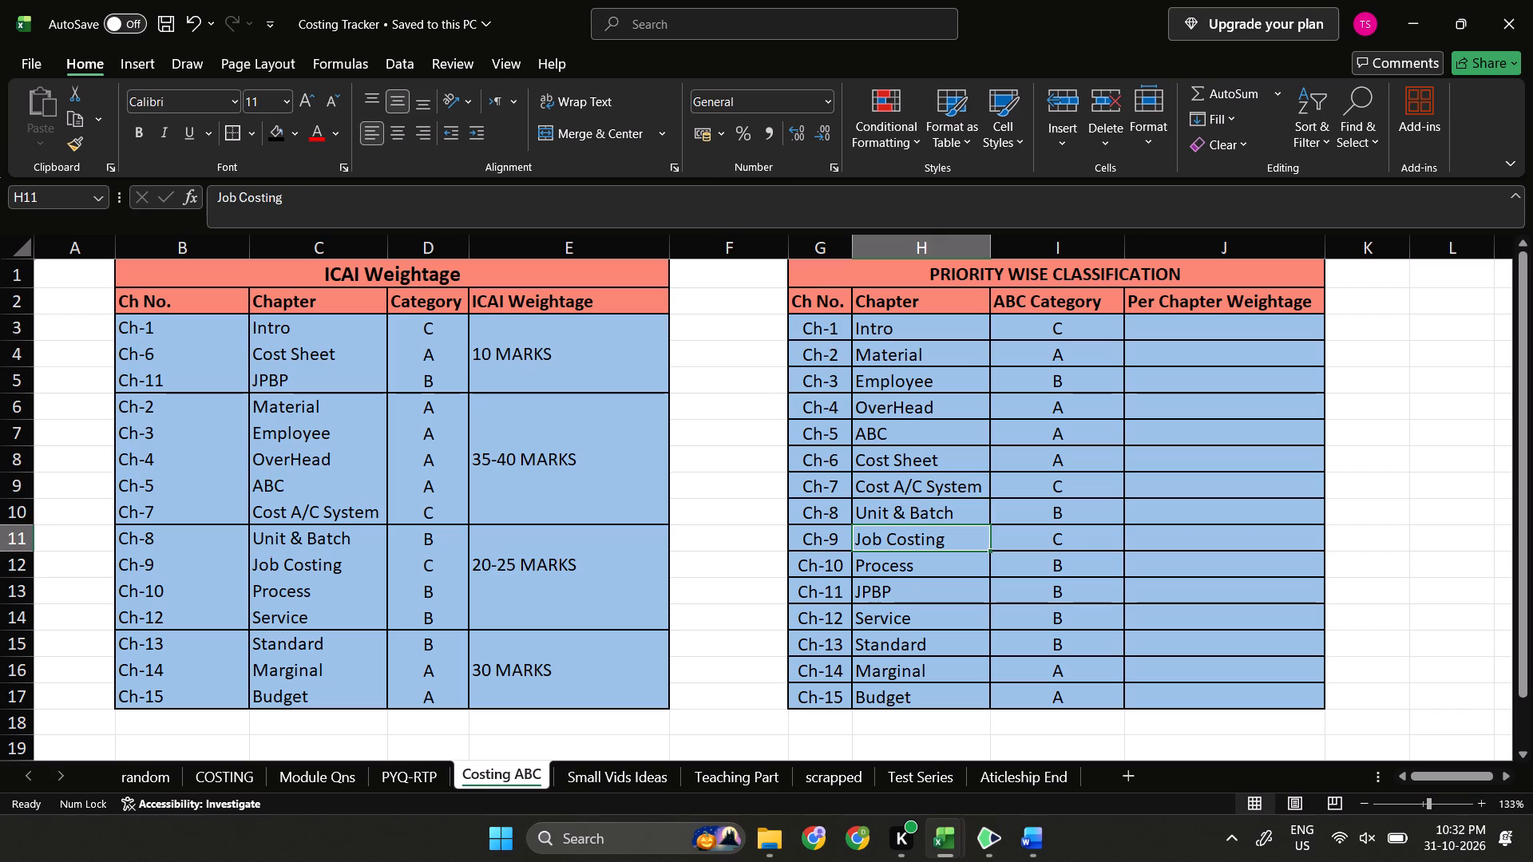
{"action": "key", "text": "Up"}
{"action": "key", "text": "Up"}
{"action": "key", "text": "Down"}
{"action": "key", "text": "Down"}
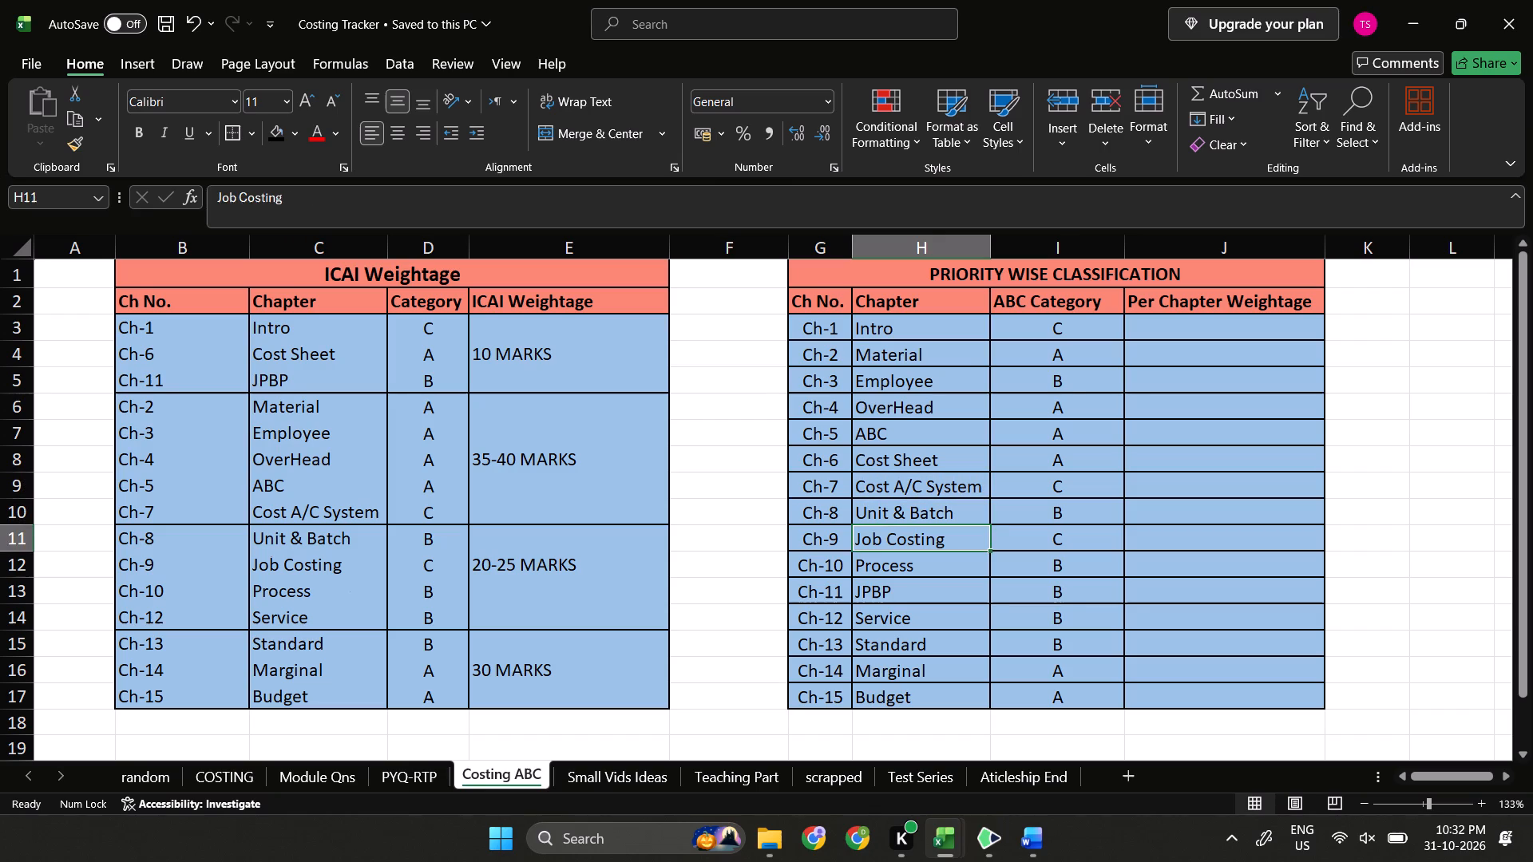
{"action": "key", "text": "Down"}
{"action": "key", "text": "Down"}
{"action": "key", "text": "Down"}
{"action": "key", "text": "Down"}
{"action": "key", "text": "Down"}
{"action": "key", "text": "Down"}
{"action": "key", "text": "Down"}
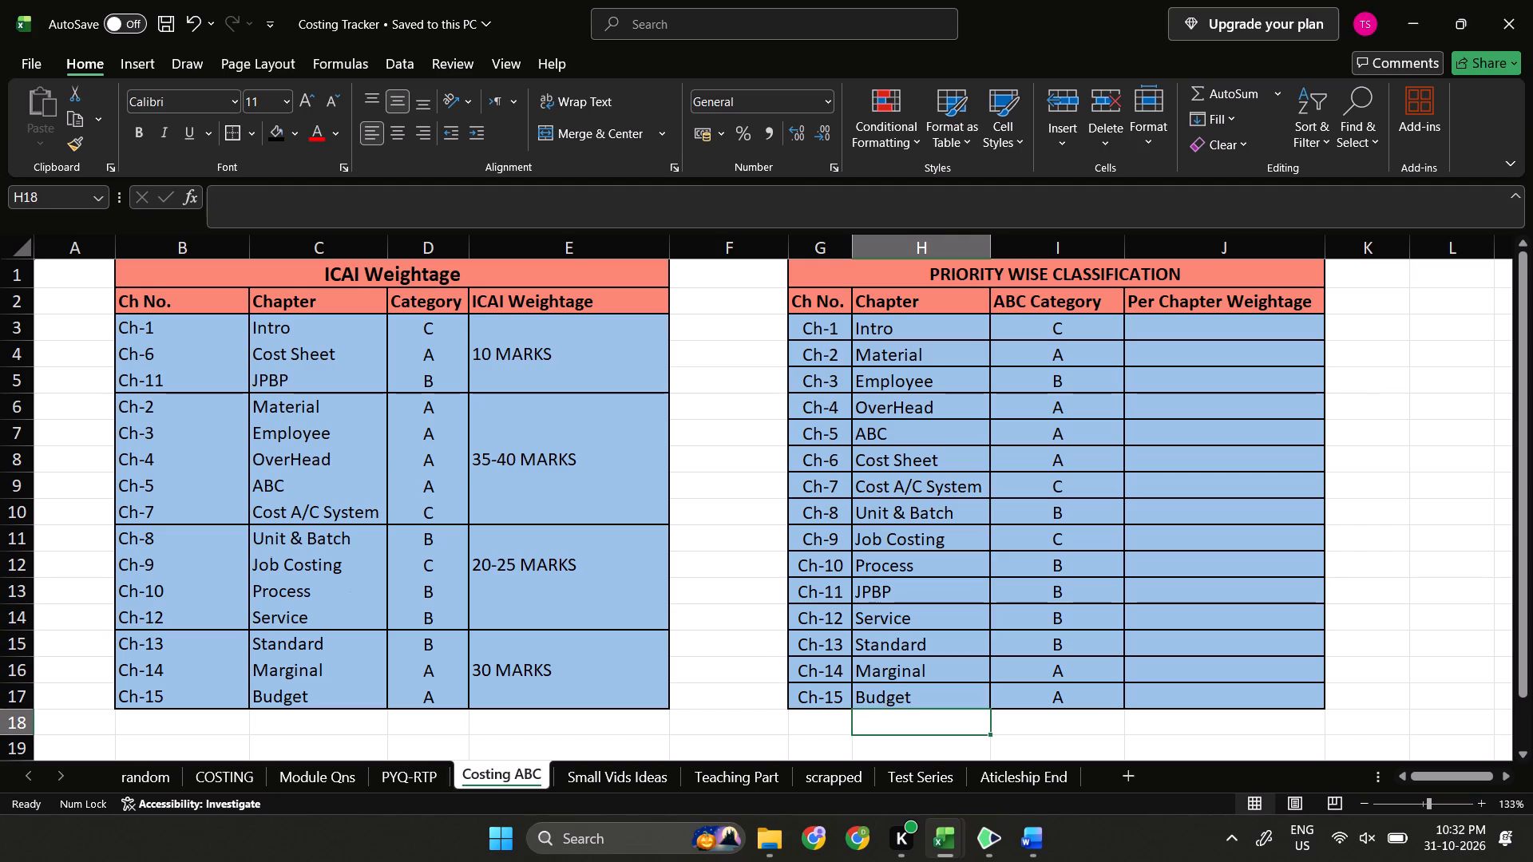
{"action": "key", "text": "Up"}
{"action": "key", "text": "Up"}
{"action": "key", "text": "Up"}
{"action": "key", "text": "Up"}
{"action": "key", "text": "Up"}
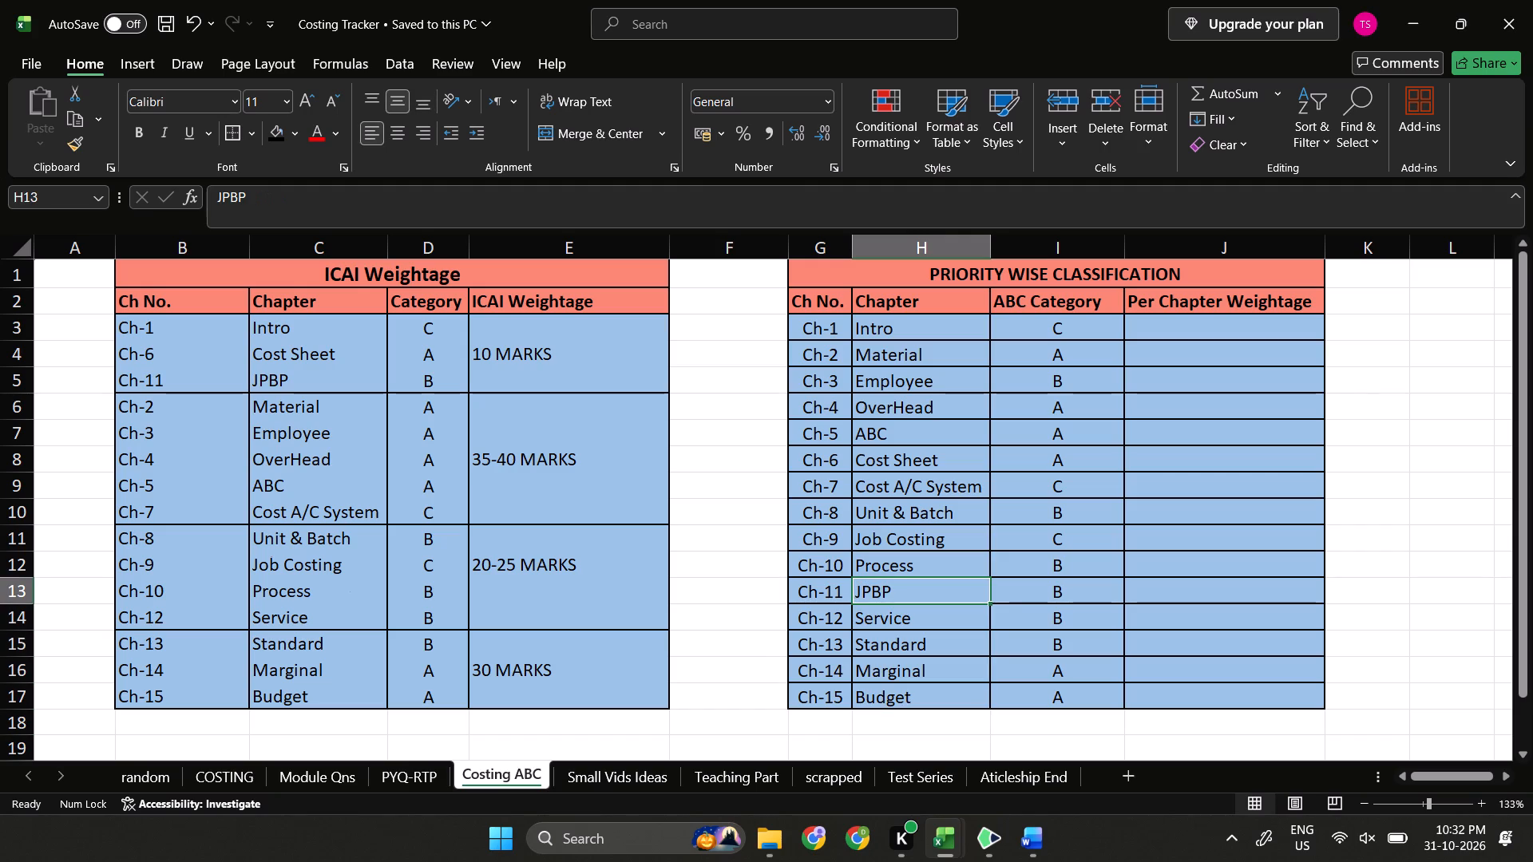
{"action": "key", "text": "Up"}
{"action": "key", "text": "Up"}
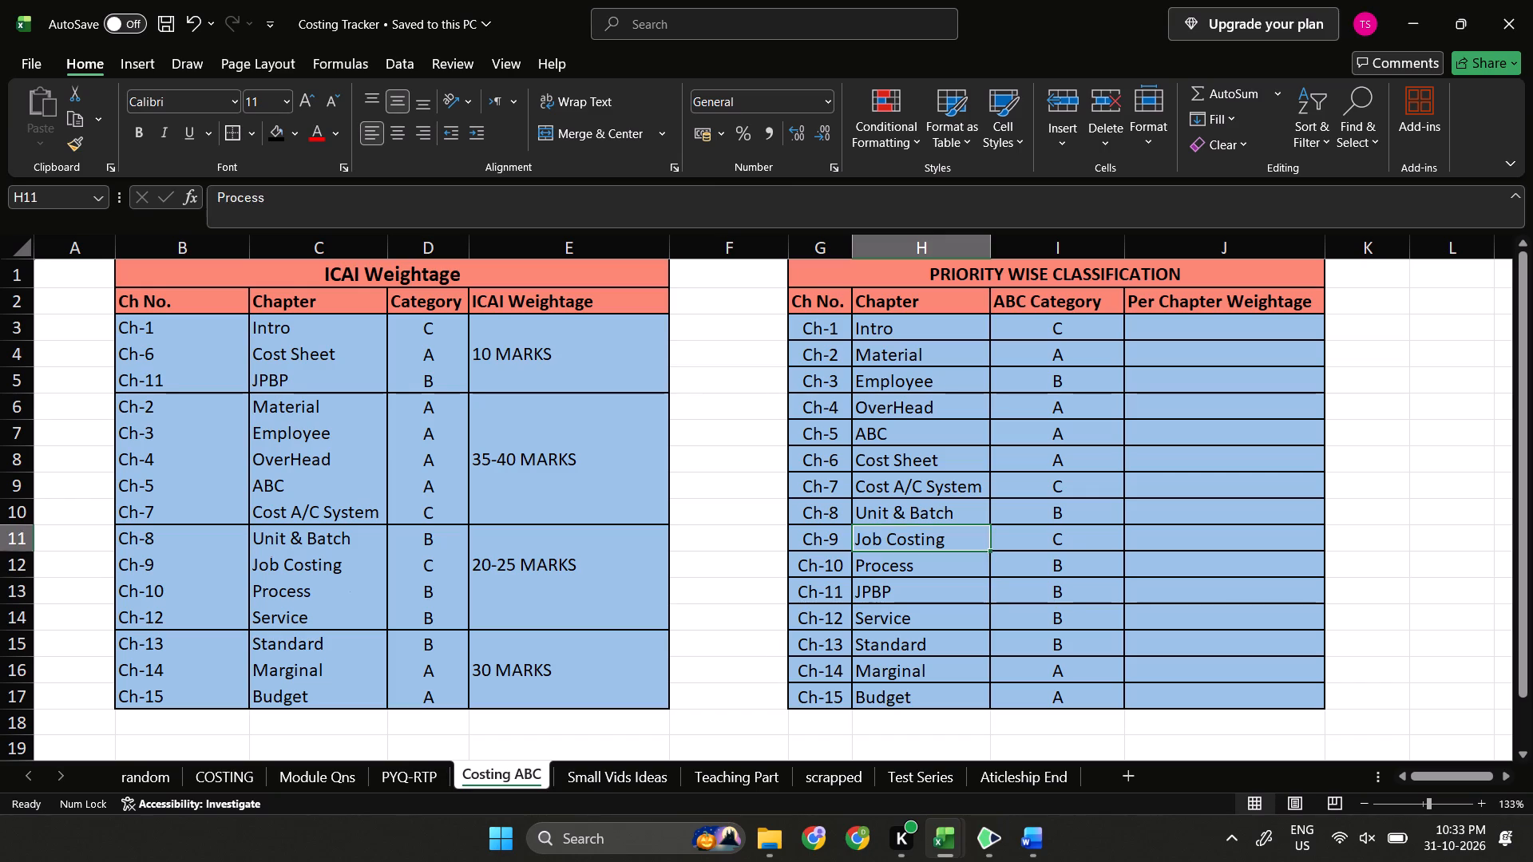
{"action": "key", "text": "Up"}
{"action": "key", "text": "Up"}
{"action": "key", "text": "Up"}
{"action": "key", "text": "Up"}
{"action": "key", "text": "Up"}
{"action": "key", "text": "Down"}
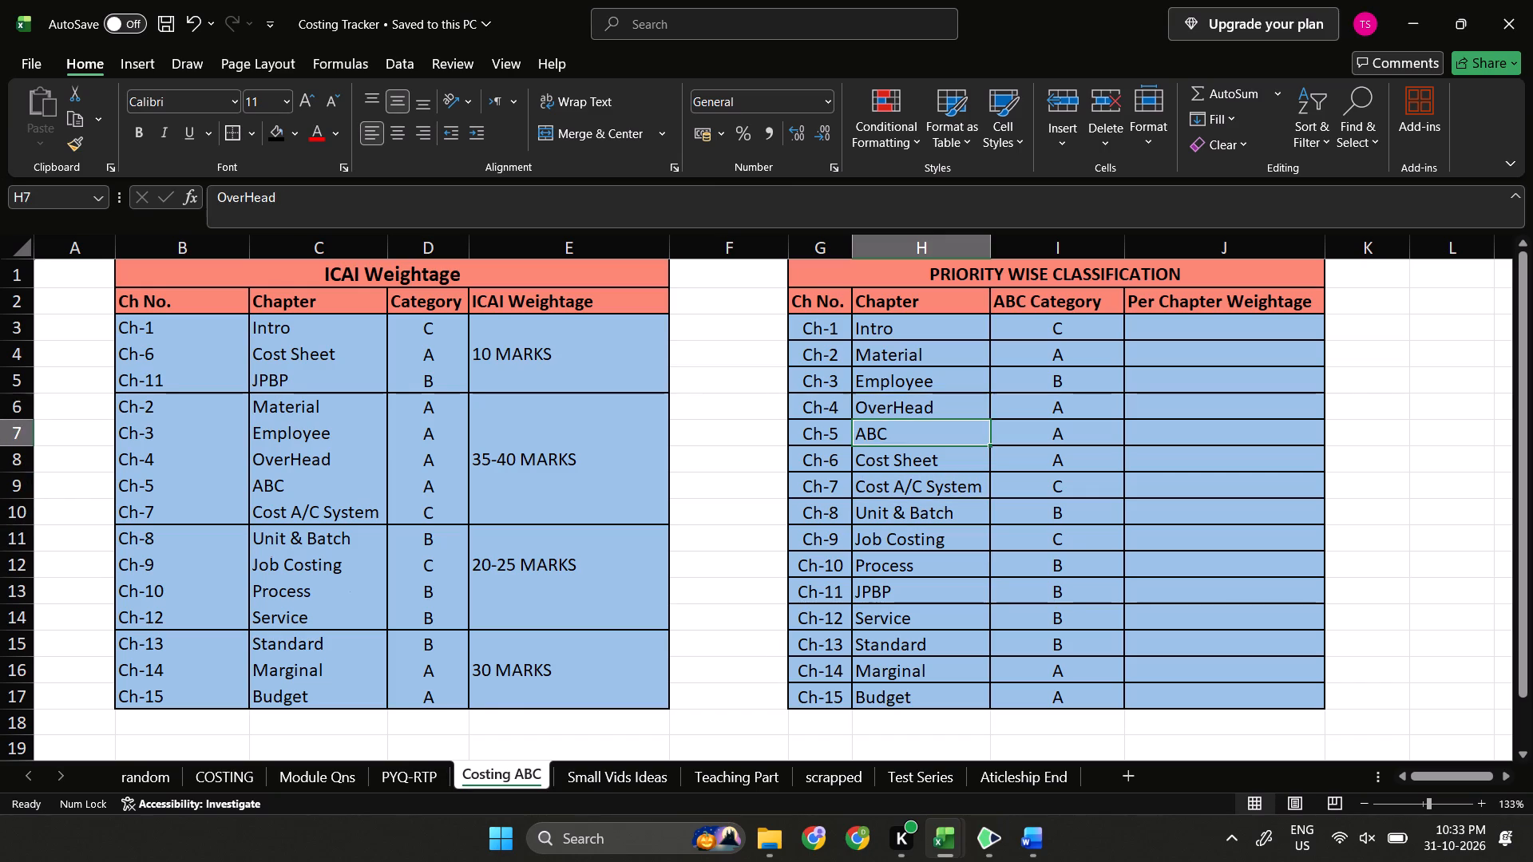
Return to the Study All Tracker workbook and add chapter 14 to the end of the dec chapters in Q11.
{"action": "key", "text": "alt+Tab"}
{"action": "key", "text": "Up"}
{"action": "key", "text": "F2"}
{"action": "type", "text": "14"}
{"action": "key", "text": "Return"}
{"action": "key", "text": "Left"}
{"action": "key", "text": "Right"}
Copy the chapter numbers and names in G3:H17 of the Costing ABC sheet and paste them at R10 of the study tracker's Immediate sheet.
{"action": "key", "text": "alt+Tab"}
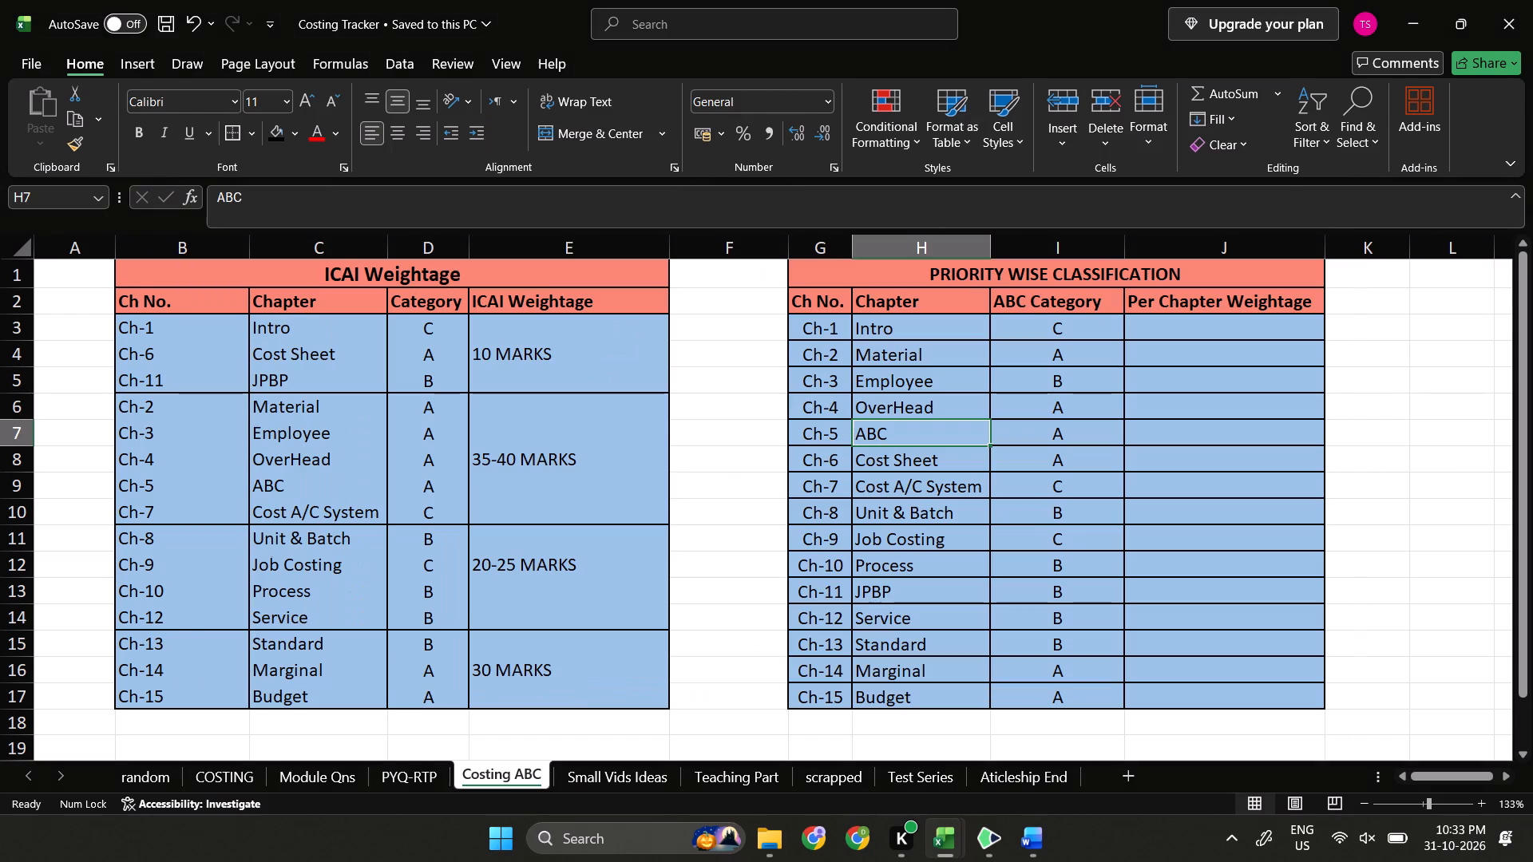
{"action": "left_click", "coordinate": [852, 332]}
{"action": "key", "text": "ctrl+shift+Down"}
{"action": "key", "text": "shift+Right"}
{"action": "key", "text": "ctrl+c"}
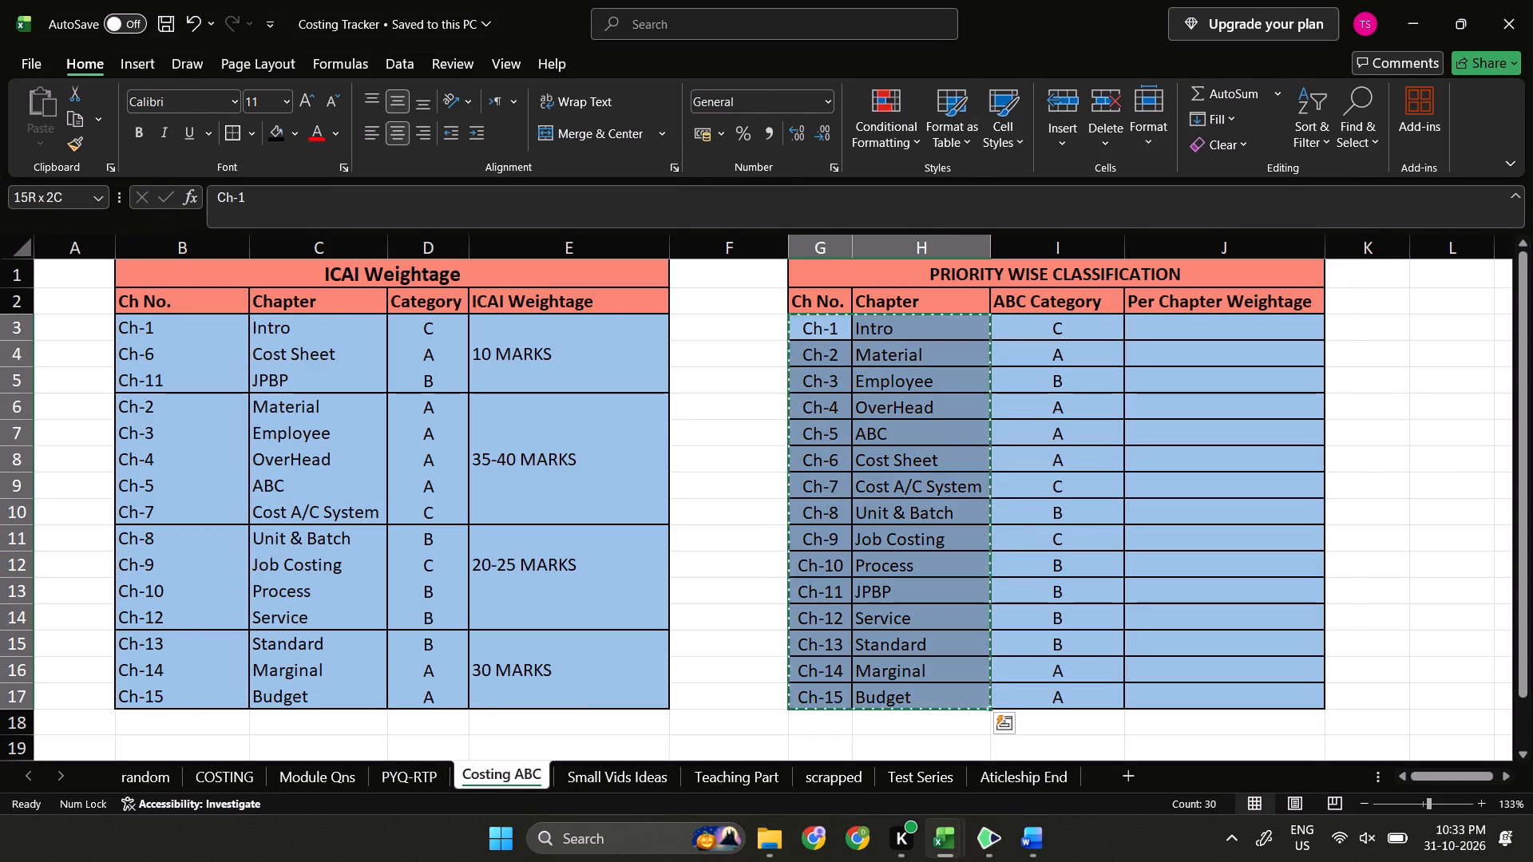
{"action": "key", "text": "alt+Tab"}
{"action": "key", "text": "Right"}
{"action": "key", "text": "Down"}
{"action": "key", "text": "Up"}
{"action": "key", "text": "Up"}
{"action": "key", "text": "Up"}
{"action": "key", "text": "Return"}
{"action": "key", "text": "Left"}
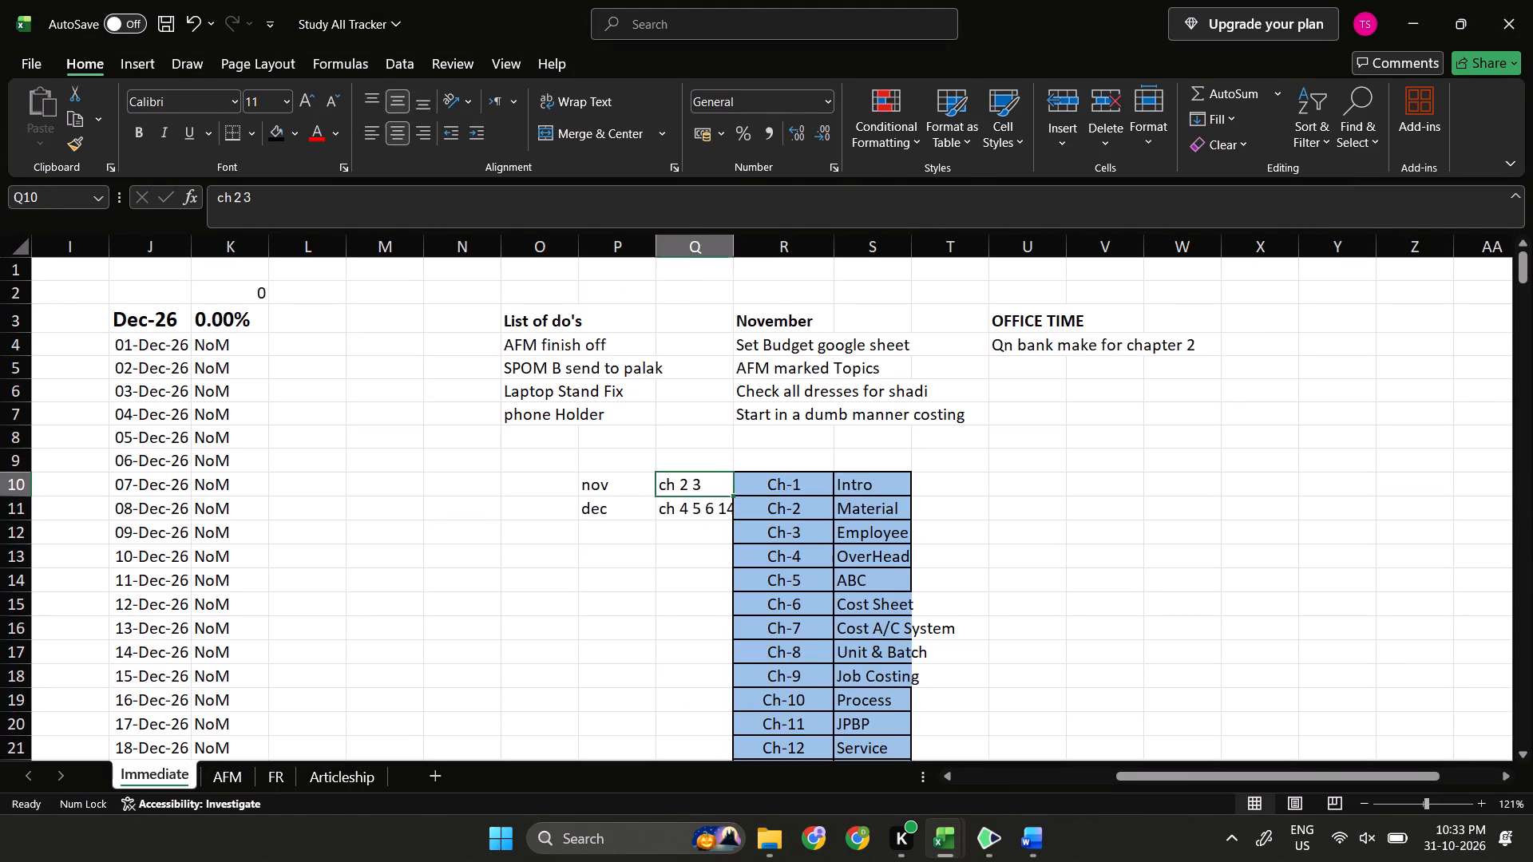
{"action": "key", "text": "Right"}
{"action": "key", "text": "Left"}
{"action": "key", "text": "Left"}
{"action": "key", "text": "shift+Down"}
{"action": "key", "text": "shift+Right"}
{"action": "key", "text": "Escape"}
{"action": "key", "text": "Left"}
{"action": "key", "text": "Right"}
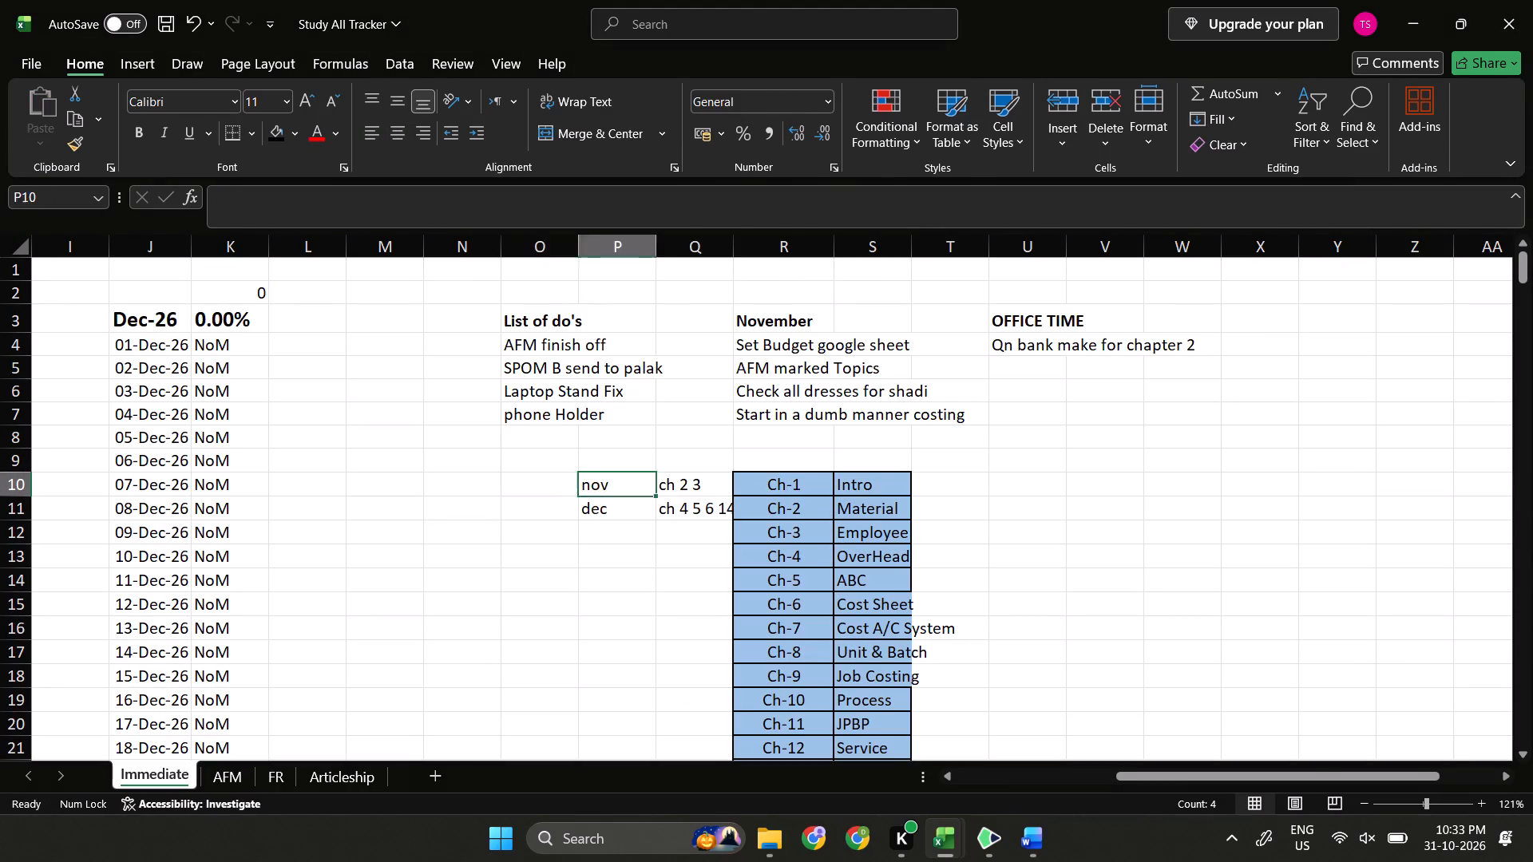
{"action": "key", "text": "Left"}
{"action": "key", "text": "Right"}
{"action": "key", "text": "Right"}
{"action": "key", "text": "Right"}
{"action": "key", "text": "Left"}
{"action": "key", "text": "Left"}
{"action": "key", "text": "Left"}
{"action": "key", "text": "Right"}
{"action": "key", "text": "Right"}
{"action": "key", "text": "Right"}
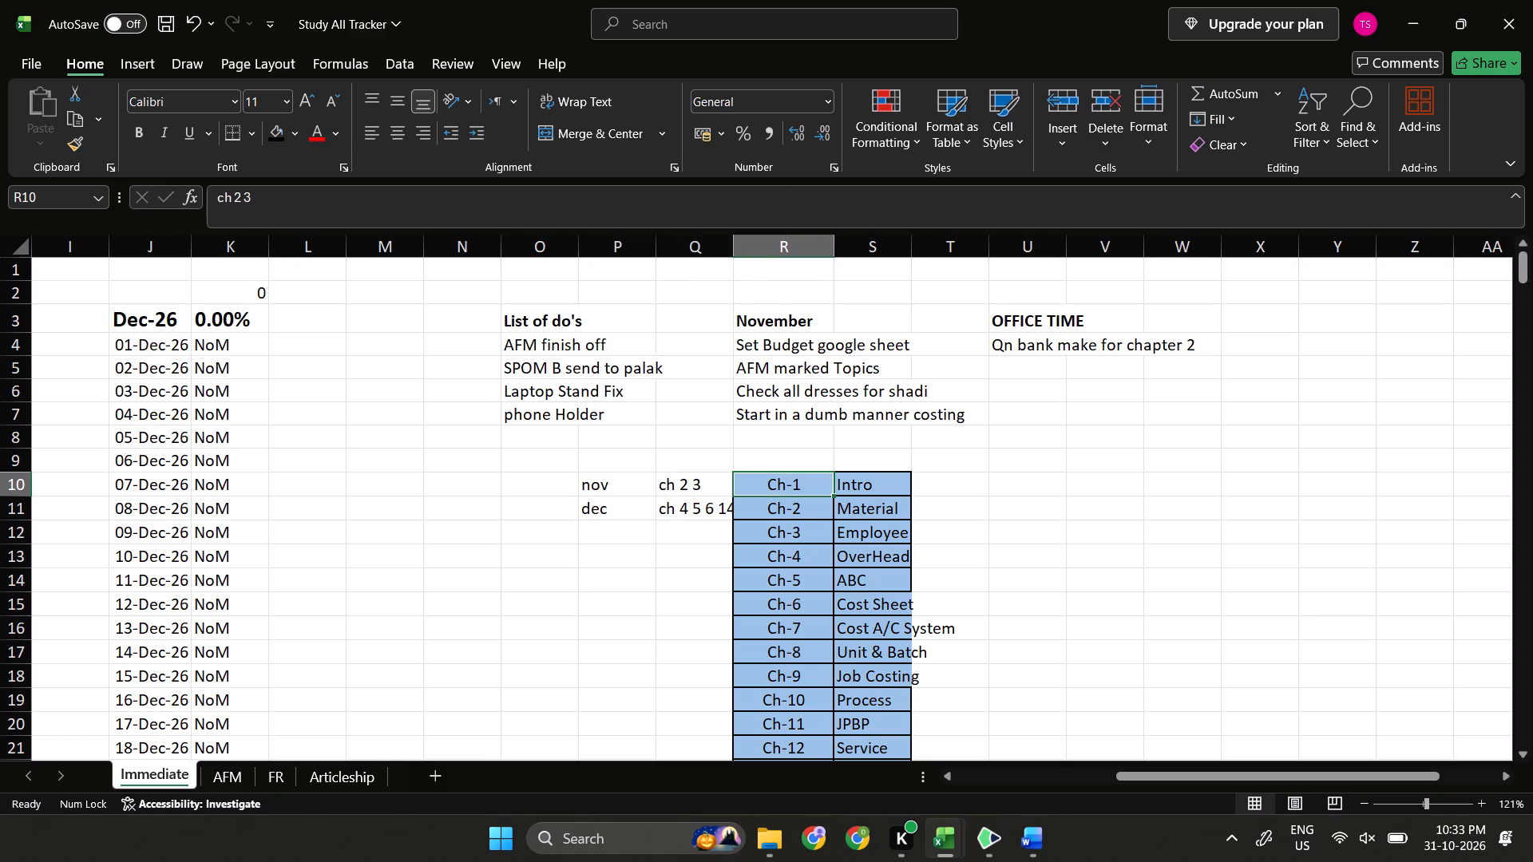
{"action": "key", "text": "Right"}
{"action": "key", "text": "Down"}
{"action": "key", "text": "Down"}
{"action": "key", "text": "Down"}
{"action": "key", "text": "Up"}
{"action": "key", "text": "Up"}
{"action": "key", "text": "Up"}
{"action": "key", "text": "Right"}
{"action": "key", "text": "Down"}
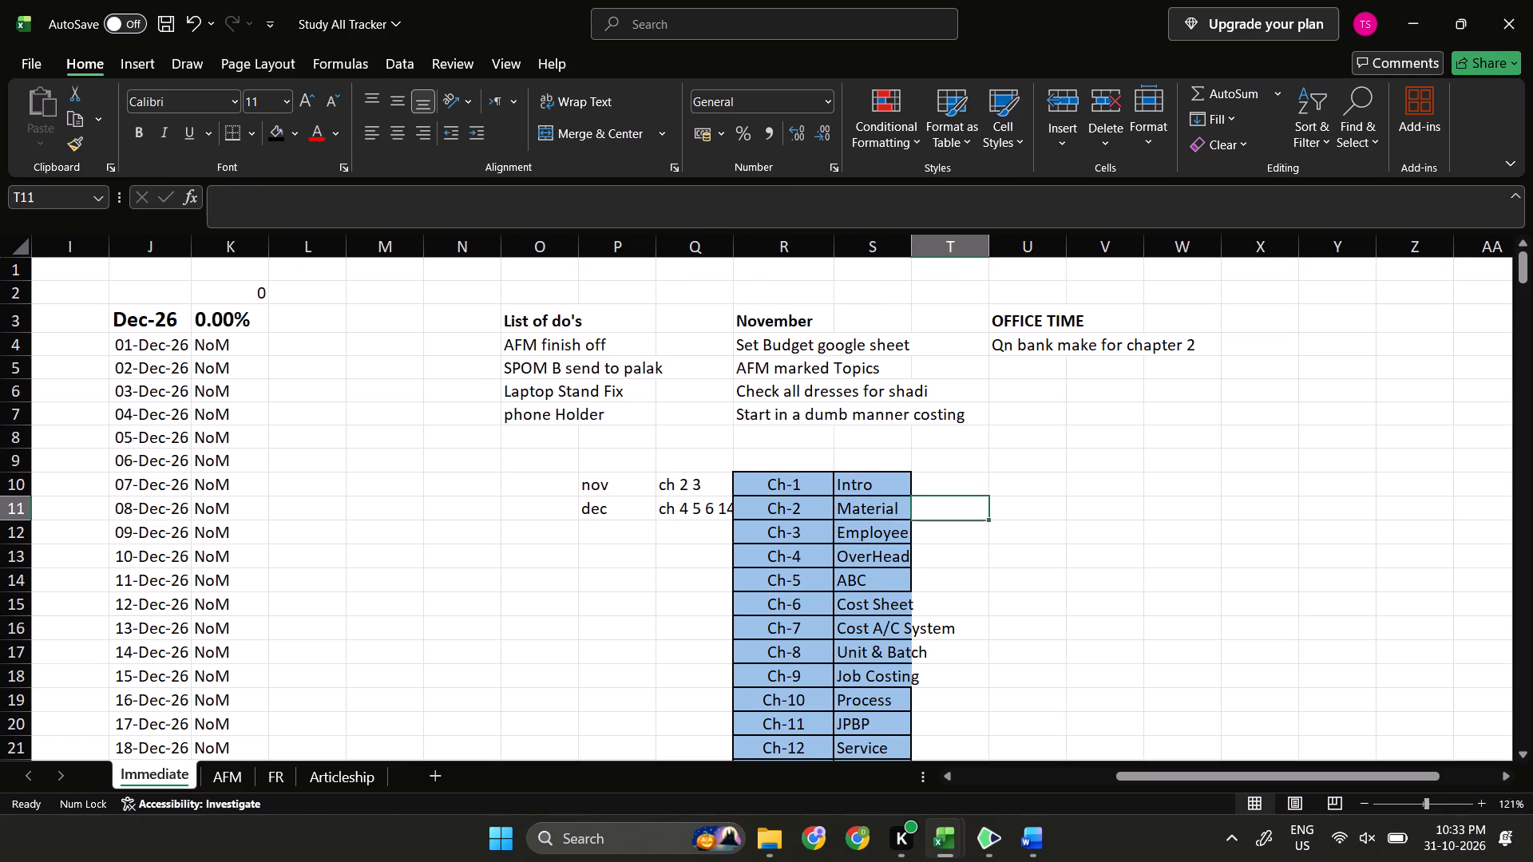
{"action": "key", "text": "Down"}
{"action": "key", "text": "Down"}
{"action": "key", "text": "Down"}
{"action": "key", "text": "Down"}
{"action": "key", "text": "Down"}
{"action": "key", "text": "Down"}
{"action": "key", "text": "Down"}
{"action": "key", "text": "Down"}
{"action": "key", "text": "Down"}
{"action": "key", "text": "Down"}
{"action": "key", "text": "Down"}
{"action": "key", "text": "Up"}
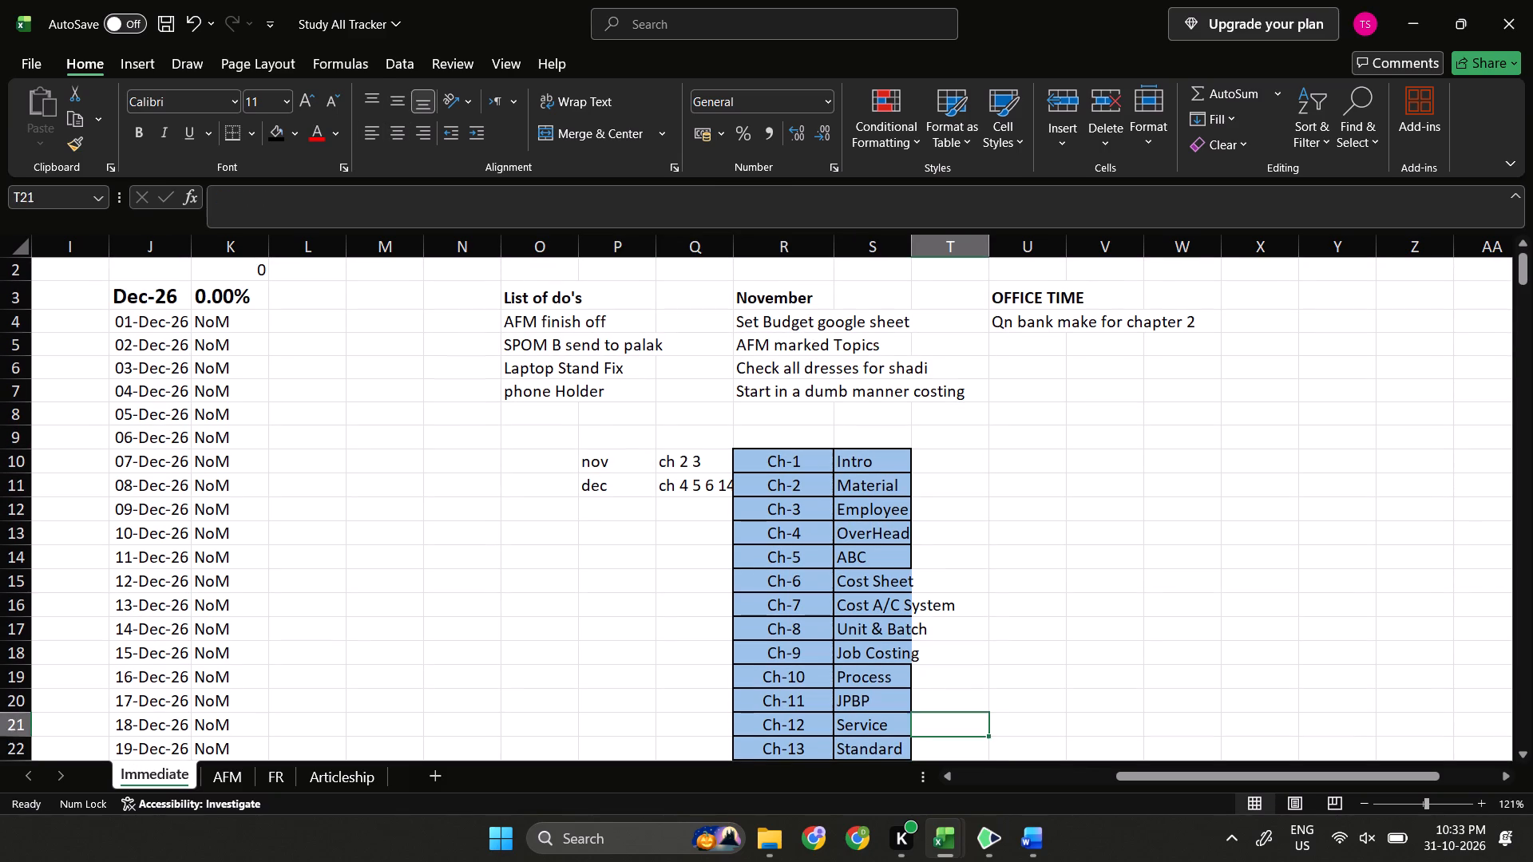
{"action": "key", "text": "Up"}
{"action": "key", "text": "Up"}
Move the chapter list from R10:S24 so that it starts at Q14, below the nov and dec rows.
{"action": "key", "text": "Left"}
{"action": "key", "text": "Up"}
{"action": "key", "text": "Up"}
{"action": "key", "text": "Left"}
{"action": "key", "text": "Up"}
{"action": "key", "text": "Up"}
{"action": "key", "text": "ctrl+Up"}
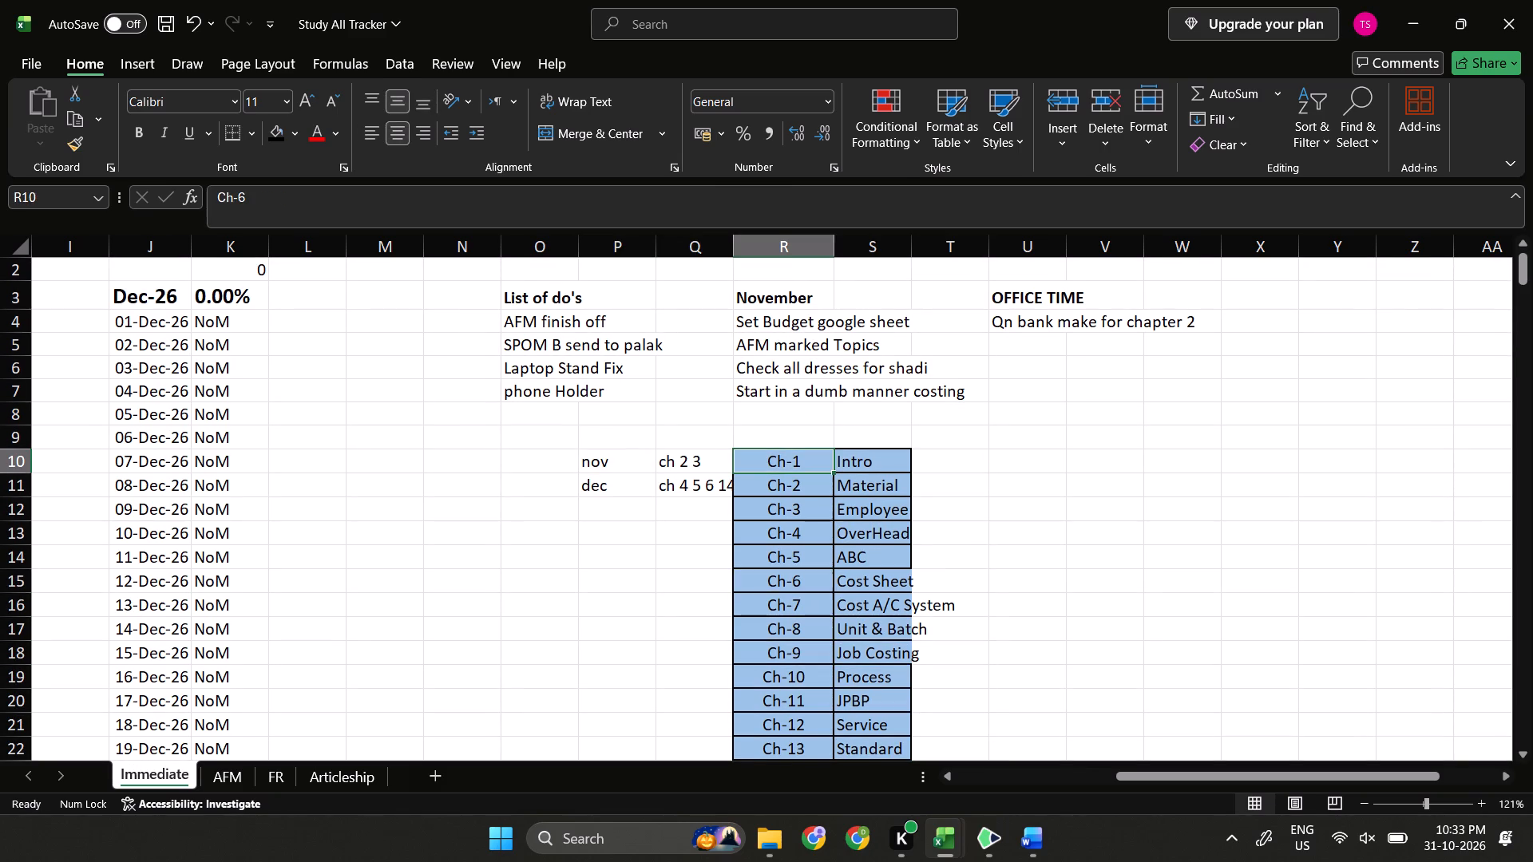
{"action": "key", "text": "ctrl+shift+Down"}
{"action": "key", "text": "shift+Right"}
{"action": "key", "text": "ctrl+x"}
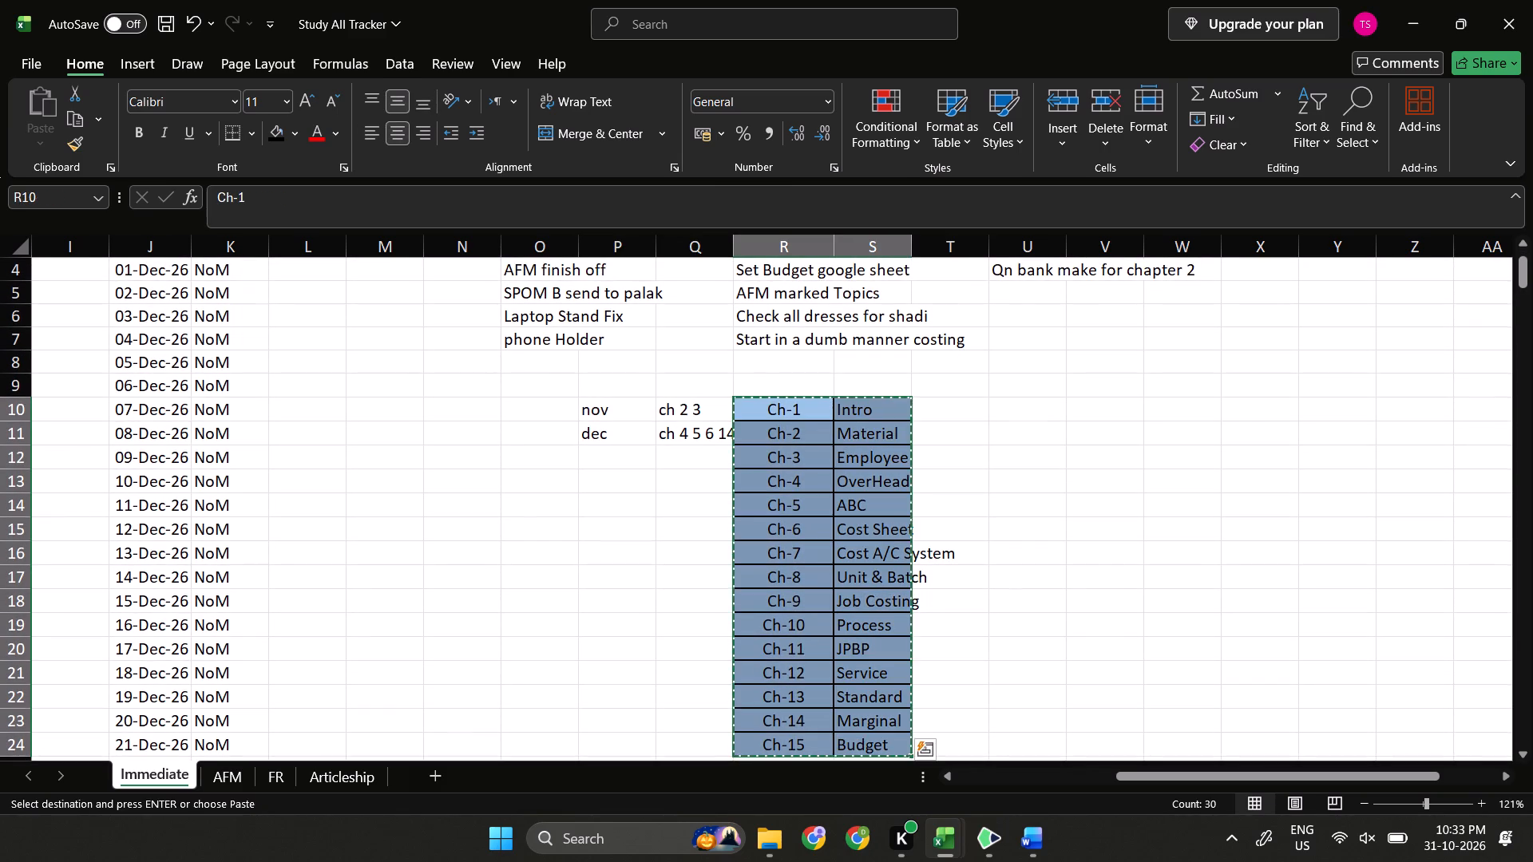
{"action": "key", "text": "Down"}
{"action": "key", "text": "Left"}
{"action": "key", "text": "Down"}
{"action": "key", "text": "Down"}
{"action": "key", "text": "Down"}
{"action": "key", "text": "Return"}
Move the Ch-2 Material entry from Q15:R15 to Q10 in the nov row, replacing the typed chapter numbers.
{"action": "key", "text": "Up"}
{"action": "key", "text": "Right"}
{"action": "key", "text": "Down"}
{"action": "key", "text": "Left"}
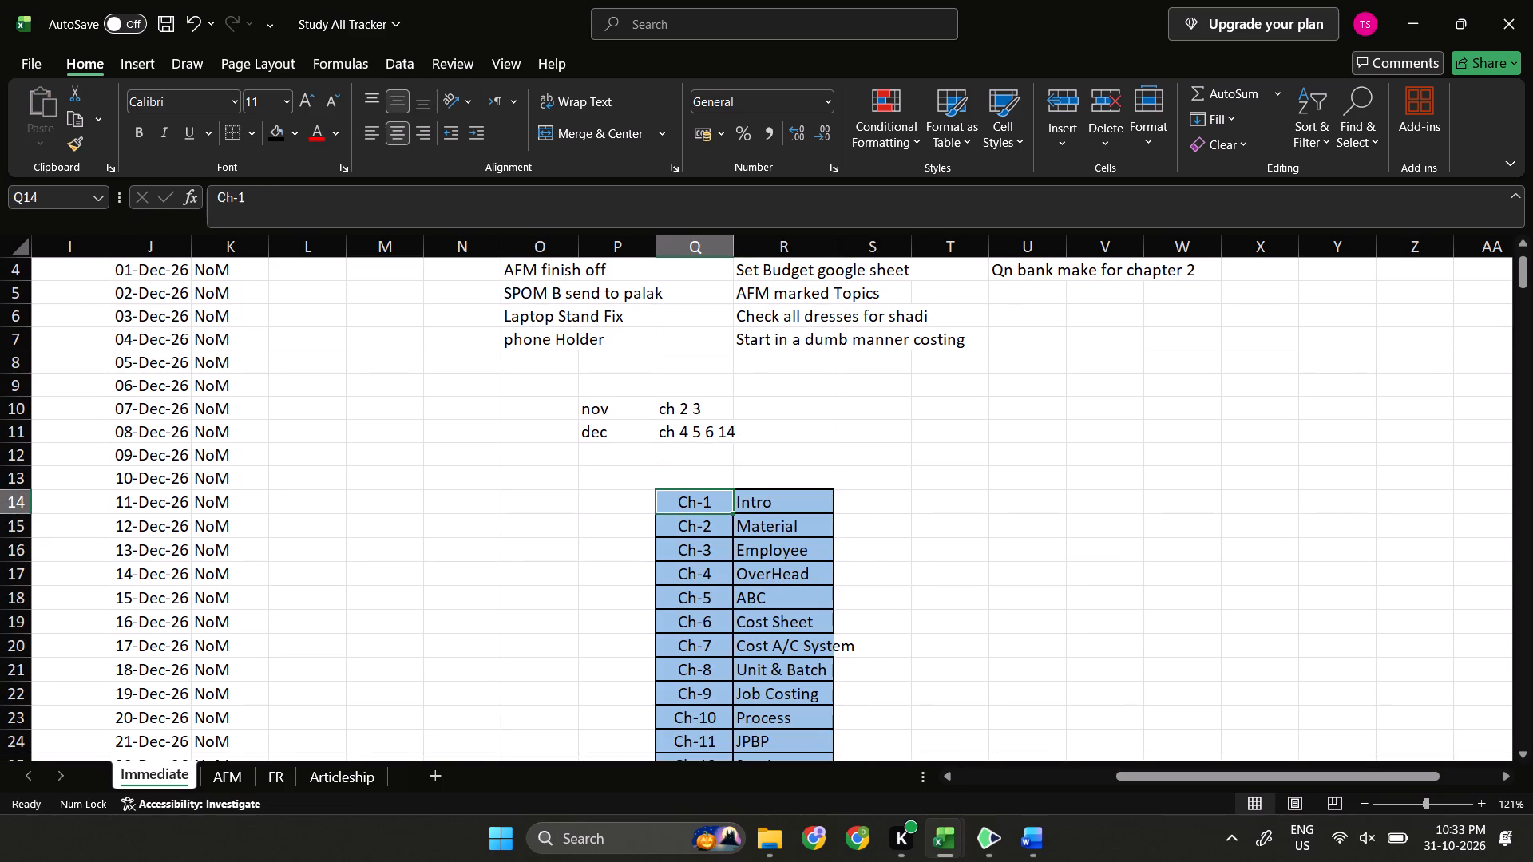
{"action": "key", "text": "shift+Up"}
{"action": "key", "text": "Up"}
{"action": "key", "text": "Up"}
{"action": "key", "text": "Up"}
{"action": "key", "text": "Down"}
{"action": "key", "text": "Down"}
{"action": "key", "text": "Down"}
{"action": "key", "text": "Down"}
{"action": "key", "text": "shift+Right"}
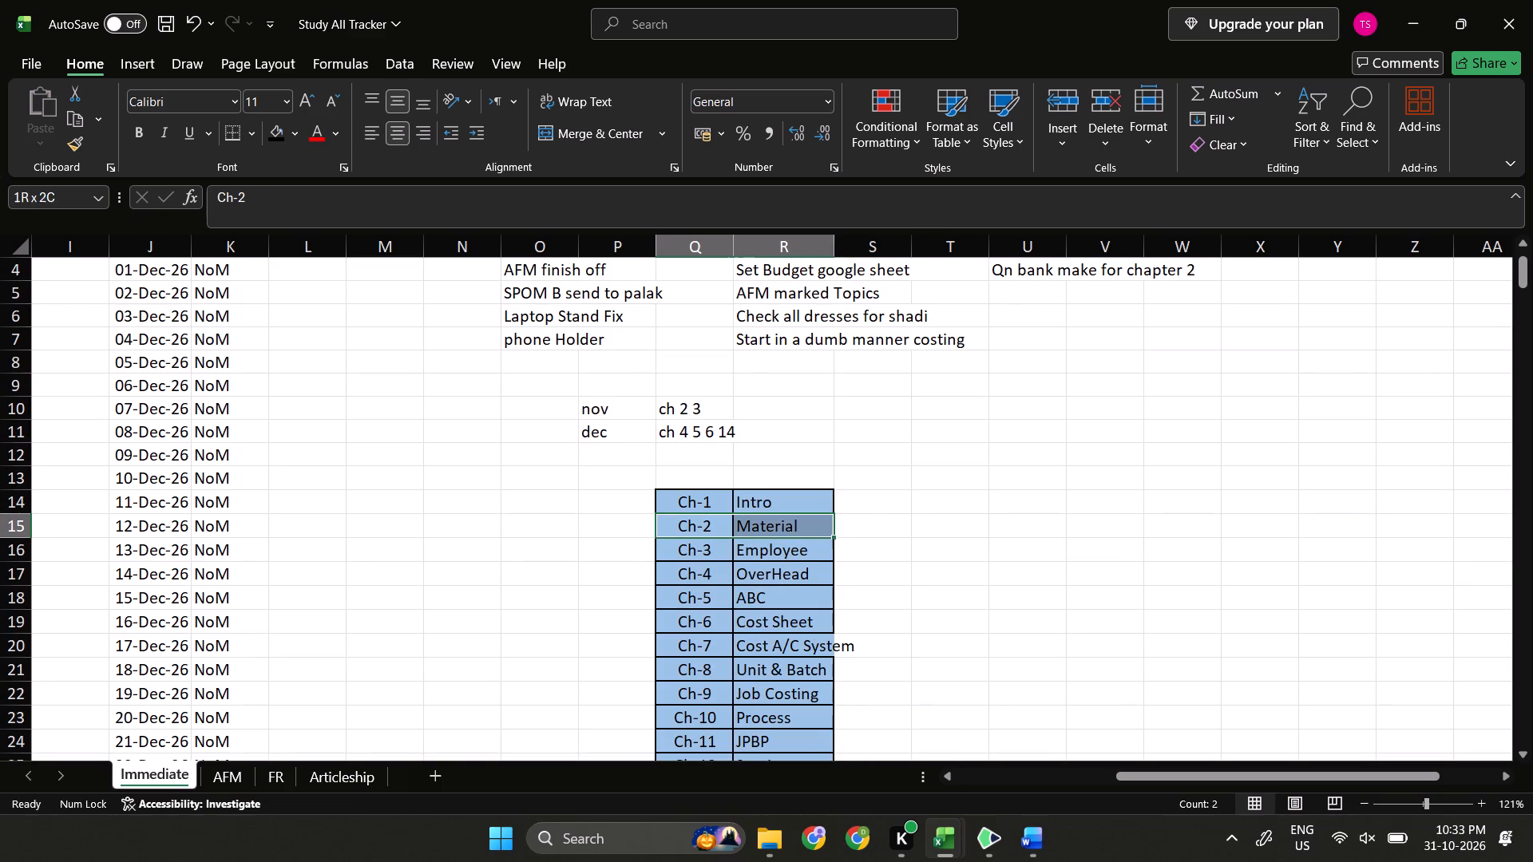
{"action": "key", "text": "ctrl+x"}
{"action": "key", "text": "Up"}
{"action": "key", "text": "Up"}
{"action": "key", "text": "Up"}
{"action": "key", "text": "Up"}
{"action": "key", "text": "Up"}
{"action": "key", "text": "Return"}
Move the Ch-3 Employee entry from row 16 to S10, beside Ch-2 in the nov row.
{"action": "key", "text": "Down"}
{"action": "key", "text": "Down"}
{"action": "key", "text": "Down"}
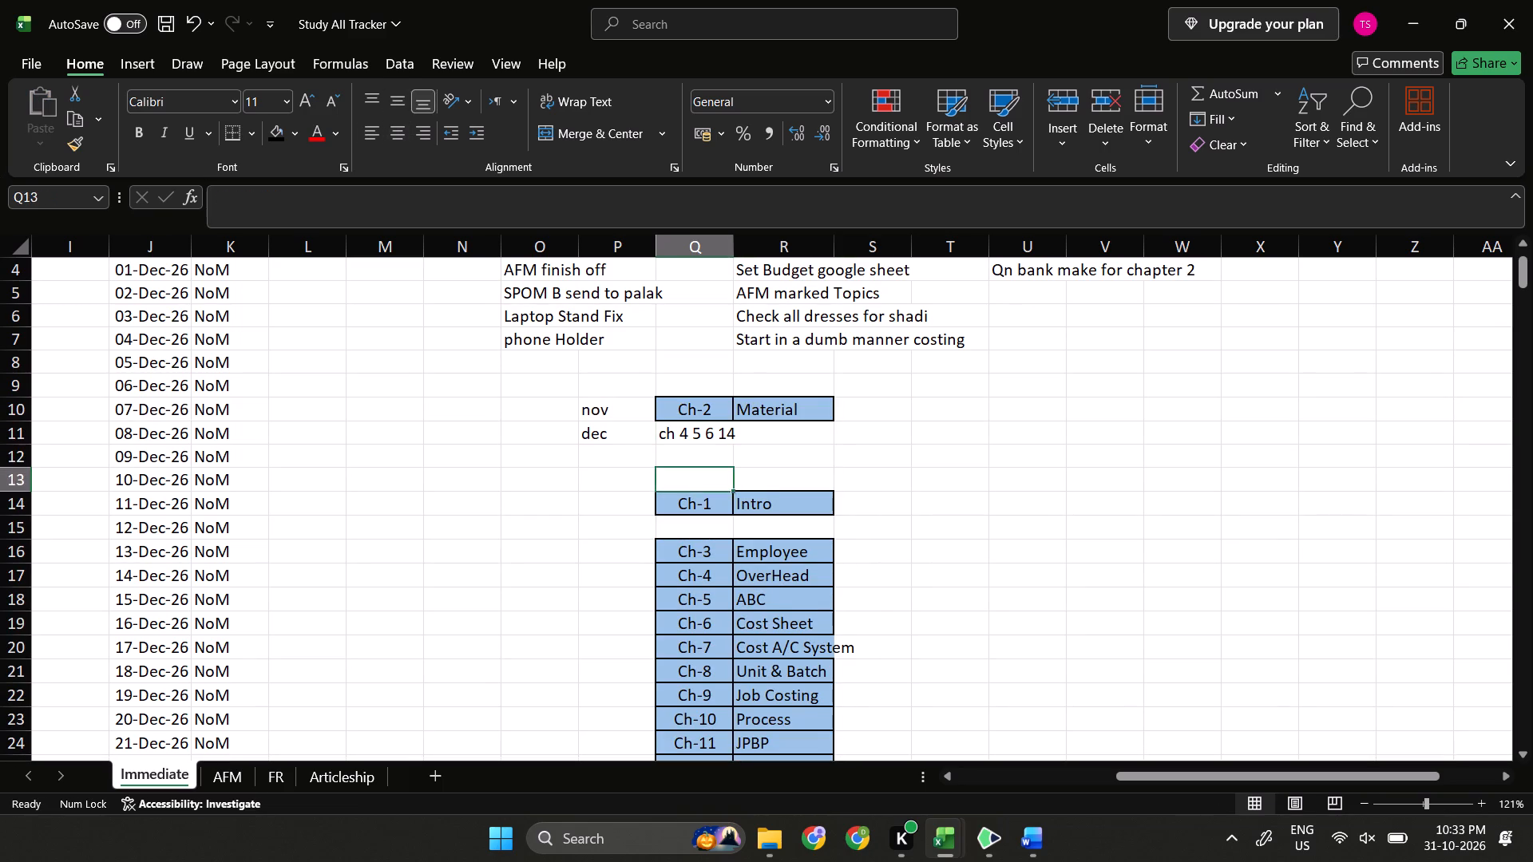
{"action": "key", "text": "Down"}
{"action": "key", "text": "Down"}
{"action": "key", "text": "Down"}
{"action": "key", "text": "shift+Right"}
{"action": "key", "text": "shift+Right"}
{"action": "key", "text": "ctrl+x"}
{"action": "key", "text": "Right"}
{"action": "key", "text": "Up"}
{"action": "key", "text": "Up"}
{"action": "key", "text": "Right"}
{"action": "key", "text": "Up"}
{"action": "key", "text": "Up"}
{"action": "key", "text": "Up"}
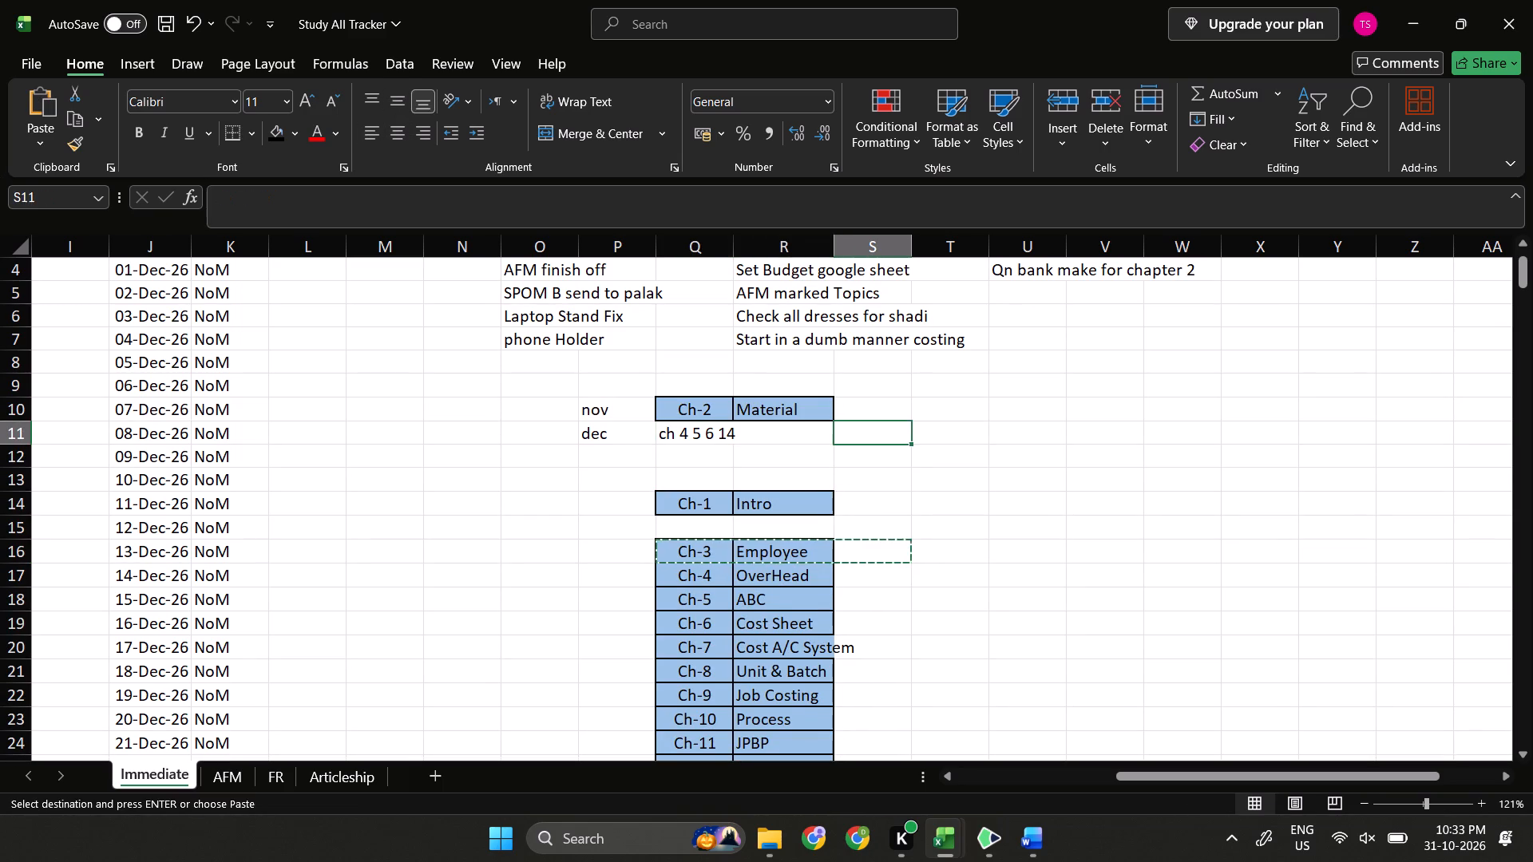
{"action": "key", "text": "Up"}
{"action": "key", "text": "Return"}
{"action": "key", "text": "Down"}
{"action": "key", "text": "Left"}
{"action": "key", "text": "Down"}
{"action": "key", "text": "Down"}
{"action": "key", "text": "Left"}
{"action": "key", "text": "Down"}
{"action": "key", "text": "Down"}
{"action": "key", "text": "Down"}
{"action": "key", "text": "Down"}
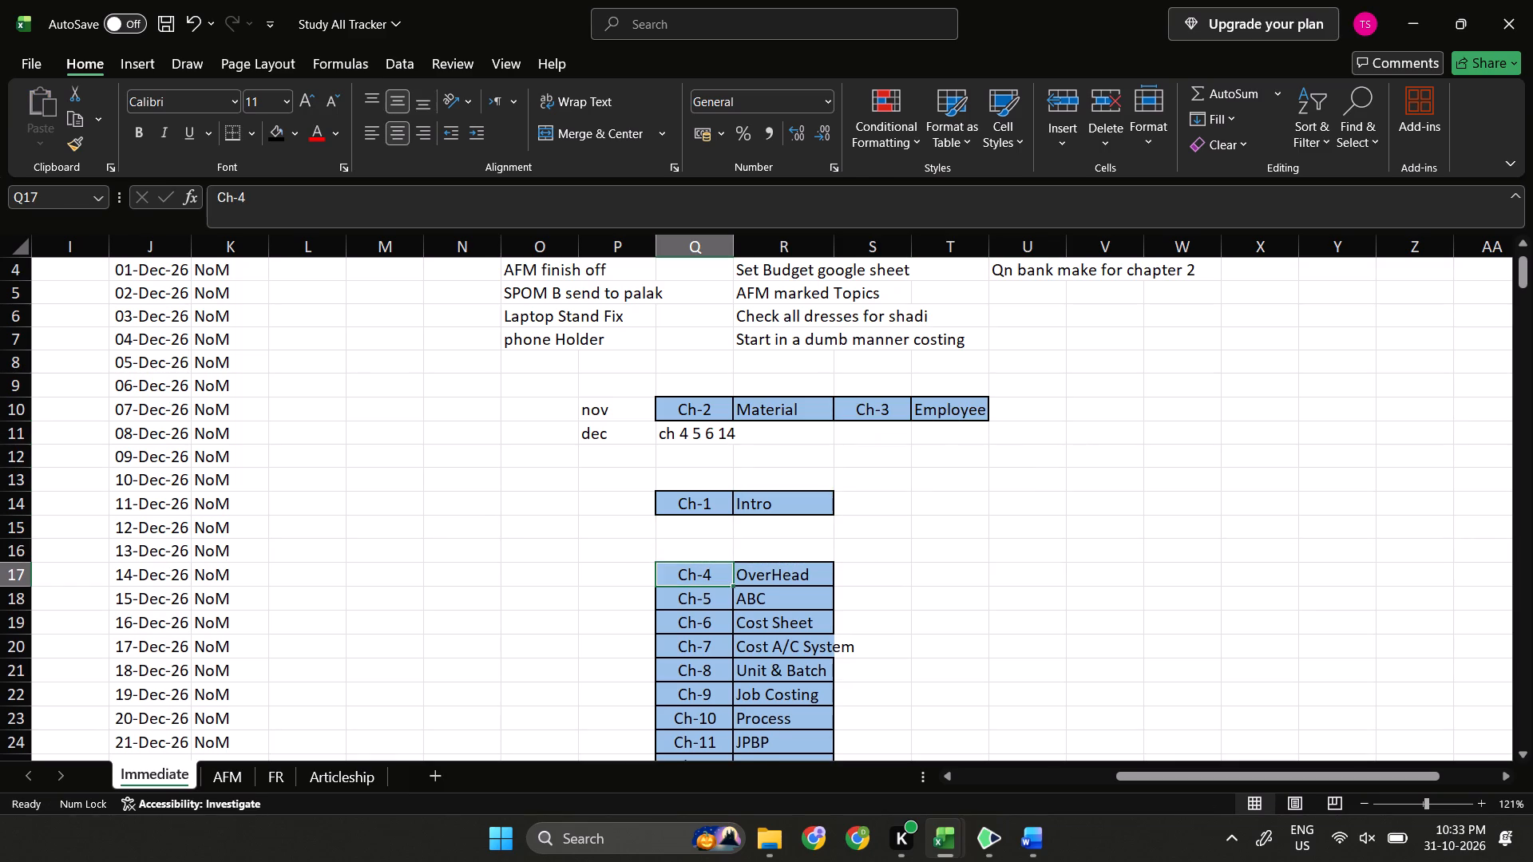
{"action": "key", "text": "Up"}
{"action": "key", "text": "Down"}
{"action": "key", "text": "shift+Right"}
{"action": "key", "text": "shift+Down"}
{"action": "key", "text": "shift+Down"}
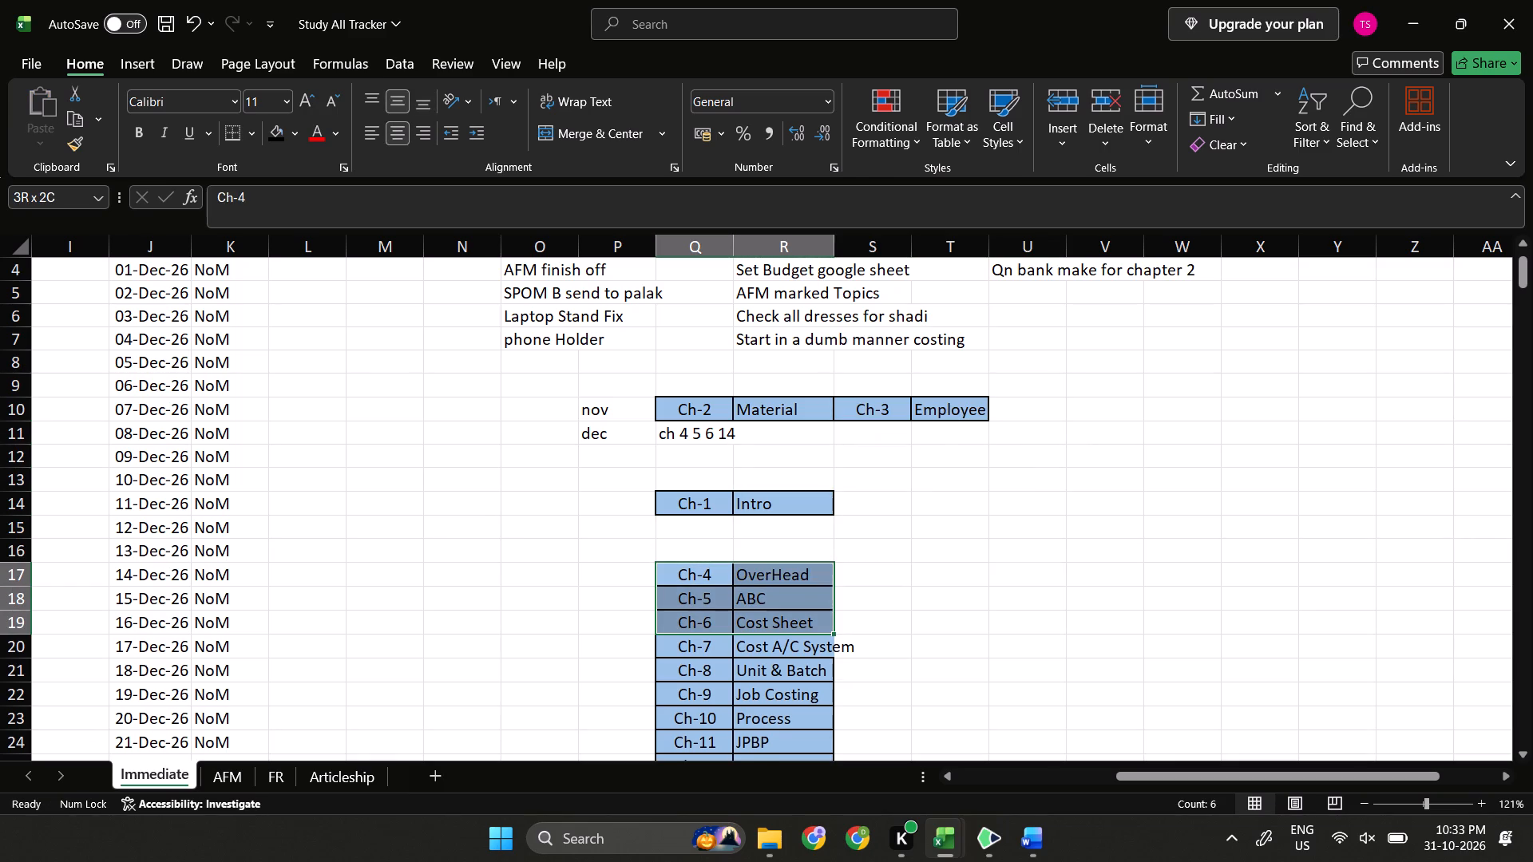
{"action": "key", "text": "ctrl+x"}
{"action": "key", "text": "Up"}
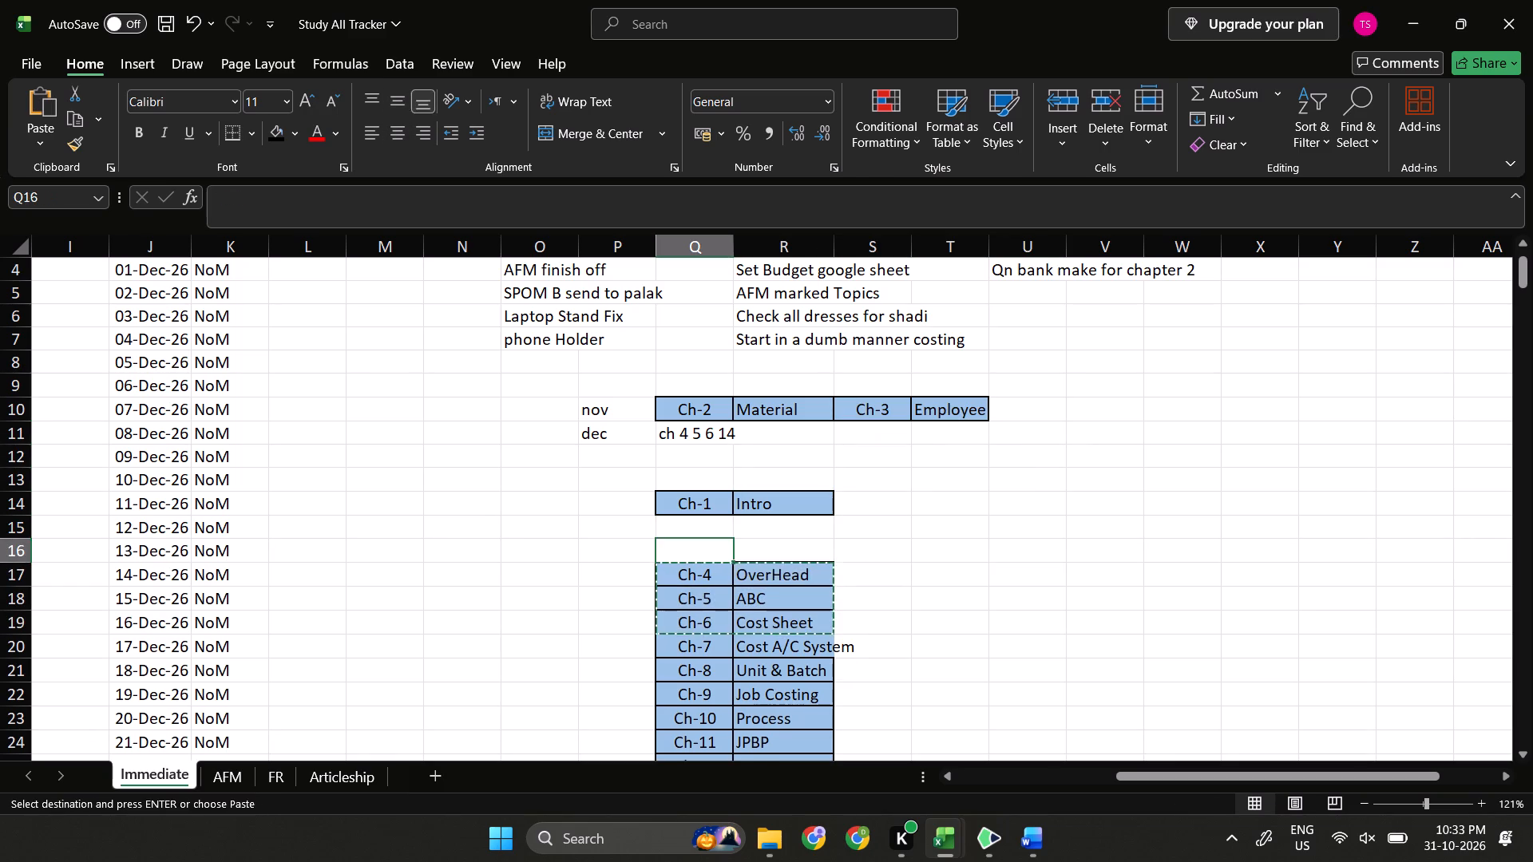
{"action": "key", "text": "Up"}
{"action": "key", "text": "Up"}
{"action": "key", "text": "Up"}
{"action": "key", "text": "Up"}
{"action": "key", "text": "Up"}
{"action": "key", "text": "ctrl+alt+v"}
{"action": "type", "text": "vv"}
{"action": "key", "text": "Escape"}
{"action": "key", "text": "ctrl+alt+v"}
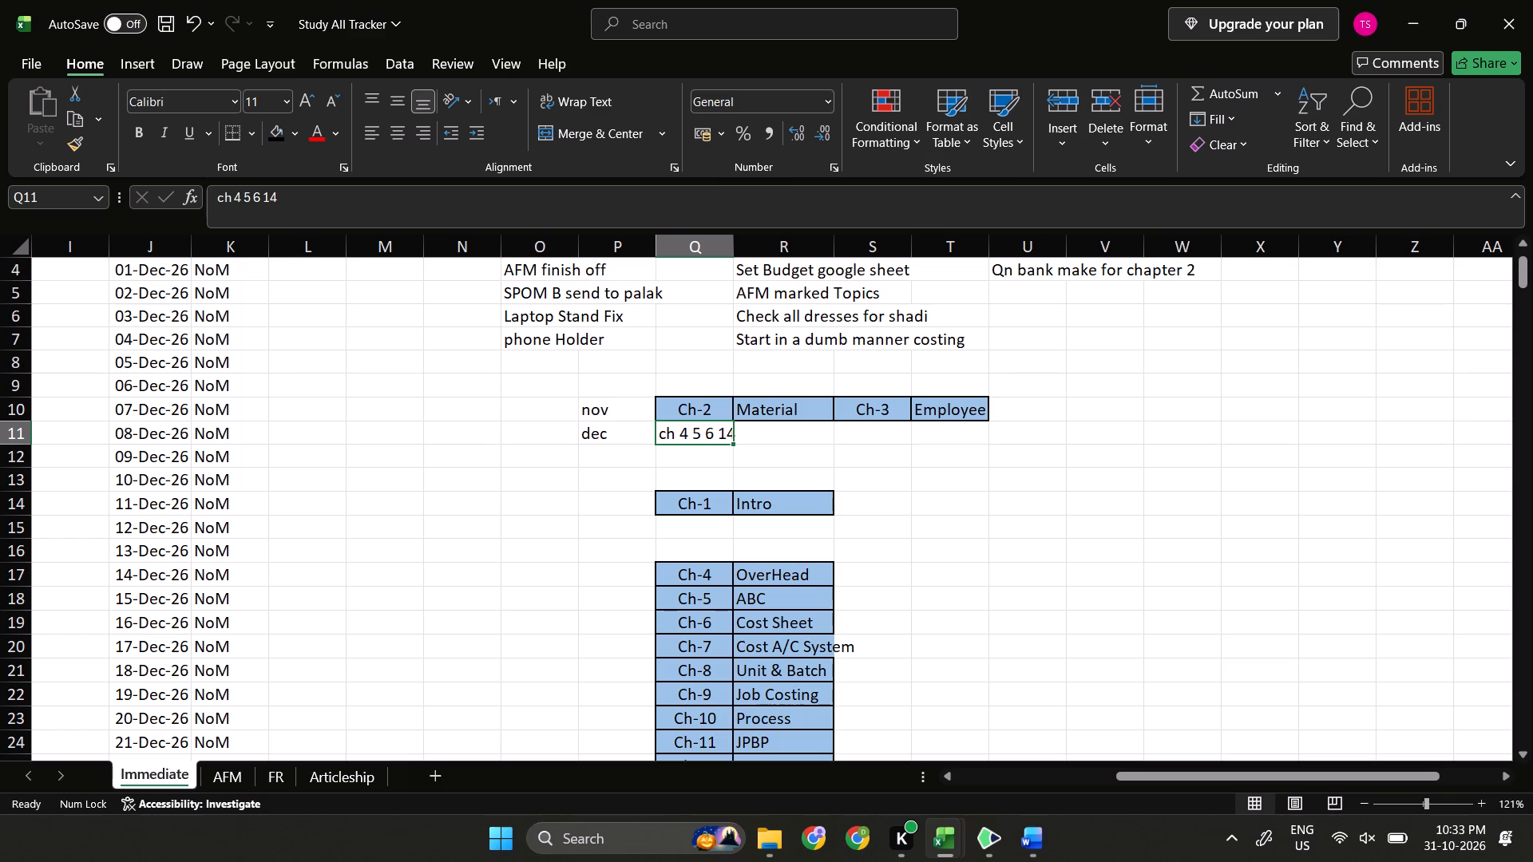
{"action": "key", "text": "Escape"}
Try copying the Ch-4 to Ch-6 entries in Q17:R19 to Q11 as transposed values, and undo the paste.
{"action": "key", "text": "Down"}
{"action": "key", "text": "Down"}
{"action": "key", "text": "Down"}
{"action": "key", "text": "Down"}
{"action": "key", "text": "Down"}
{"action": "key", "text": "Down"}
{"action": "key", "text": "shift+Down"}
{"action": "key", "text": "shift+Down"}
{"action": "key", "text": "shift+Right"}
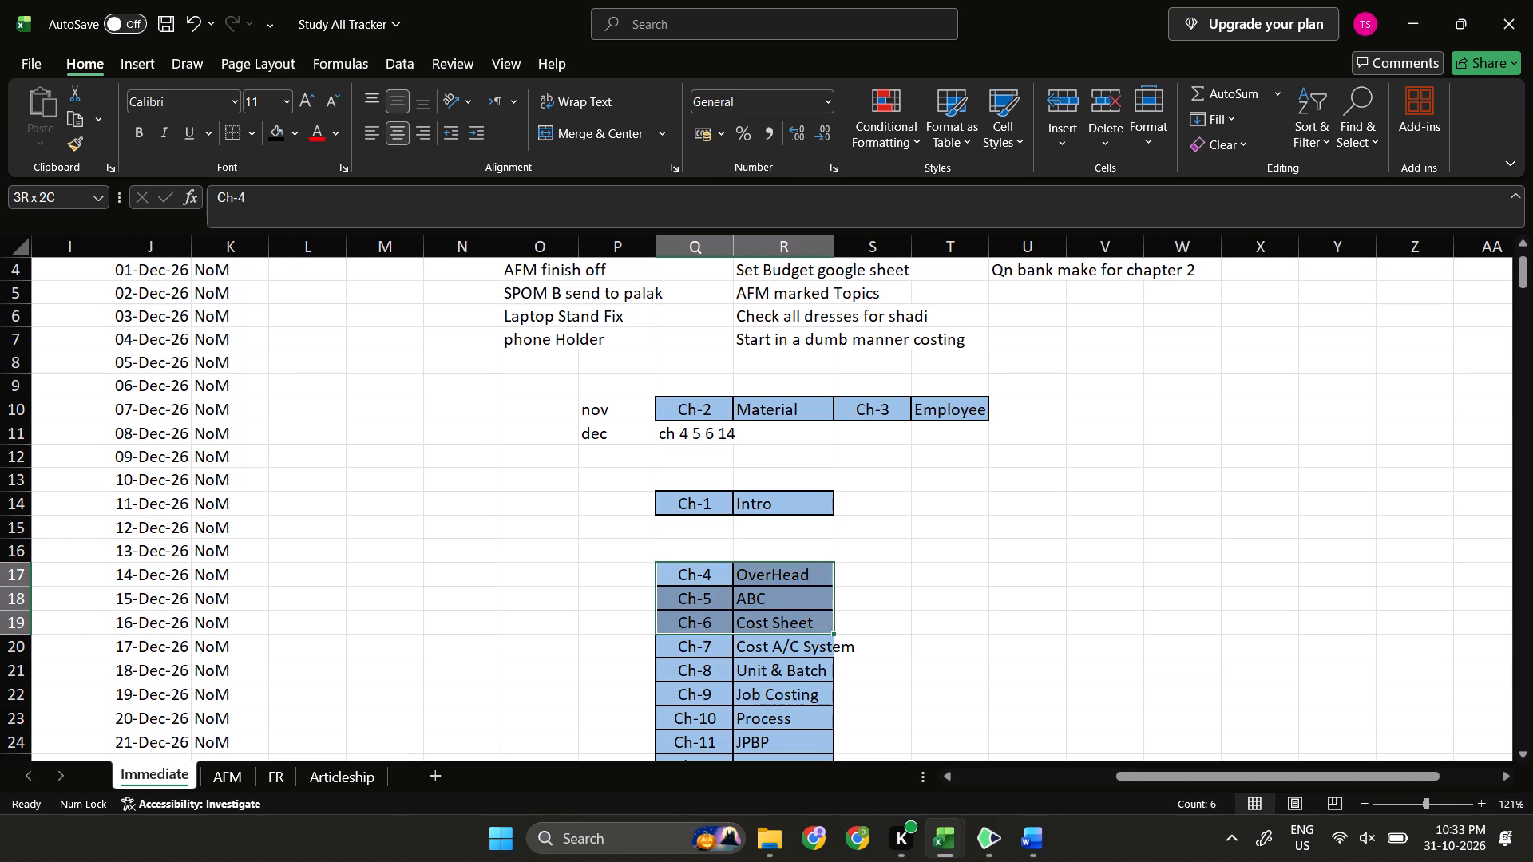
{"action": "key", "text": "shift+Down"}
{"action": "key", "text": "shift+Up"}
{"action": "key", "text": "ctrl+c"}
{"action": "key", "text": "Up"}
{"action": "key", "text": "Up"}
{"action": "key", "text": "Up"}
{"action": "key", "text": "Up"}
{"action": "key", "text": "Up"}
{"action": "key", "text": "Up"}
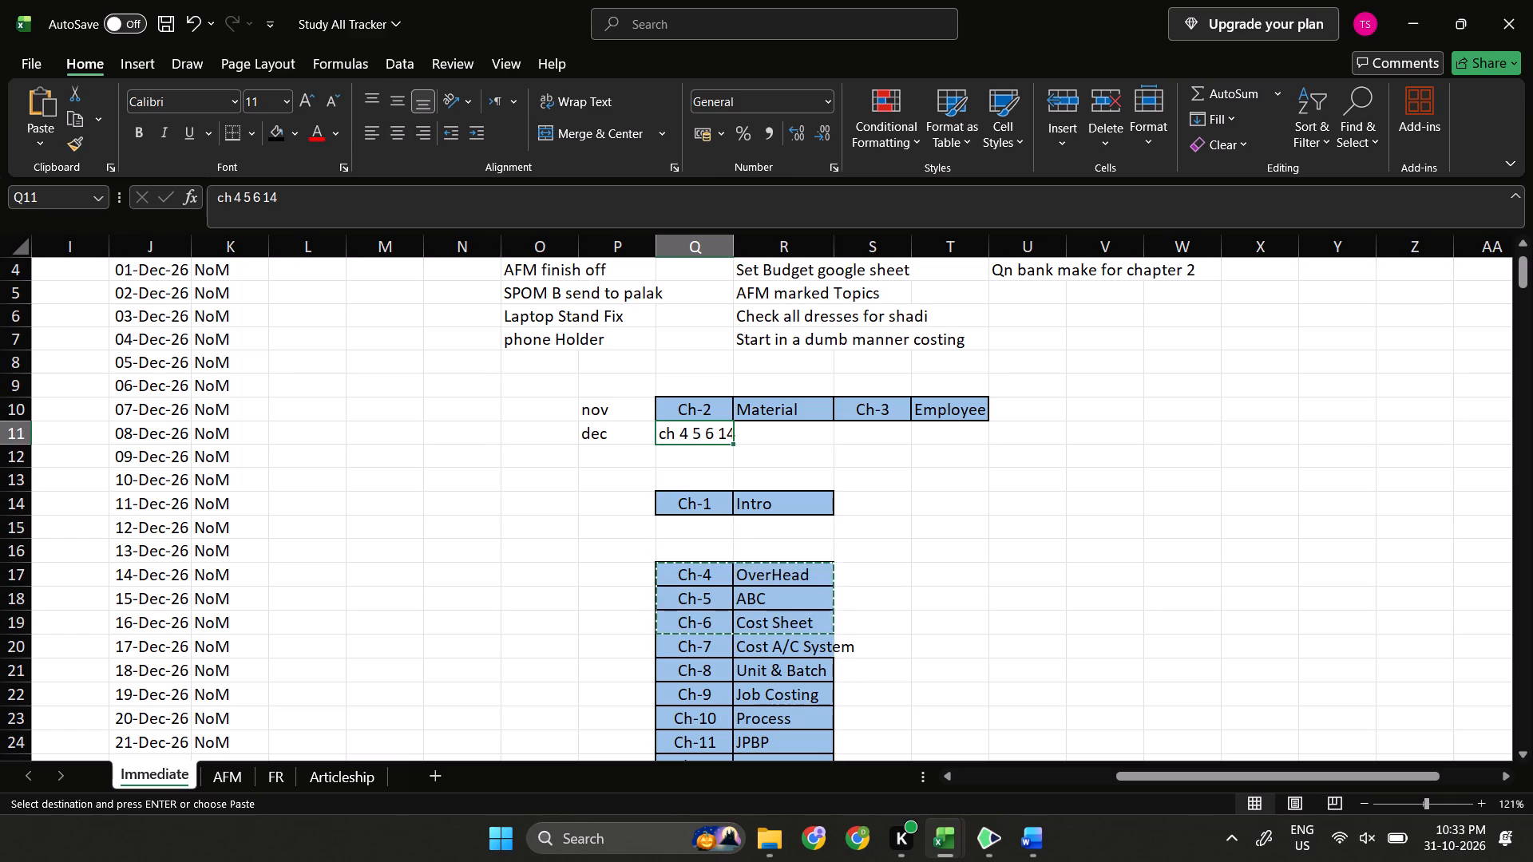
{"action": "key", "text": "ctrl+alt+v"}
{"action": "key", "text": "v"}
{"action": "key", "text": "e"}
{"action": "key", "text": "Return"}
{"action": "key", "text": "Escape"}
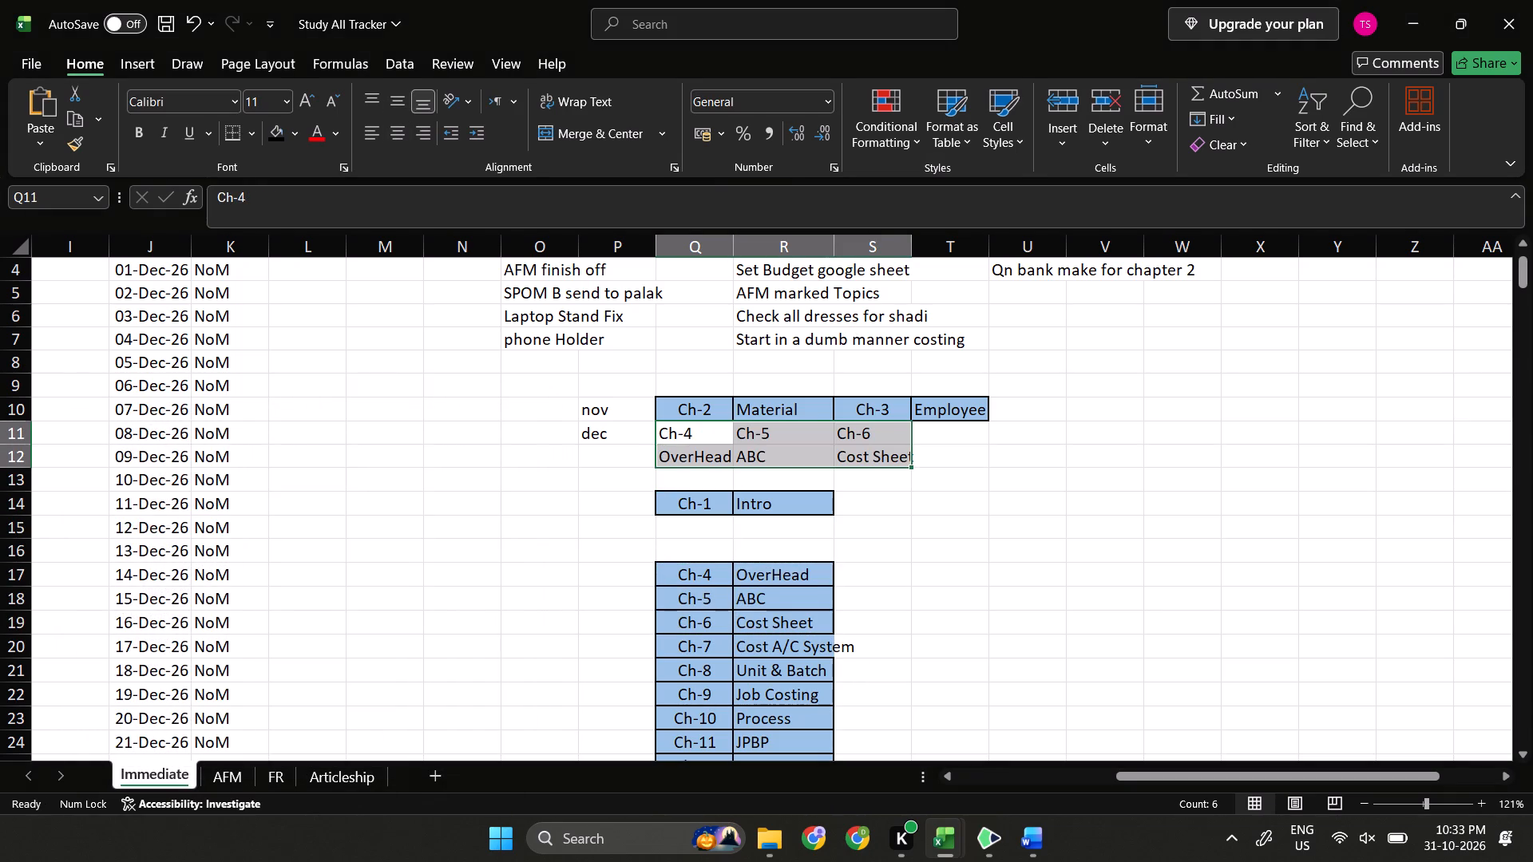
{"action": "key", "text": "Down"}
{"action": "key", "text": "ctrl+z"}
Move the Ch-4 OverHead entry from Q17:R17 to Q11 in the dec row, replacing the typed chapter numbers.
{"action": "key", "text": "Right"}
{"action": "key", "text": "Up"}
{"action": "key", "text": "Left"}
{"action": "key", "text": "Down"}
{"action": "key", "text": "Down"}
{"action": "key", "text": "Down"}
{"action": "key", "text": "Down"}
{"action": "key", "text": "Down"}
{"action": "key", "text": "Down"}
{"action": "key", "text": "Down"}
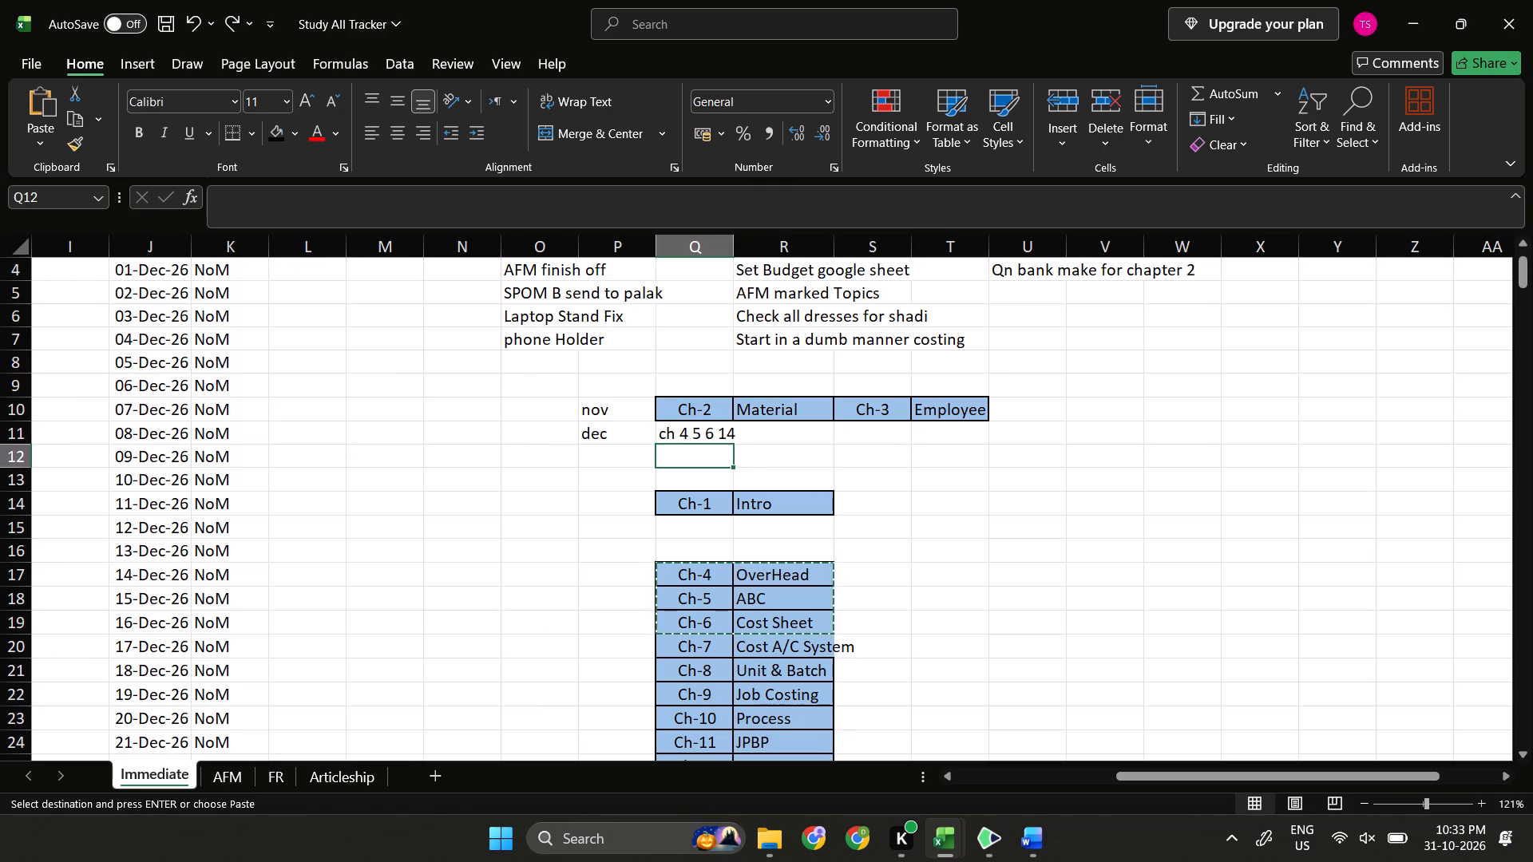
{"action": "key", "text": "shift+Right"}
{"action": "key", "text": "ctrl+x"}
{"action": "key", "text": "Up"}
{"action": "key", "text": "Up"}
{"action": "key", "text": "Up"}
{"action": "key", "text": "Up"}
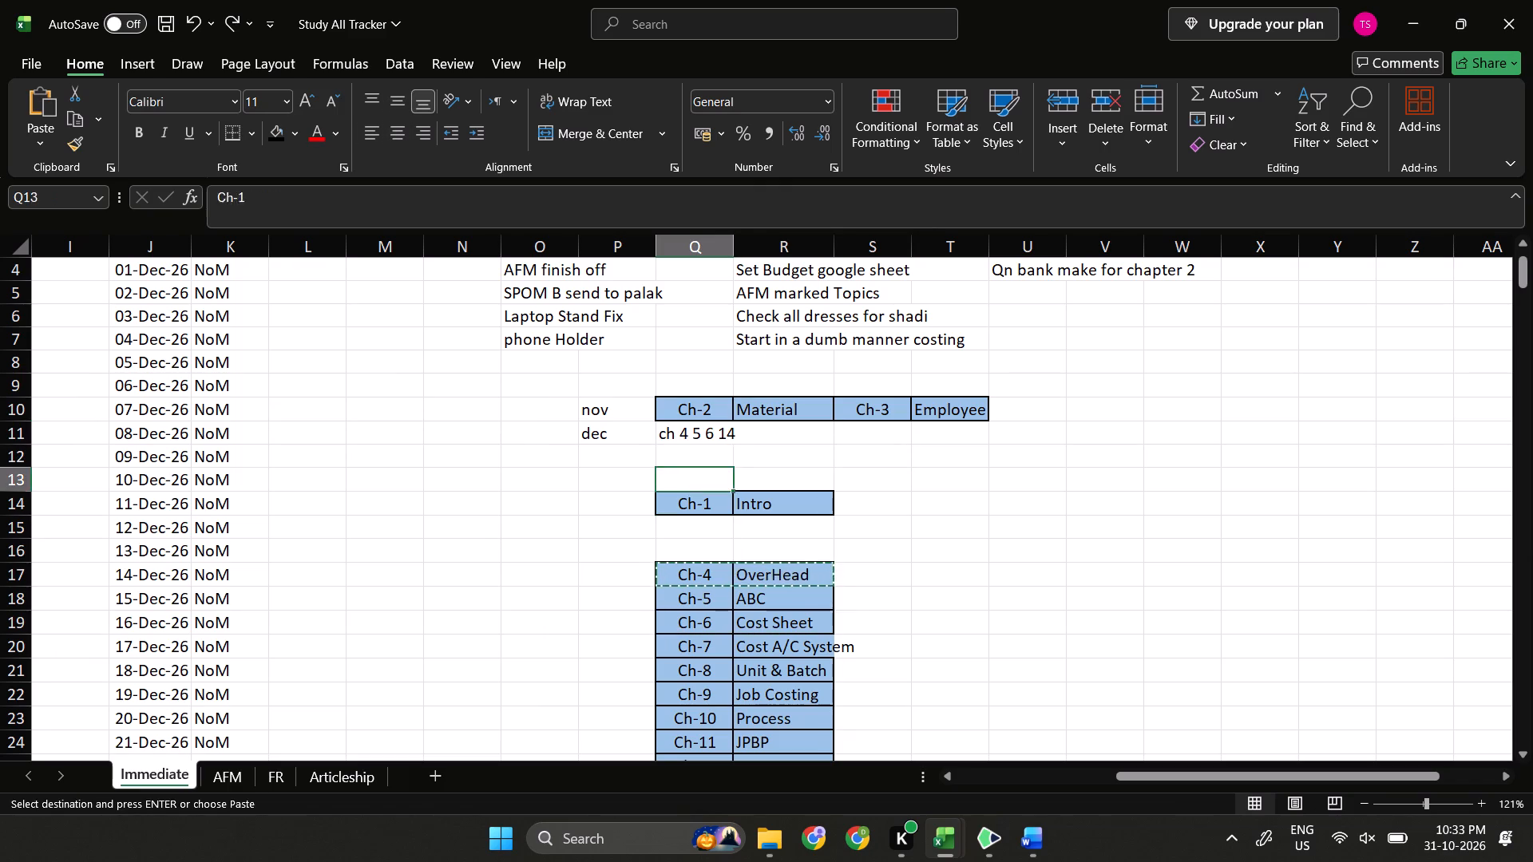
{"action": "key", "text": "Up"}
{"action": "key", "text": "Up"}
{"action": "key", "text": "Return"}
Move the Ch-5 ABC entry from Q18:R18 to S11, beside Ch-4 in the dec row.
{"action": "key", "text": "Down"}
{"action": "key", "text": "Down"}
{"action": "key", "text": "Down"}
{"action": "key", "text": "Down"}
{"action": "key", "text": "Down"}
{"action": "key", "text": "Down"}
{"action": "key", "text": "Down"}
{"action": "key", "text": "shift+Right"}
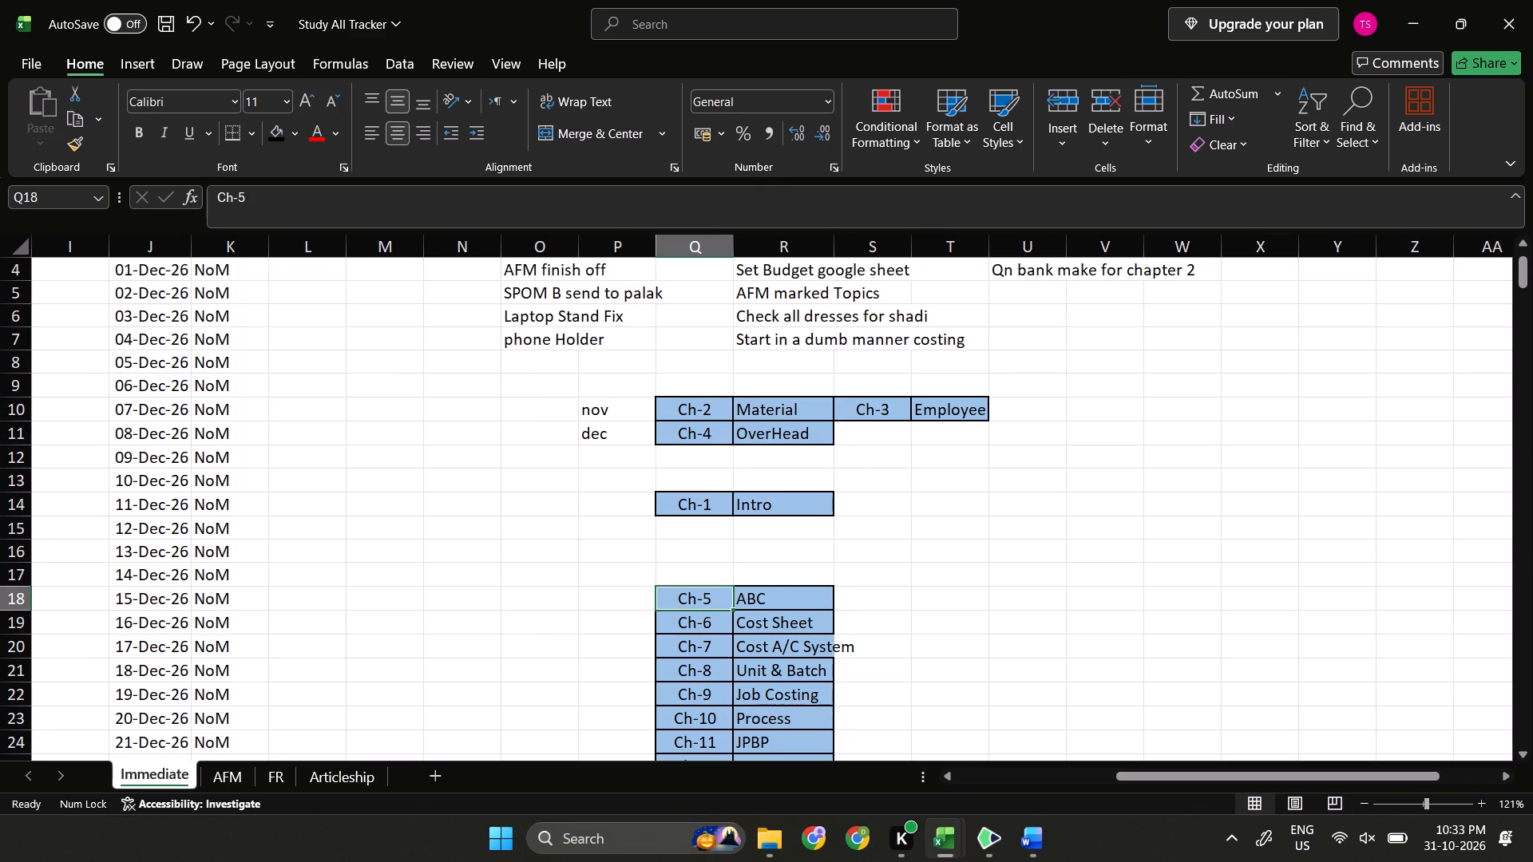
{"action": "key", "text": "ctrl+x"}
{"action": "key", "text": "ctrl+Up"}
{"action": "key", "text": "Right"}
{"action": "key", "text": "Up"}
{"action": "key", "text": "Right"}
{"action": "key", "text": "Up"}
{"action": "key", "text": "Up"}
{"action": "key", "text": "Return"}
Move the Ch-6 Cost Sheet entry from Q19:R19 to U11, beside Ch-5 in the dec row.
{"action": "key", "text": "Up"}
{"action": "key", "text": "Left"}
{"action": "key", "text": "Down"}
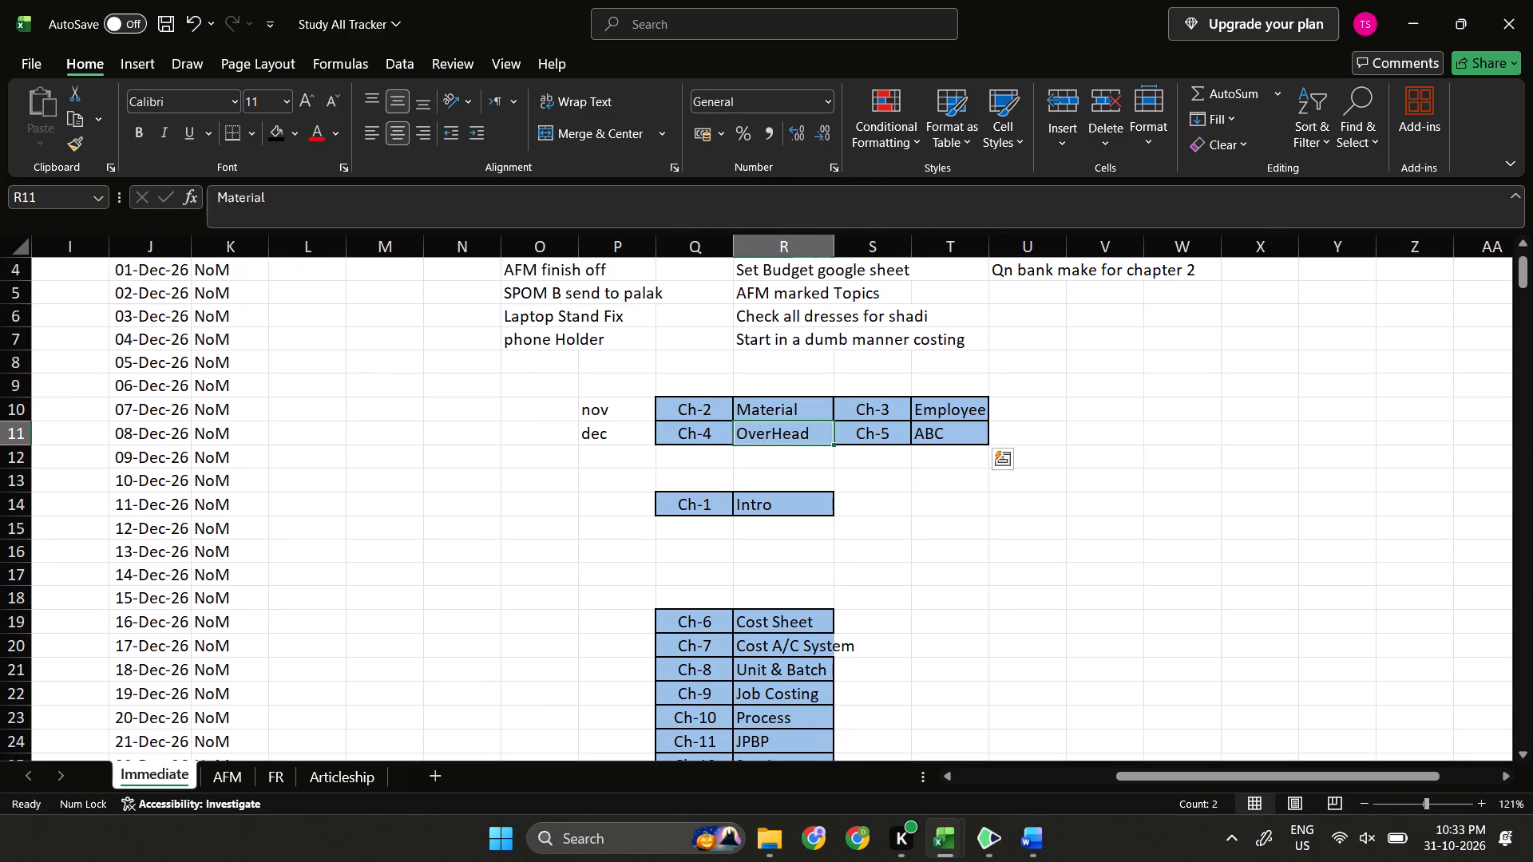
{"action": "key", "text": "Left"}
{"action": "key", "text": "Down"}
{"action": "key", "text": "ctrl+Down"}
{"action": "key", "text": "ctrl+Down"}
{"action": "key", "text": "shift+Right"}
{"action": "key", "text": "ctrl+x"}
{"action": "key", "text": "Up"}
{"action": "key", "text": "Right"}
{"action": "key", "text": "Up"}
{"action": "key", "text": "Right"}
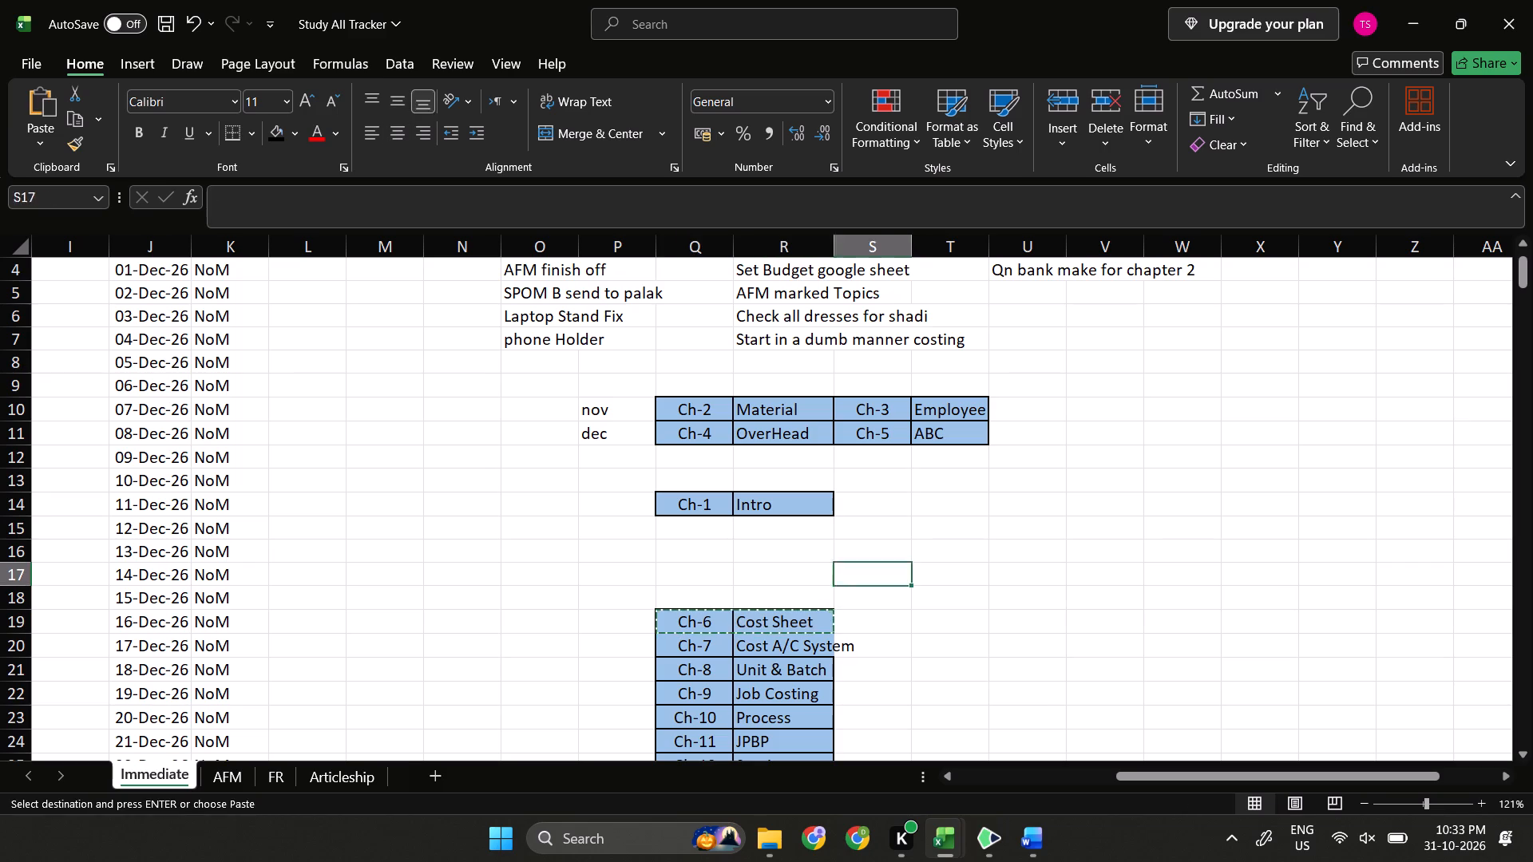
{"action": "key", "text": "Right"}
{"action": "key", "text": "ctrl+Up"}
{"action": "key", "text": "Right"}
{"action": "key", "text": "Return"}
Move the remaining Ch-7 to Ch-15 entries from Q20:R28 up to Q15, directly below Ch-1 Intro.
{"action": "key", "text": "Up"}
{"action": "key", "text": "Left"}
{"action": "key", "text": "Down"}
{"action": "key", "text": "Left"}
{"action": "key", "text": "Left"}
{"action": "key", "text": "Down"}
{"action": "key", "text": "Left"}
{"action": "key", "text": "Down"}
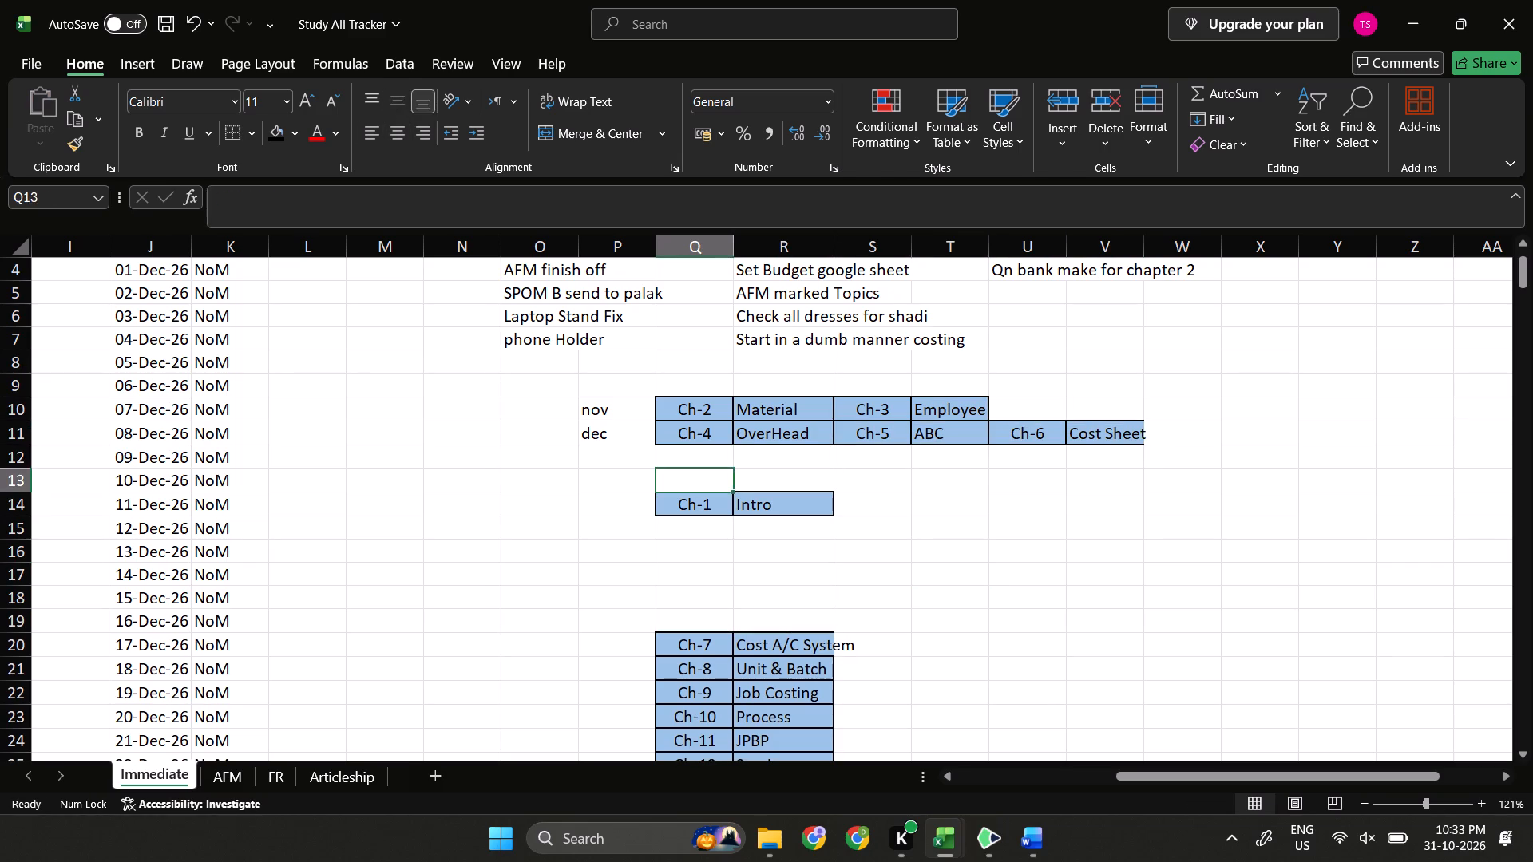
{"action": "key", "text": "ctrl+Down"}
{"action": "key", "text": "ctrl+Down"}
{"action": "key", "text": "ctrl+shift+Down"}
{"action": "key", "text": "Right"}
{"action": "key", "text": "Left"}
{"action": "key", "text": "shift+Down"}
{"action": "key", "text": "shift+Right"}
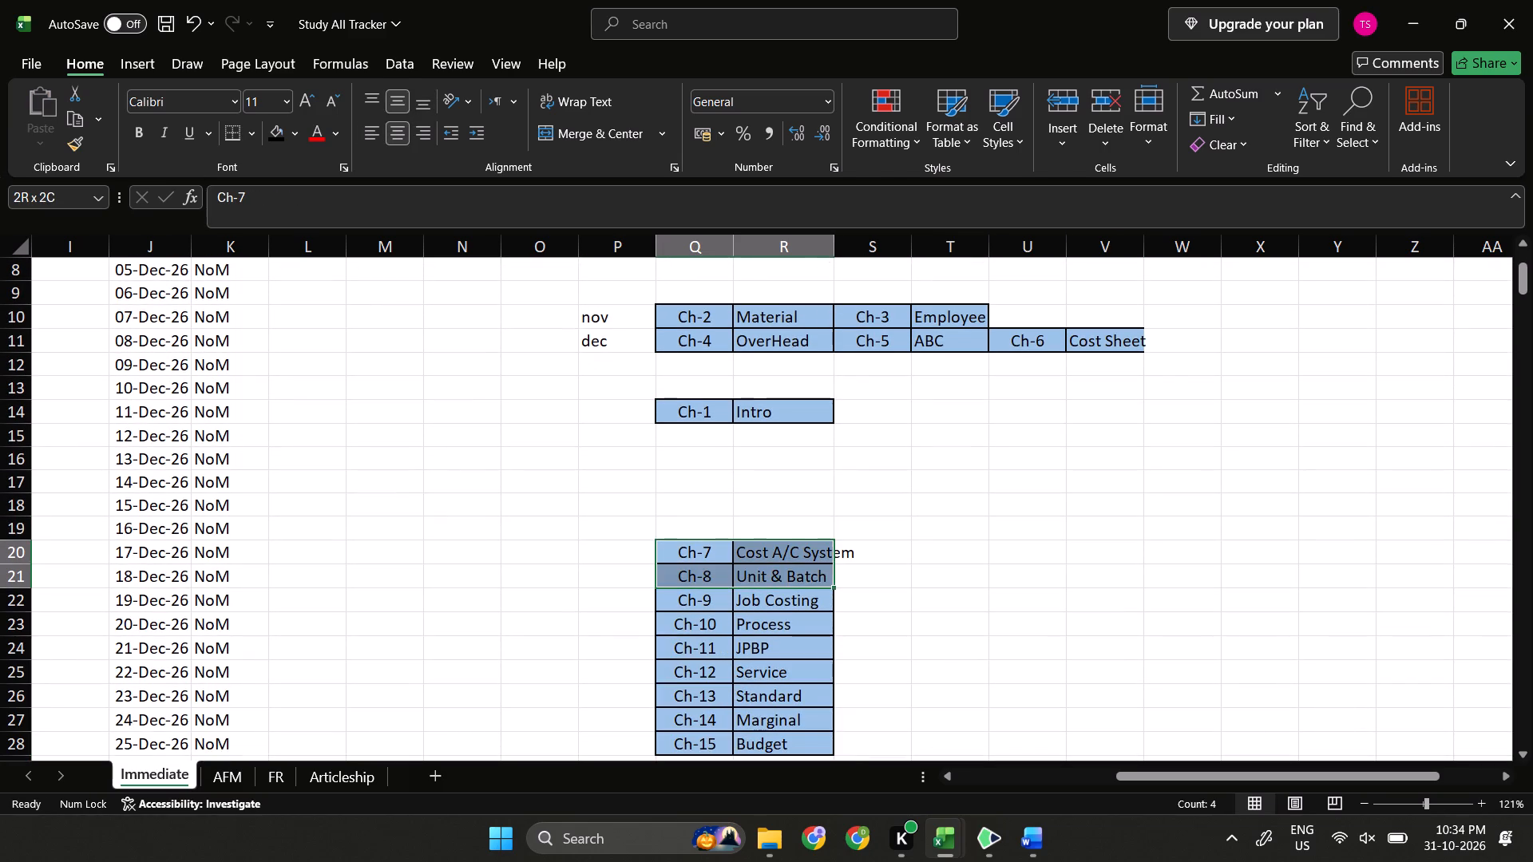
{"action": "key", "text": "ctrl+a"}
{"action": "key", "text": "ctrl+x"}
{"action": "key", "text": "ctrl+Up"}
{"action": "key", "text": "Down"}
{"action": "key", "text": "Return"}
Enter the month label jan in P12, below dec.
{"action": "key", "text": "Up"}
{"action": "key", "text": "Right"}
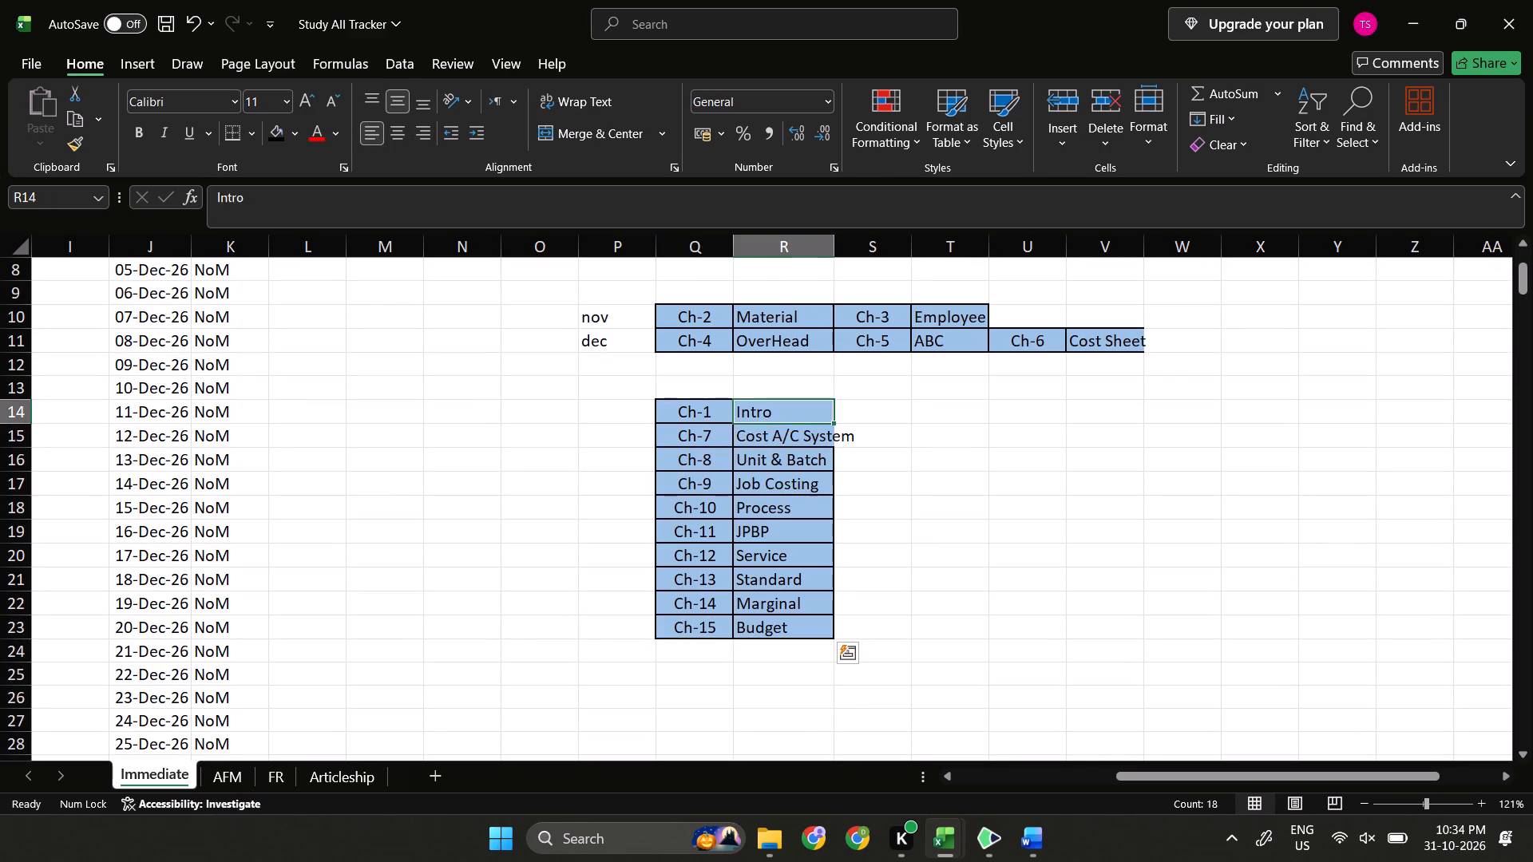
{"action": "key", "text": "Up"}
{"action": "key", "text": "Left"}
{"action": "key", "text": "Up"}
{"action": "key", "text": "Up"}
{"action": "key", "text": "Up"}
{"action": "key", "text": "Up"}
{"action": "key", "text": "Down"}
{"action": "key", "text": "Left"}
{"action": "key", "text": "Down"}
{"action": "key", "text": "Down"}
{"action": "type", "text": "jan"}
{"action": "key", "text": "Return"}
Move the whole list of unscheduled chapters from Q14:R23 down one row, starting at Q15.
{"action": "key", "text": "Up"}
{"action": "key", "text": "Right"}
{"action": "key", "text": "Down"}
{"action": "key", "text": "Down"}
{"action": "key", "text": "ctrl+shift+Right"}
{"action": "key", "text": "ctrl+shift+Down"}
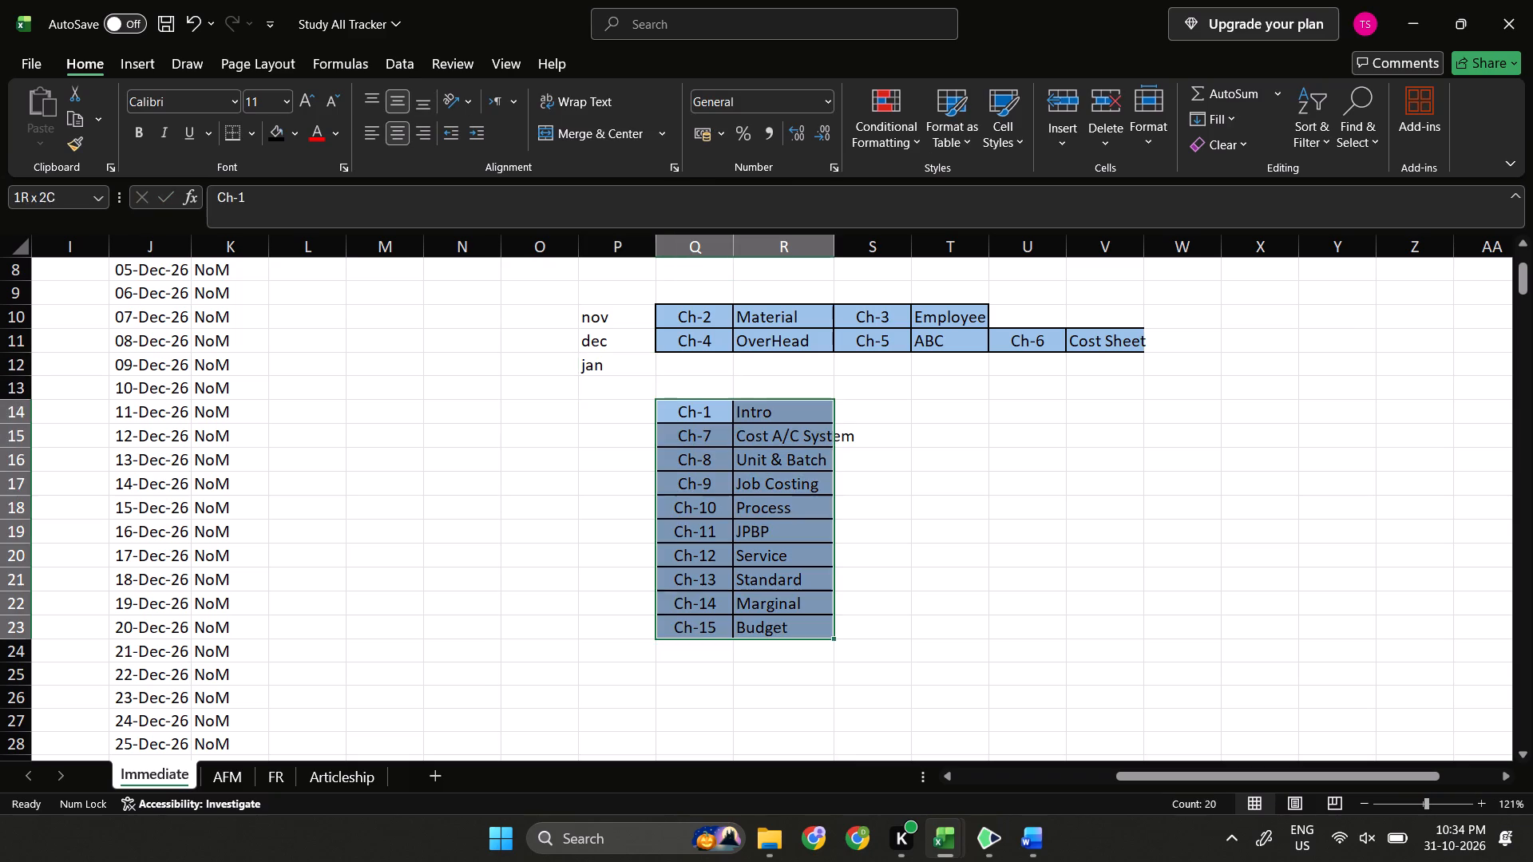
{"action": "key", "text": "ctrl+x"}
{"action": "key", "text": "Down"}
{"action": "key", "text": "Return"}
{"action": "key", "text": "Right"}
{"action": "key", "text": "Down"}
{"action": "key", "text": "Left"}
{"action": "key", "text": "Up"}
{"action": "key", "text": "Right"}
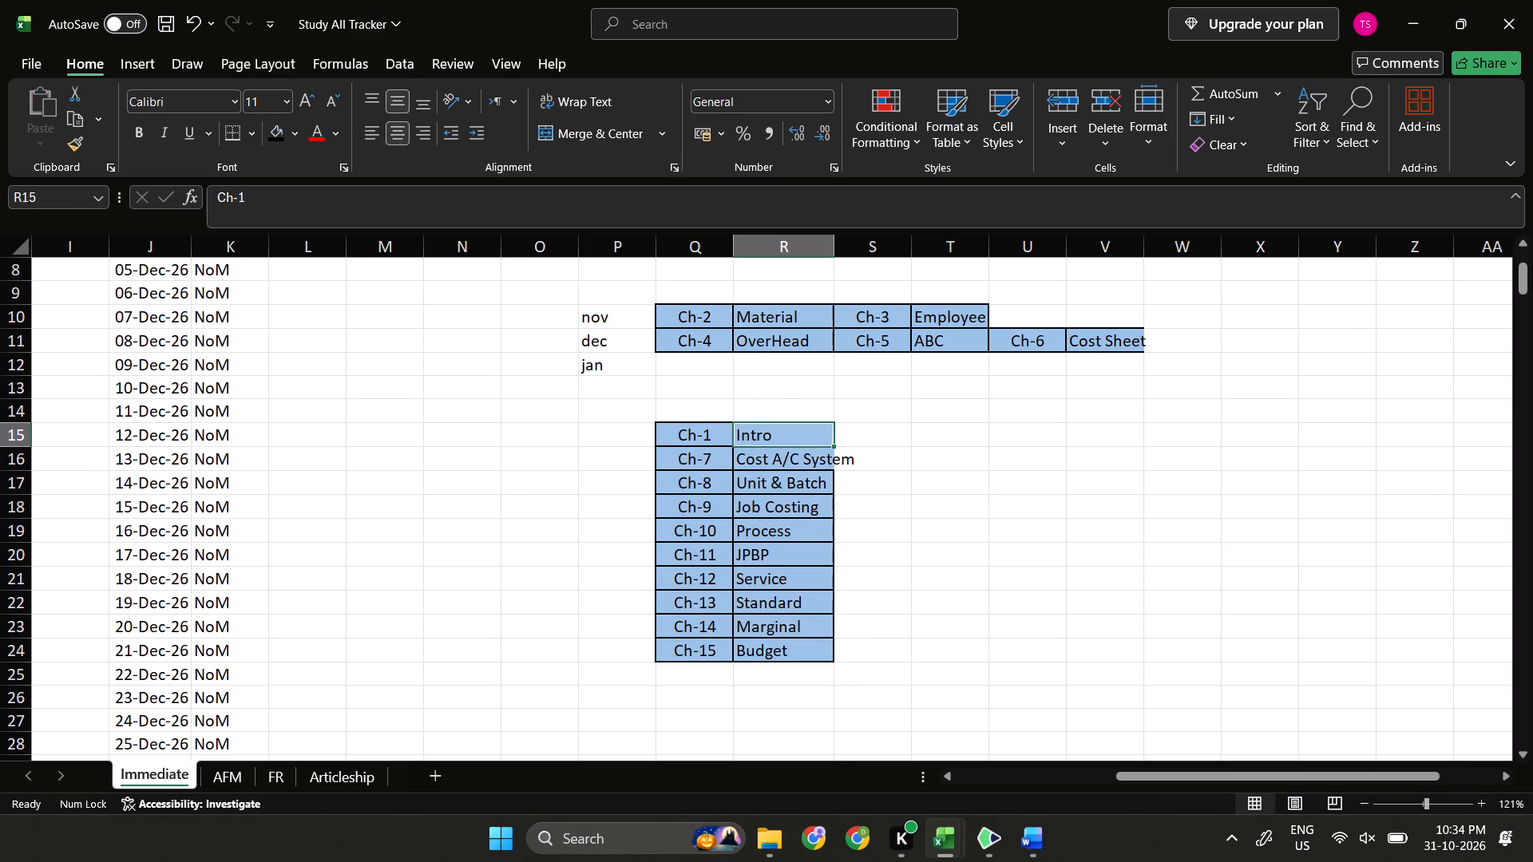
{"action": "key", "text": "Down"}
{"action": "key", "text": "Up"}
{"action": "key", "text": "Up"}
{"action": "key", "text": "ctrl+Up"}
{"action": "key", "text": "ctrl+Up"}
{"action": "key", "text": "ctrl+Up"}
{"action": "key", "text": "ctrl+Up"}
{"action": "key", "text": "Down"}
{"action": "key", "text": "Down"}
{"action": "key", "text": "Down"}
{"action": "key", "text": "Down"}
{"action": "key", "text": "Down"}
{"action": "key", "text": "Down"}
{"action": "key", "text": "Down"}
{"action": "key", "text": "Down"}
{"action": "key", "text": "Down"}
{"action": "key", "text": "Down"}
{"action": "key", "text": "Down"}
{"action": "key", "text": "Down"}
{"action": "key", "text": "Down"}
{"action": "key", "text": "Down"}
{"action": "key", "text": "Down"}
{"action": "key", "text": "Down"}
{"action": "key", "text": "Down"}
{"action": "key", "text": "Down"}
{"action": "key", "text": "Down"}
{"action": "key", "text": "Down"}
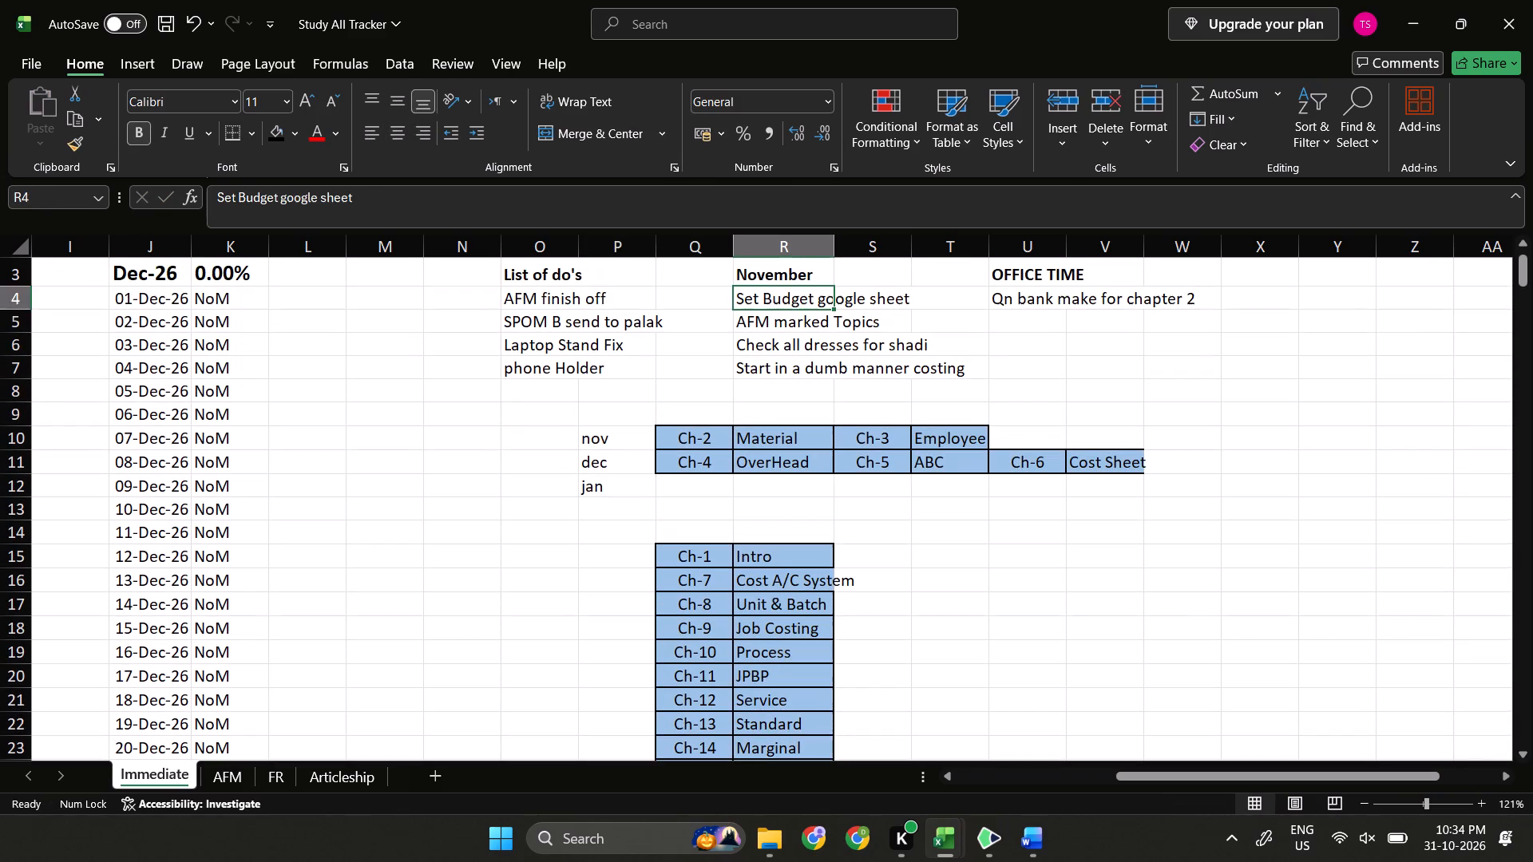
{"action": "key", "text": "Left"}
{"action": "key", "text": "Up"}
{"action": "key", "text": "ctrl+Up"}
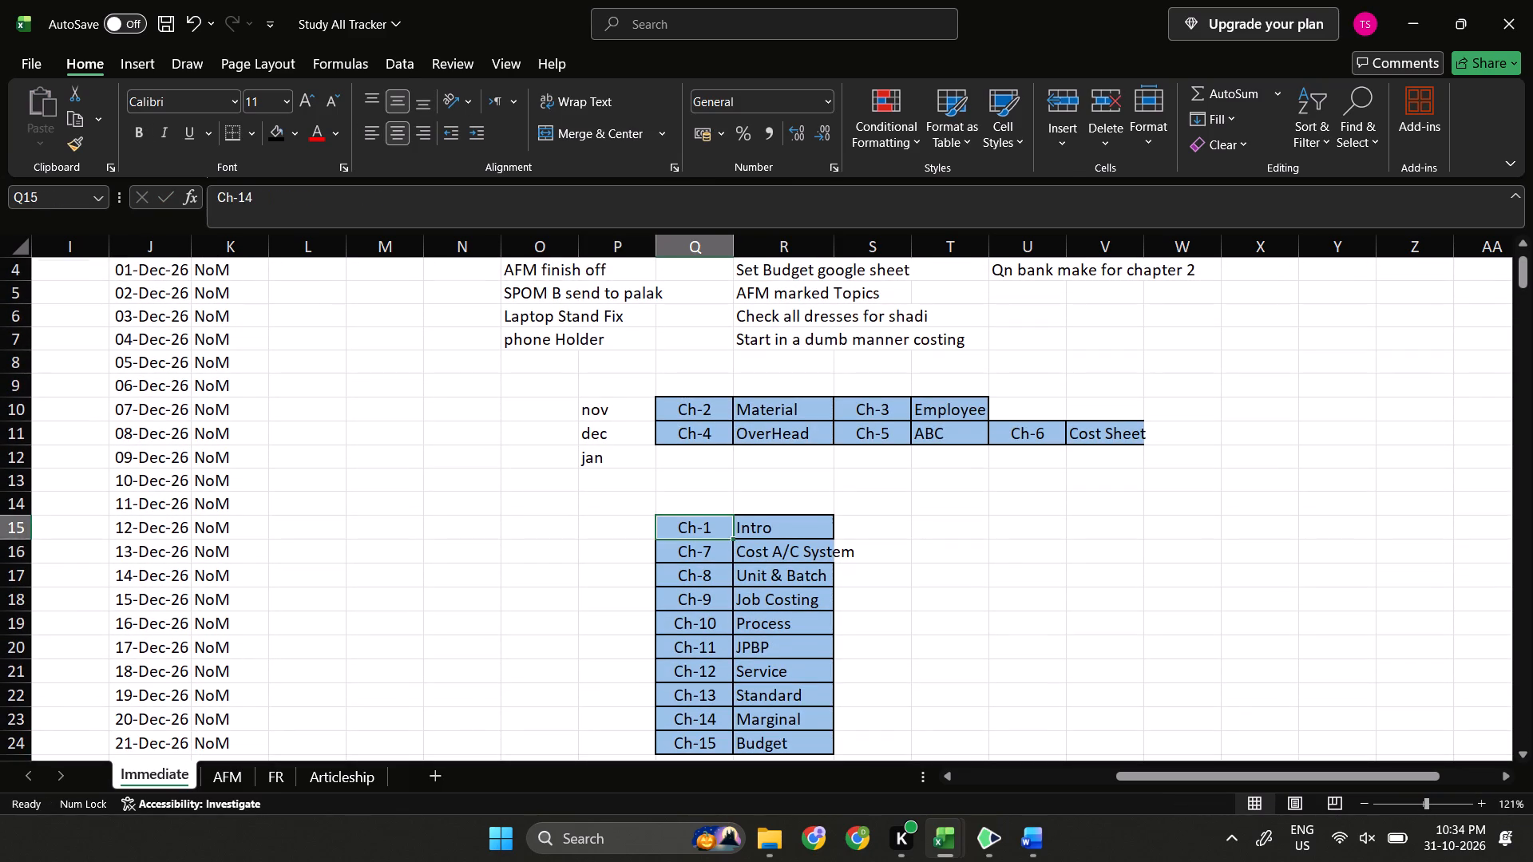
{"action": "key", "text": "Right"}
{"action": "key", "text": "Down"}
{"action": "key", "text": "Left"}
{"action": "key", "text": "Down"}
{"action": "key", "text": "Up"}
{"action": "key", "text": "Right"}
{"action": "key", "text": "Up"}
AutoFit the width of column V to the Cost Sheet entry in V11.
{"action": "key", "text": "Right"}
{"action": "key", "text": "Up"}
{"action": "key", "text": "Right"}
{"action": "key", "text": "Up"}
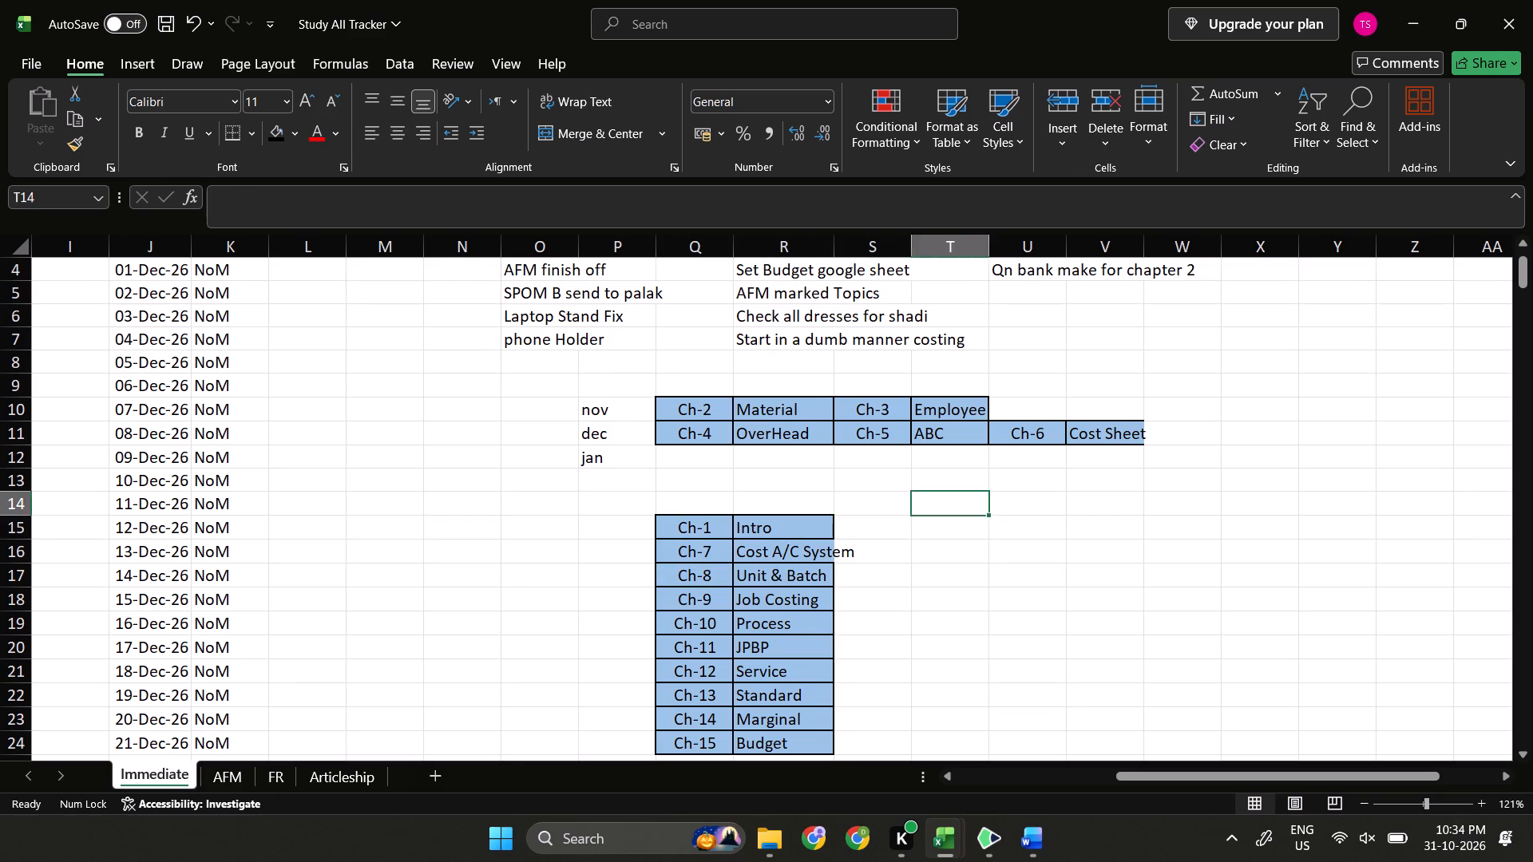
{"action": "key", "text": "Right"}
{"action": "key", "text": "Up"}
{"action": "key", "text": "Right"}
{"action": "key", "text": "Up"}
{"action": "key", "text": "Right"}
{"action": "key", "text": "Left"}
{"action": "type", "text": "hoi"}
{"action": "key", "text": "Escape"}
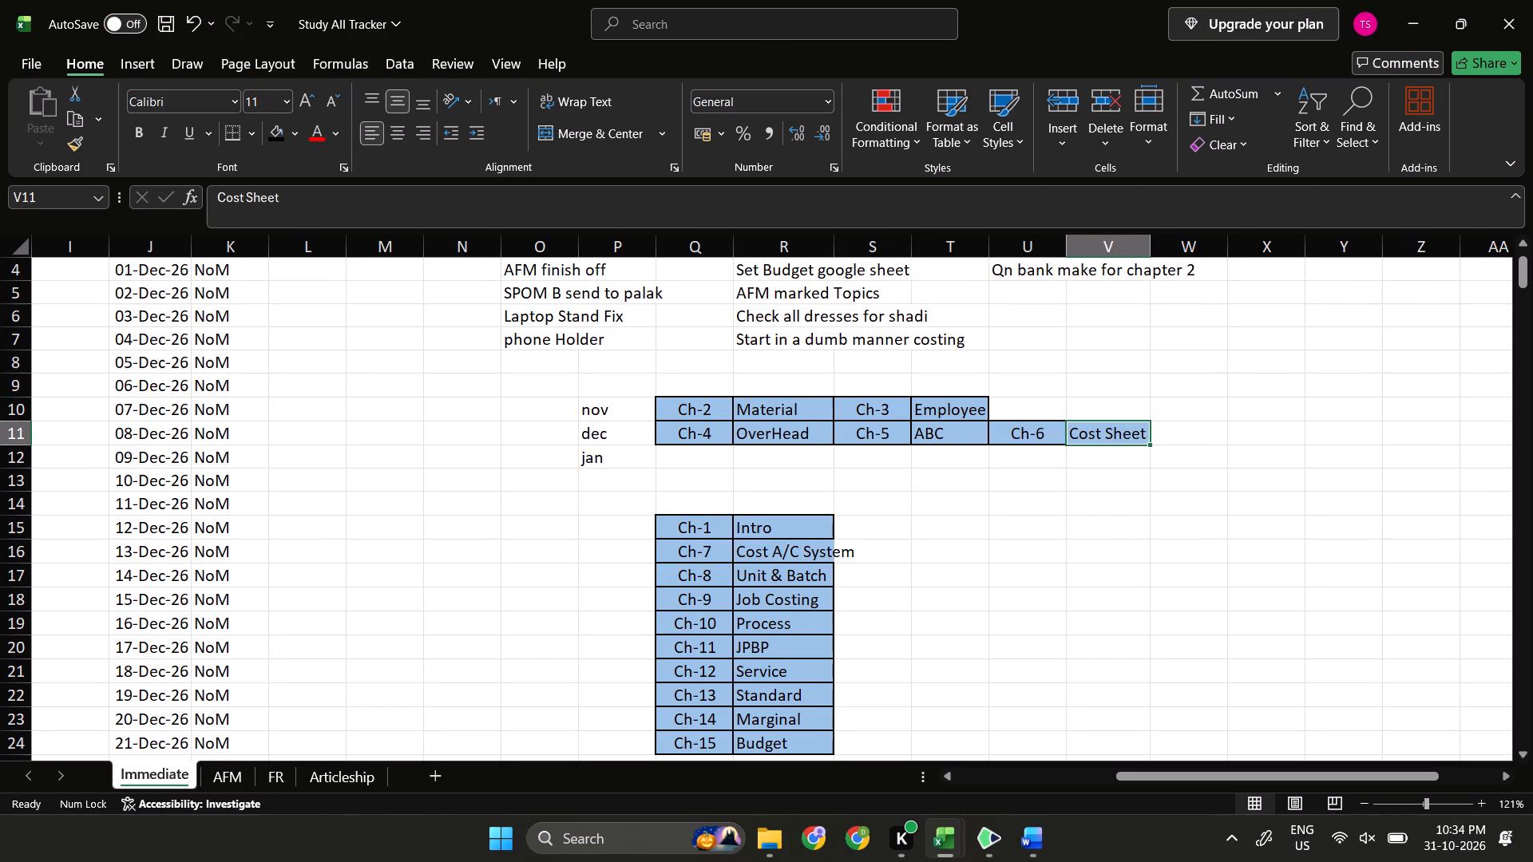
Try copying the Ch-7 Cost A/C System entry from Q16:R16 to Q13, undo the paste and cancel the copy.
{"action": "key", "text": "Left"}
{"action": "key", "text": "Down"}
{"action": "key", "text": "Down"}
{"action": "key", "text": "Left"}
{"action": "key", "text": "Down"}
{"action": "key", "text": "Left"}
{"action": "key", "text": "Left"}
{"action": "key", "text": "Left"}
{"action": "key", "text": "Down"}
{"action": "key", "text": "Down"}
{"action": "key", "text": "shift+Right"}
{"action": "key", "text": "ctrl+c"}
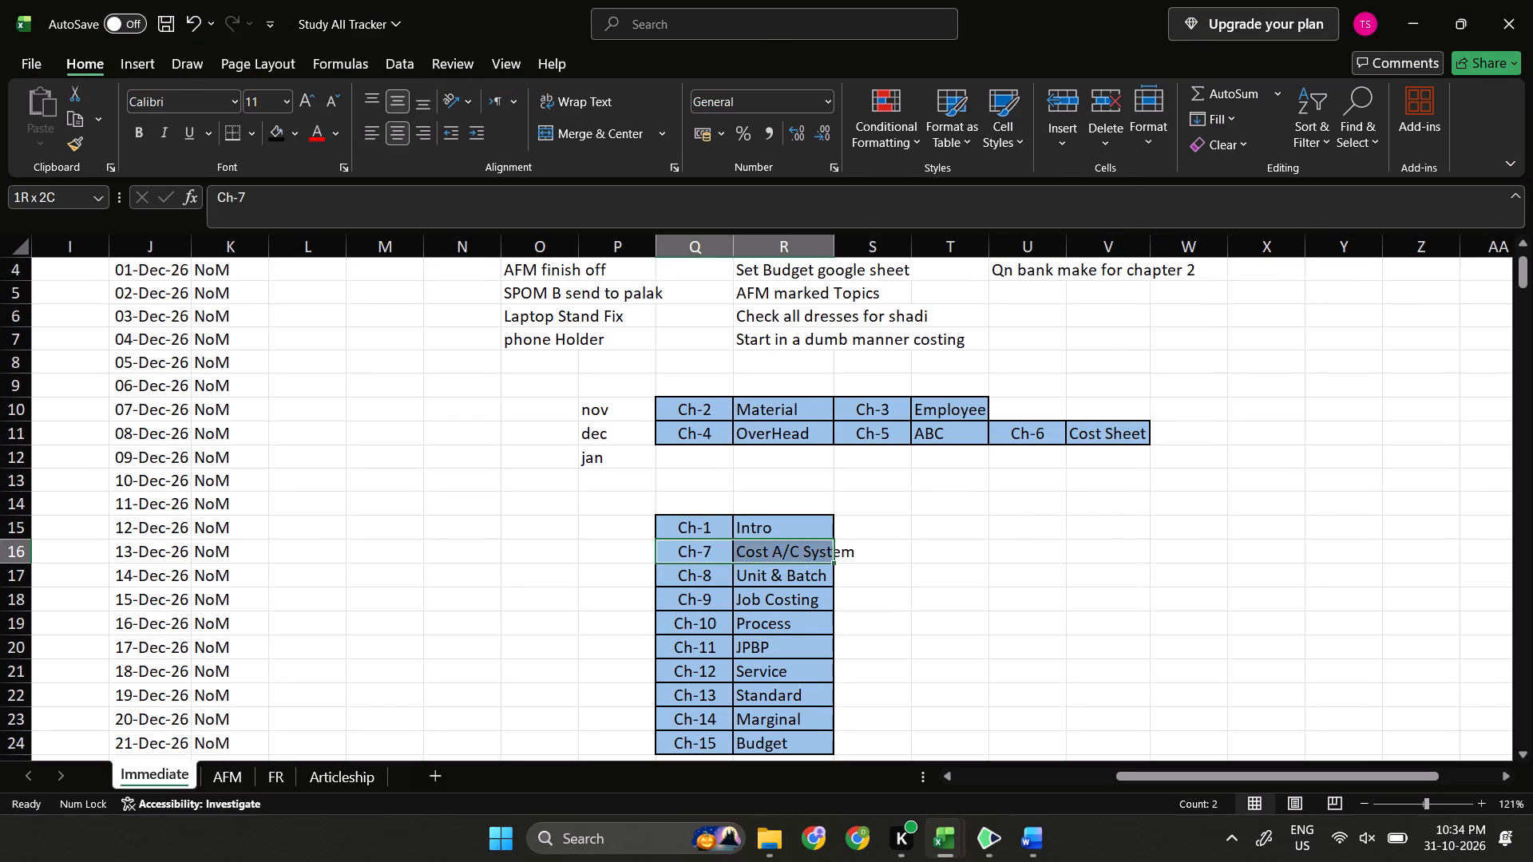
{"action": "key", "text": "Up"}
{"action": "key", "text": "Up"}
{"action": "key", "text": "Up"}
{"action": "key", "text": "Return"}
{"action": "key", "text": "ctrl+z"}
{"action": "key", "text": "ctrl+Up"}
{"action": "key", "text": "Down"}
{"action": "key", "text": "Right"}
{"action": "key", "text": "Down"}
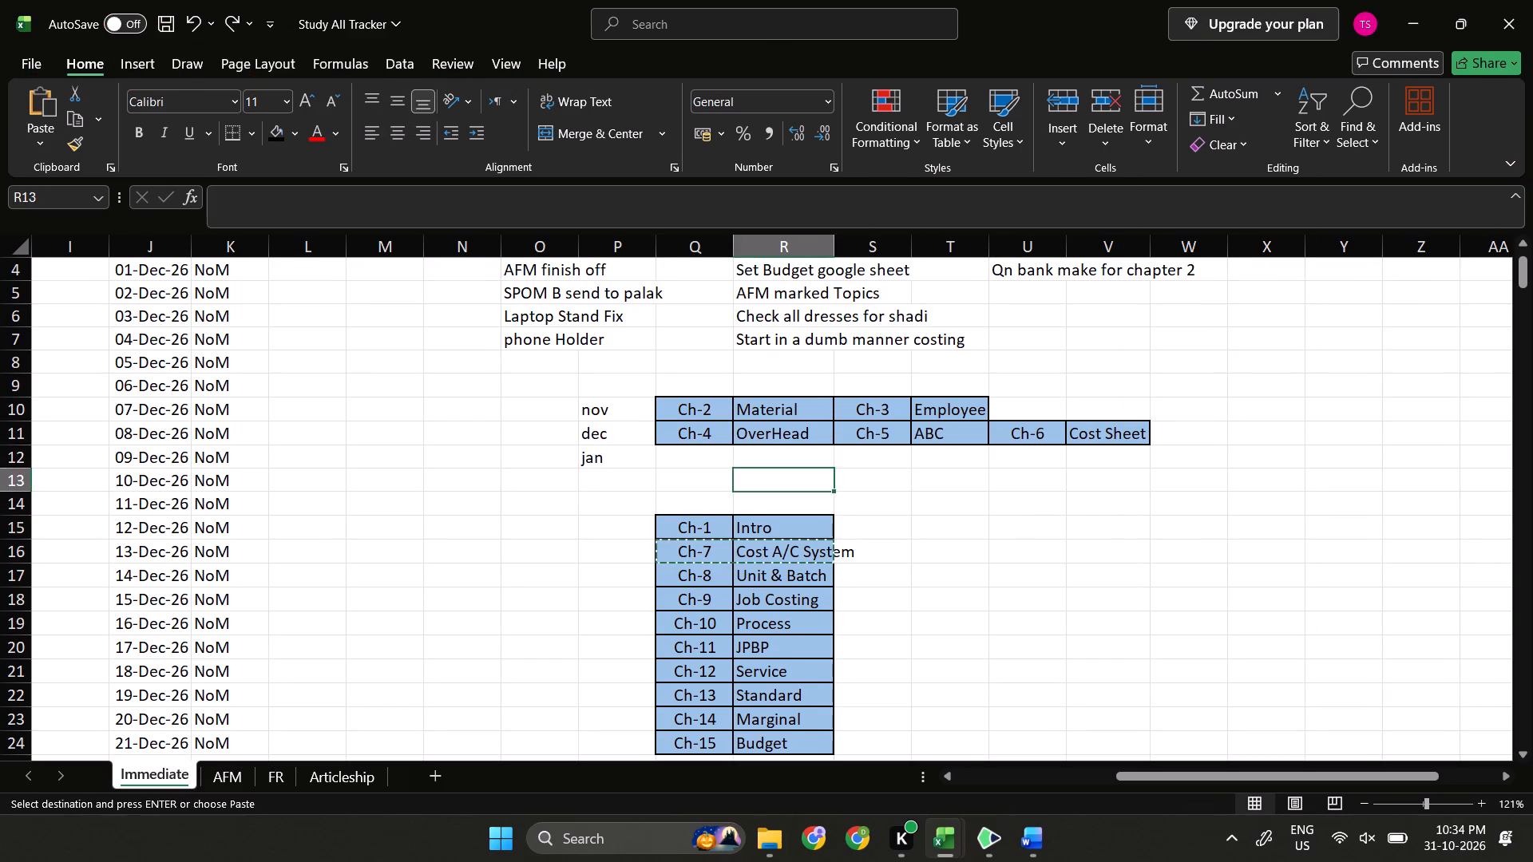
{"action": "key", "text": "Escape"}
Copy the Ch-14 Marginal entry from Q23:R23 to W11, at the end of the dec row.
{"action": "key", "text": "Right"}
{"action": "key", "text": "Up"}
{"action": "key", "text": "Left"}
{"action": "key", "text": "Down"}
{"action": "key", "text": "Left"}
{"action": "key", "text": "Down"}
{"action": "key", "text": "Down"}
{"action": "key", "text": "Down"}
{"action": "key", "text": "Down"}
{"action": "key", "text": "Down"}
{"action": "key", "text": "Down"}
{"action": "key", "text": "Down"}
{"action": "key", "text": "Down"}
{"action": "key", "text": "Down"}
{"action": "key", "text": "Down"}
{"action": "key", "text": "shift+Right"}
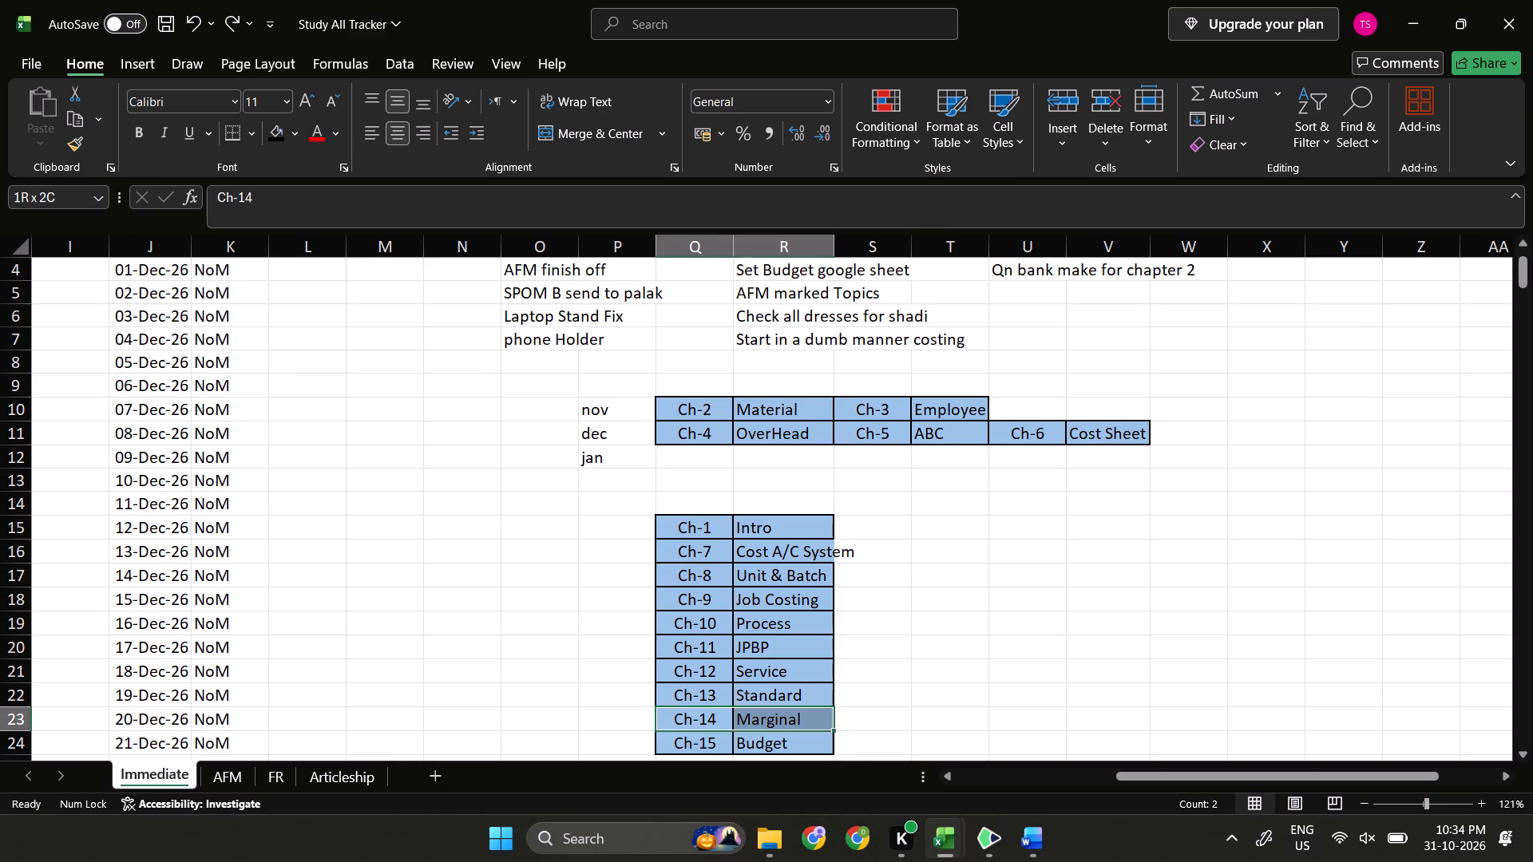
{"action": "key", "text": "ctrl+c"}
{"action": "key", "text": "Up"}
{"action": "key", "text": "Right"}
{"action": "key", "text": "Up"}
{"action": "key", "text": "Right"}
{"action": "key", "text": "Right"}
{"action": "key", "text": "Up"}
{"action": "key", "text": "ctrl+Up"}
{"action": "key", "text": "Right"}
{"action": "key", "text": "Right"}
{"action": "key", "text": "Right"}
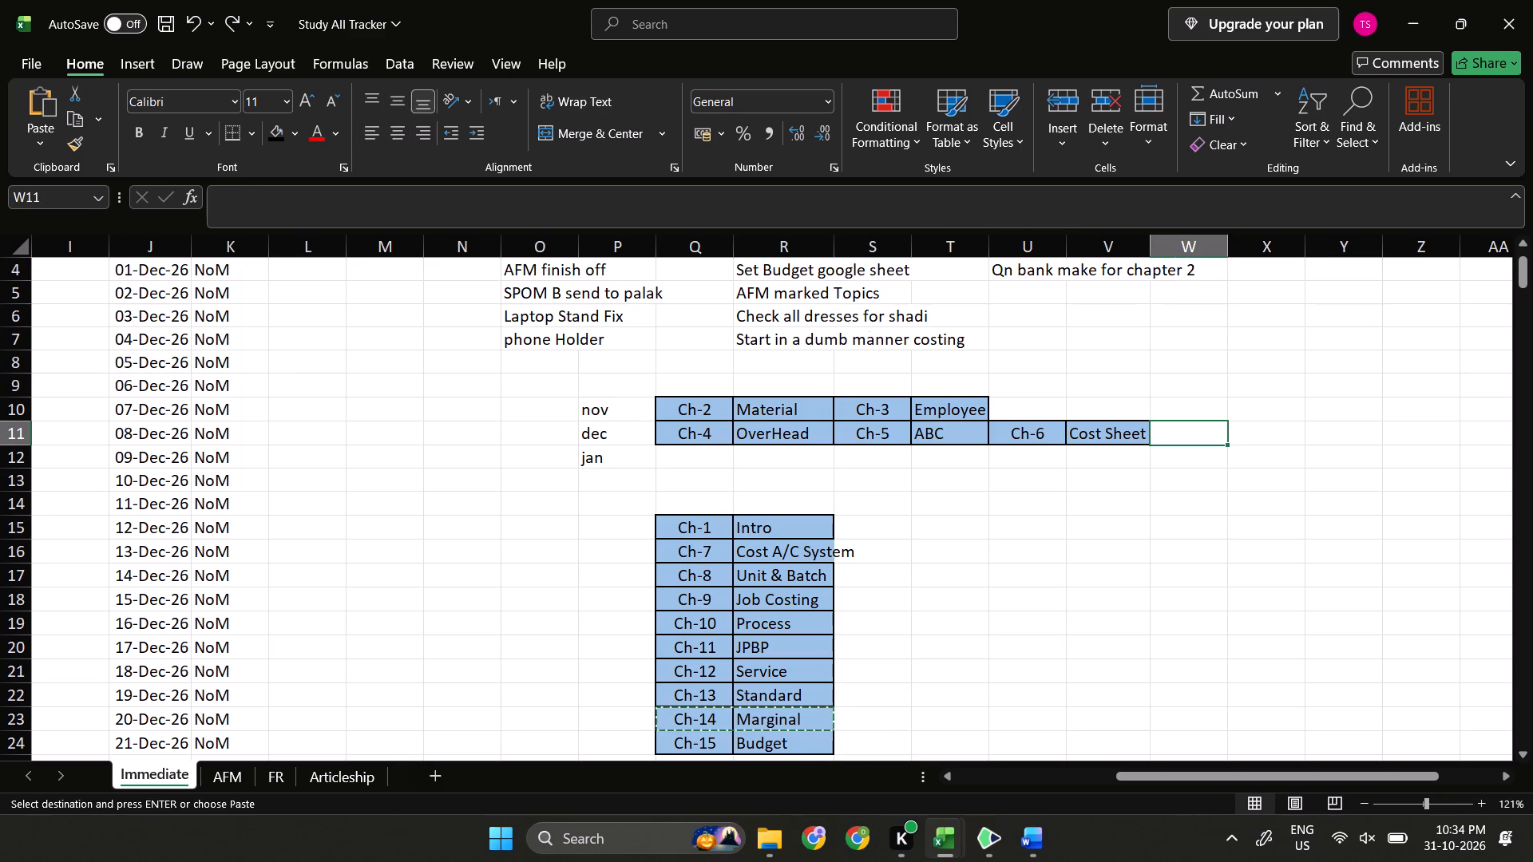
{"action": "key", "text": "Return"}
{"action": "key", "text": "backslash"}
{"action": "key", "text": "Up"}
{"action": "key", "text": "Left"}
{"action": "key", "text": "Down"}
{"action": "key", "text": "Right"}
{"action": "key", "text": "ctrl+z"}
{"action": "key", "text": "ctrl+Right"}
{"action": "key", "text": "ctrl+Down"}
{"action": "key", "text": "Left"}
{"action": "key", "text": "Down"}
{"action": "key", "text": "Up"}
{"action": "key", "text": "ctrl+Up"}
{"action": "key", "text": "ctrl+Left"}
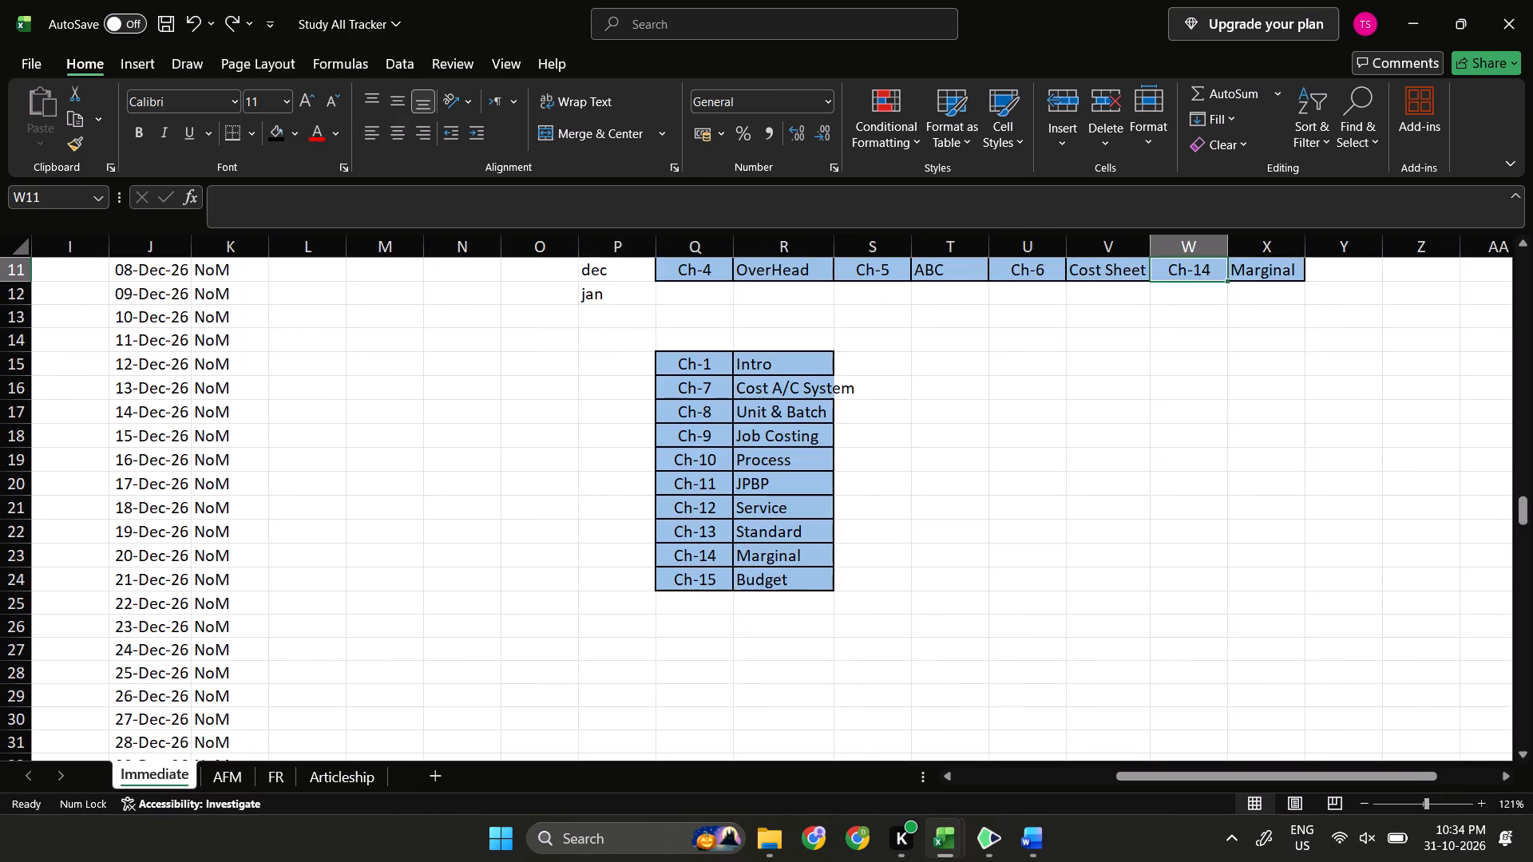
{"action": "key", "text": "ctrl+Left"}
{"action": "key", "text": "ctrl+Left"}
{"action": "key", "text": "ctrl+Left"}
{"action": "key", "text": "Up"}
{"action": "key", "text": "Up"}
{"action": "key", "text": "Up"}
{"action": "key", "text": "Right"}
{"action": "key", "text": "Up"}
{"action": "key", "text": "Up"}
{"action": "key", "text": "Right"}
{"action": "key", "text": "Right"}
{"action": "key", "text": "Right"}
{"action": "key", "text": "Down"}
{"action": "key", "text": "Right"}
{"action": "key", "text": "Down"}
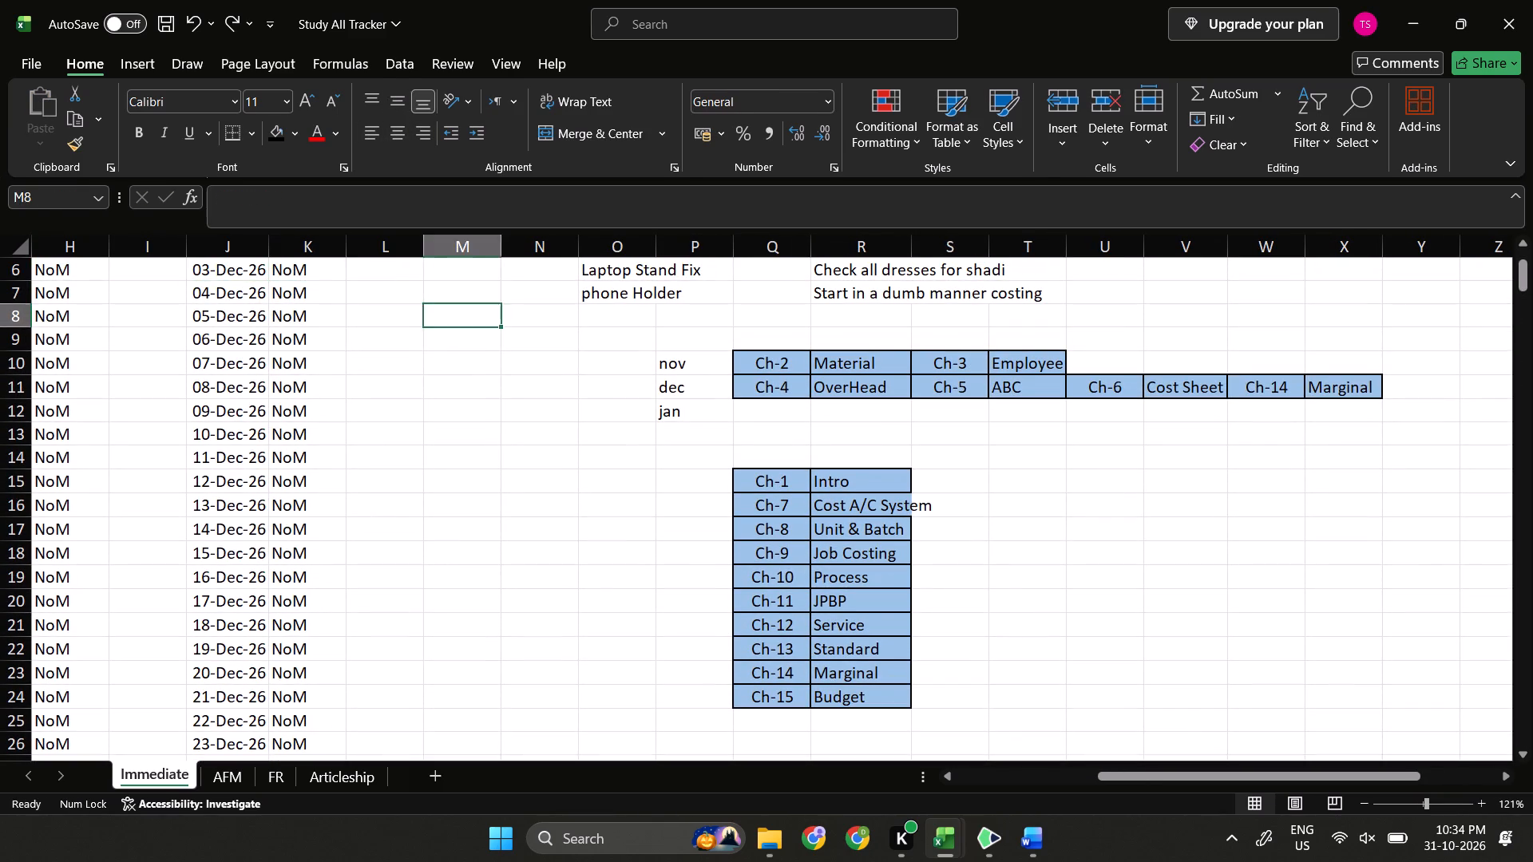
Move the Ch-8 Unit & Batch entry from Q17:R17 to Q12, as the first chapter in the jan row.
{"action": "key", "text": "Right"}
{"action": "key", "text": "Down"}
{"action": "key", "text": "Down"}
{"action": "key", "text": "Down"}
{"action": "key", "text": "Down"}
{"action": "key", "text": "Right"}
{"action": "key", "text": "Down"}
{"action": "key", "text": "Down"}
{"action": "key", "text": "Down"}
{"action": "key", "text": "Down"}
{"action": "key", "text": "Right"}
{"action": "key", "text": "Right"}
{"action": "key", "text": "Down"}
{"action": "key", "text": "Down"}
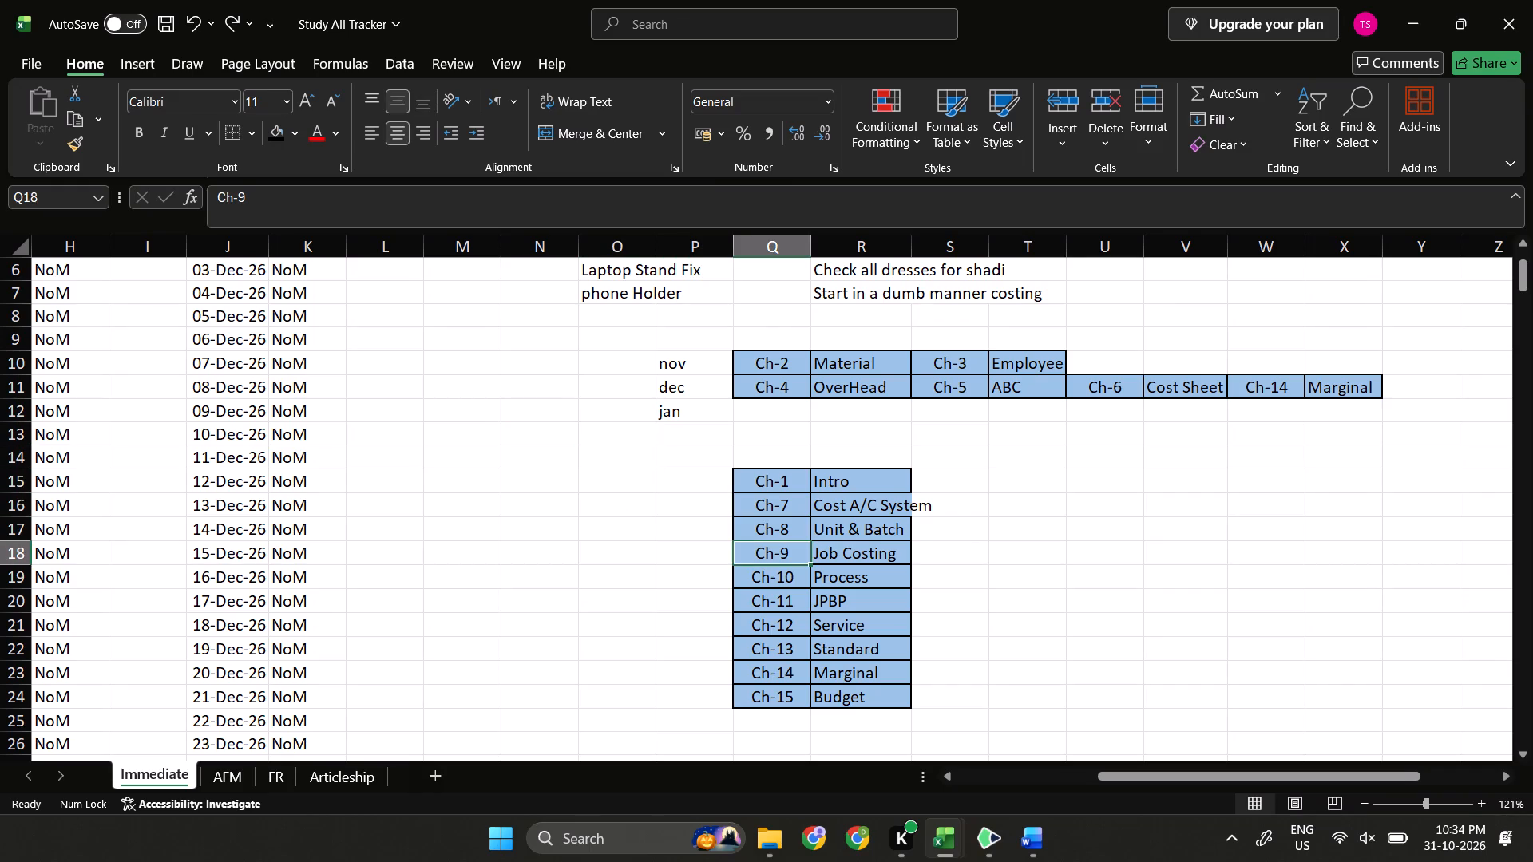
{"action": "key", "text": "Up"}
{"action": "key", "text": "shift+Right"}
{"action": "key", "text": "shift+Down"}
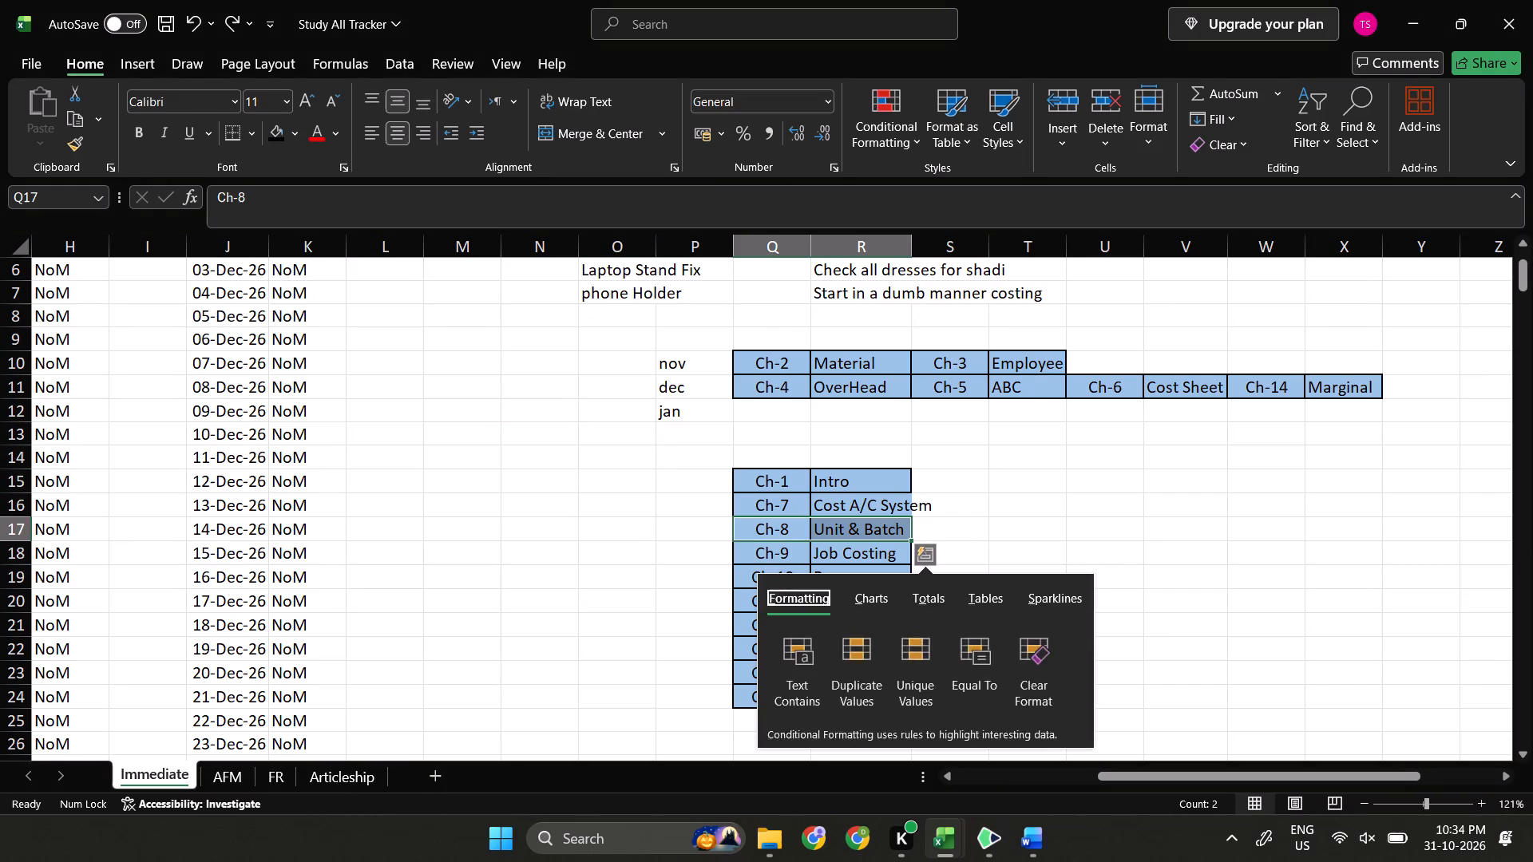
{"action": "key", "text": "Escape"}
{"action": "key", "text": "shift+Down"}
{"action": "key", "text": "ctrl+x"}
{"action": "key", "text": "Down"}
{"action": "key", "text": "shift+Right"}
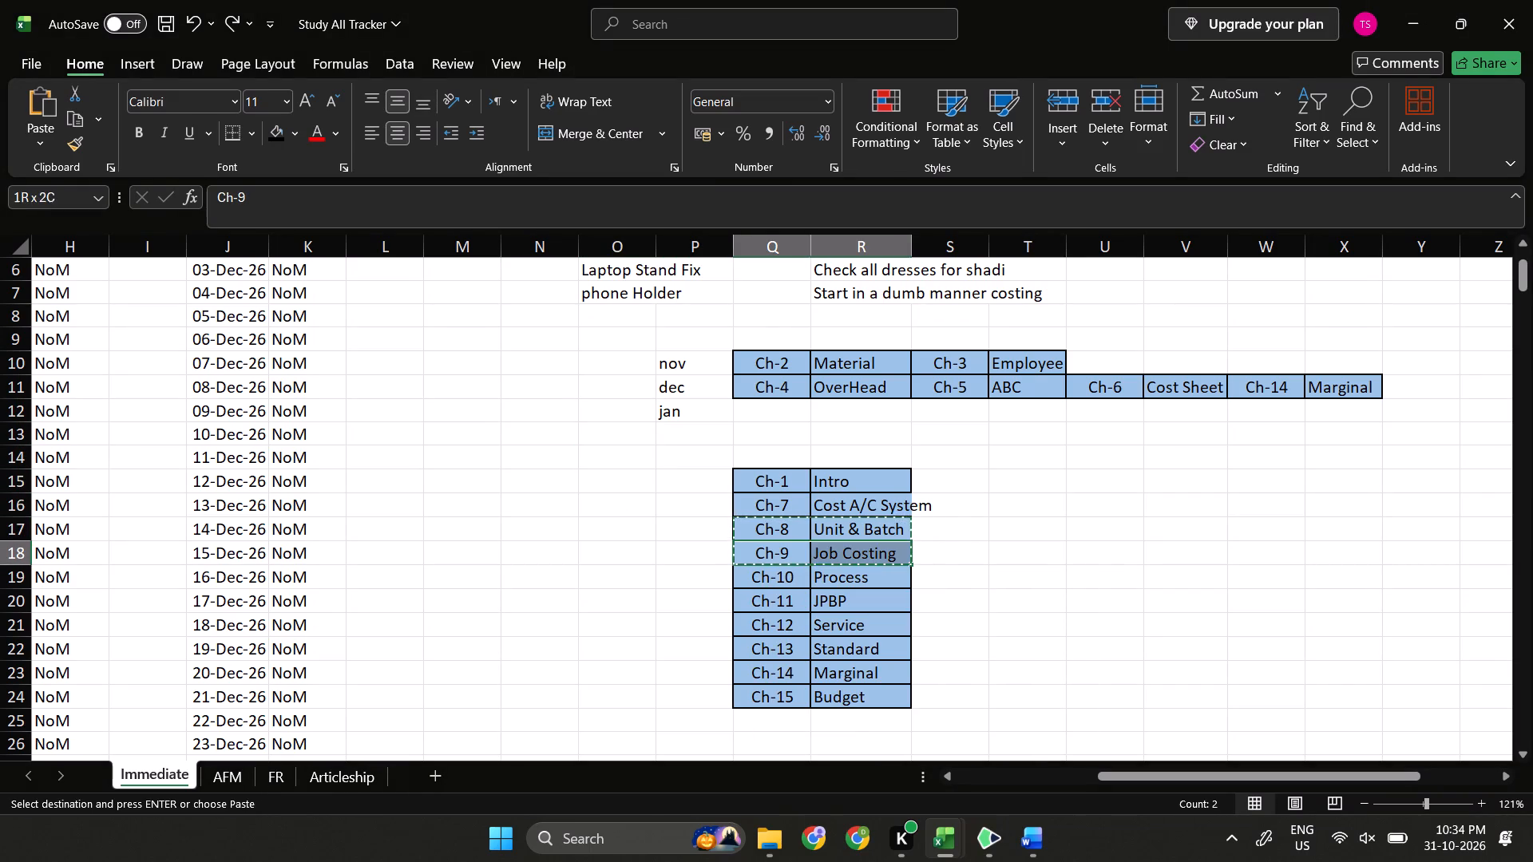
{"action": "key", "text": "Up"}
{"action": "key", "text": "shift+Right"}
{"action": "key", "text": "ctrl+x"}
{"action": "key", "text": "Up"}
{"action": "key", "text": "Up"}
{"action": "key", "text": "Up"}
{"action": "key", "text": "Up"}
{"action": "key", "text": "Up"}
{"action": "key", "text": "Return"}
Move the Ch-9 Job Costing entry from Q18:R18 to S12 in the jan row.
{"action": "key", "text": "Right"}
{"action": "key", "text": "Down"}
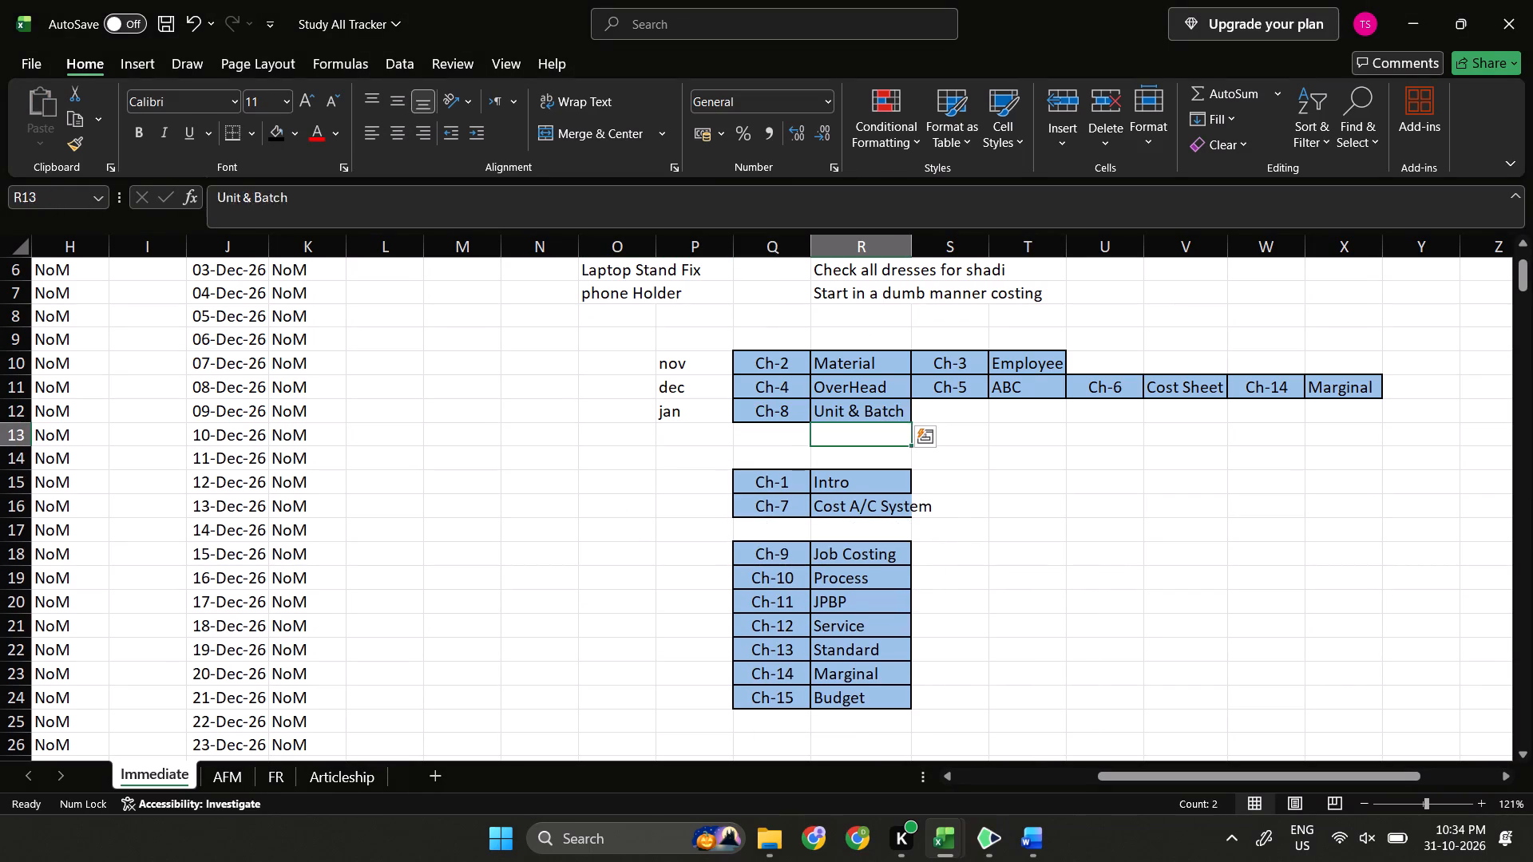
{"action": "key", "text": "Down"}
{"action": "key", "text": "Down"}
{"action": "key", "text": "Left"}
{"action": "key", "text": "Down"}
{"action": "key", "text": "Down"}
{"action": "key", "text": "Down"}
{"action": "key", "text": "shift+Right"}
{"action": "key", "text": "ctrl+x"}
{"action": "key", "text": "Up"}
{"action": "key", "text": "Right"}
{"action": "key", "text": "Up"}
{"action": "key", "text": "Right"}
{"action": "key", "text": "Up"}
{"action": "key", "text": "Up"}
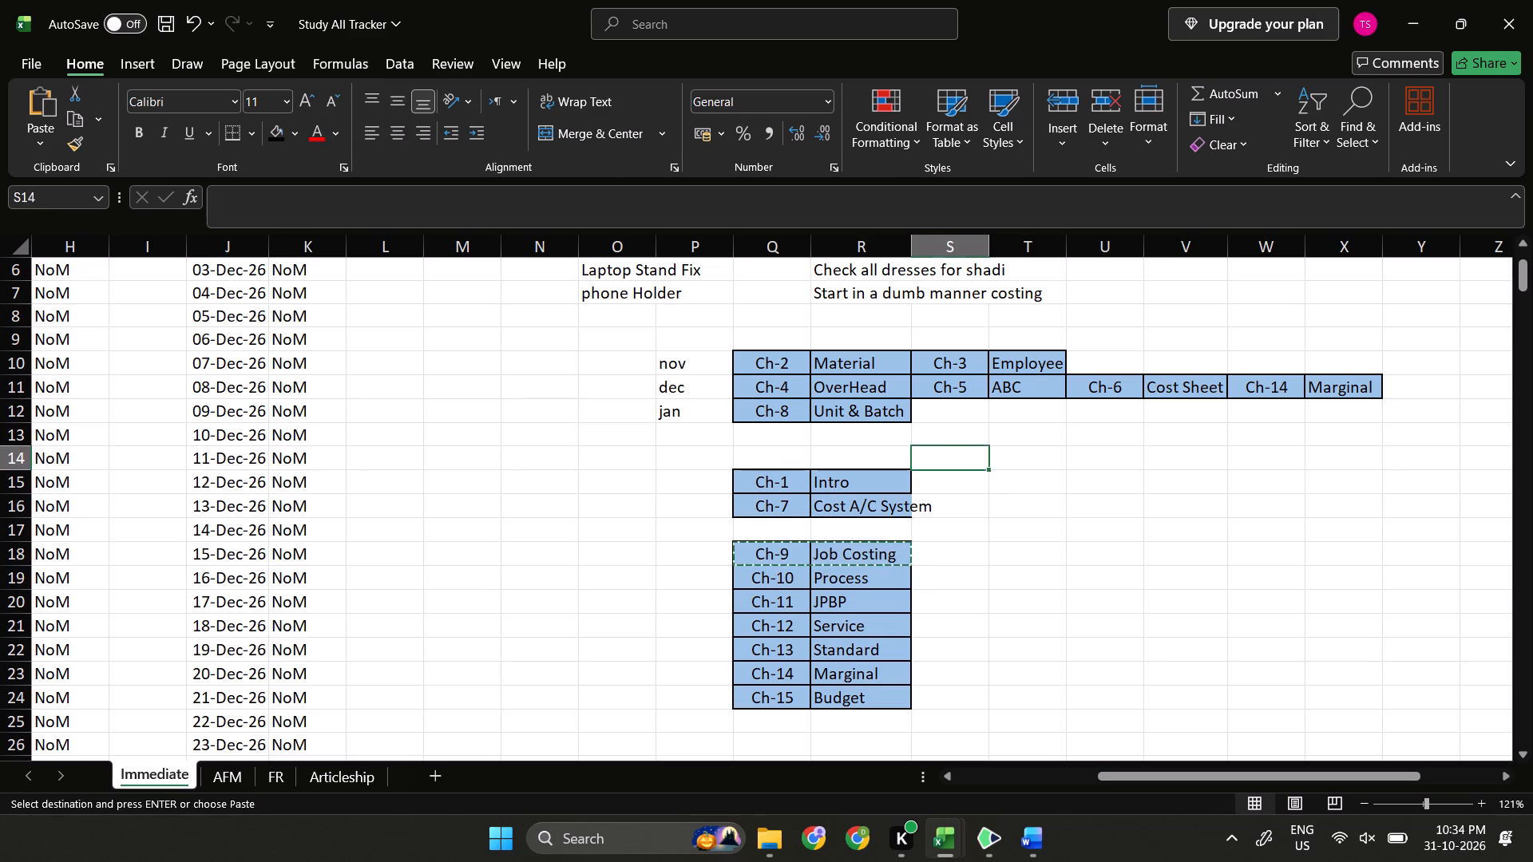
{"action": "key", "text": "Up"}
{"action": "key", "text": "Up"}
{"action": "key", "text": "Return"}
Move the Ch-15 Budget entry from Q24:R24 to U12, after Job Costing in the jan row.
{"action": "key", "text": "Up"}
{"action": "key", "text": "Left"}
{"action": "key", "text": "Down"}
{"action": "key", "text": "Down"}
{"action": "key", "text": "Left"}
{"action": "key", "text": "Down"}
{"action": "key", "text": "Down"}
{"action": "key", "text": "ctrl+Down"}
{"action": "key", "text": "ctrl+Down"}
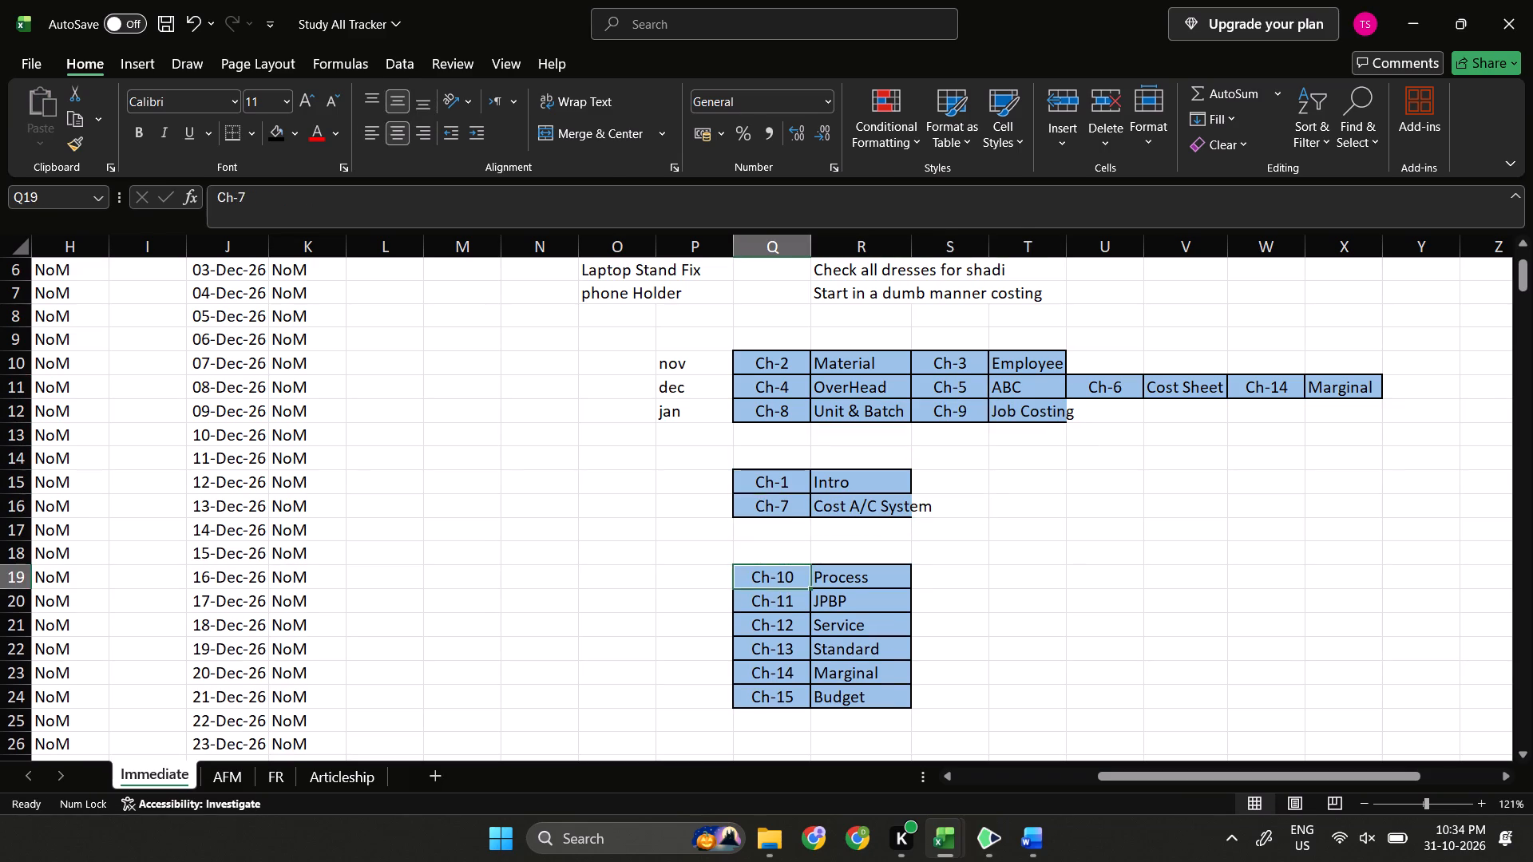
{"action": "key", "text": "ctrl+Down"}
{"action": "key", "text": "Up"}
{"action": "key", "text": "Down"}
{"action": "key", "text": "shift+Right"}
{"action": "key", "text": "ctrl+x"}
{"action": "key", "text": "Right"}
{"action": "key", "text": "Up"}
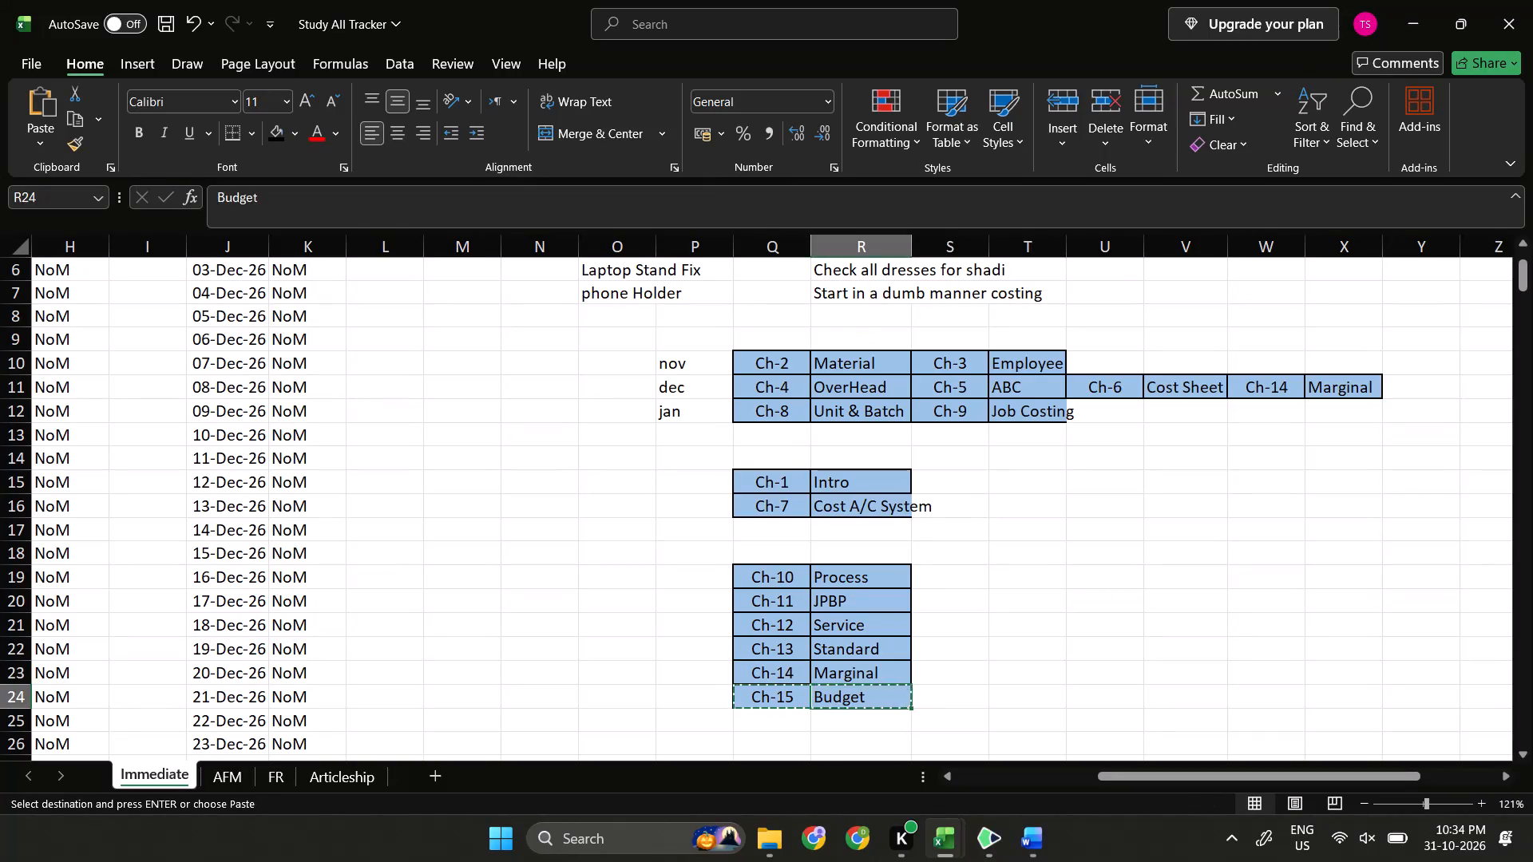
{"action": "key", "text": "Right"}
{"action": "key", "text": "Up"}
{"action": "key", "text": "ctrl+Up"}
{"action": "key", "text": "Right"}
{"action": "key", "text": "Right"}
{"action": "key", "text": "Return"}
Clear the leftover Ch-14 Marginal entry and its formatting in Q23:R23 by filling right from the blank cell P23.
{"action": "key", "text": "Up"}
{"action": "key", "text": "Left"}
{"action": "key", "text": "Left"}
{"action": "key", "text": "Left"}
{"action": "key", "text": "Left"}
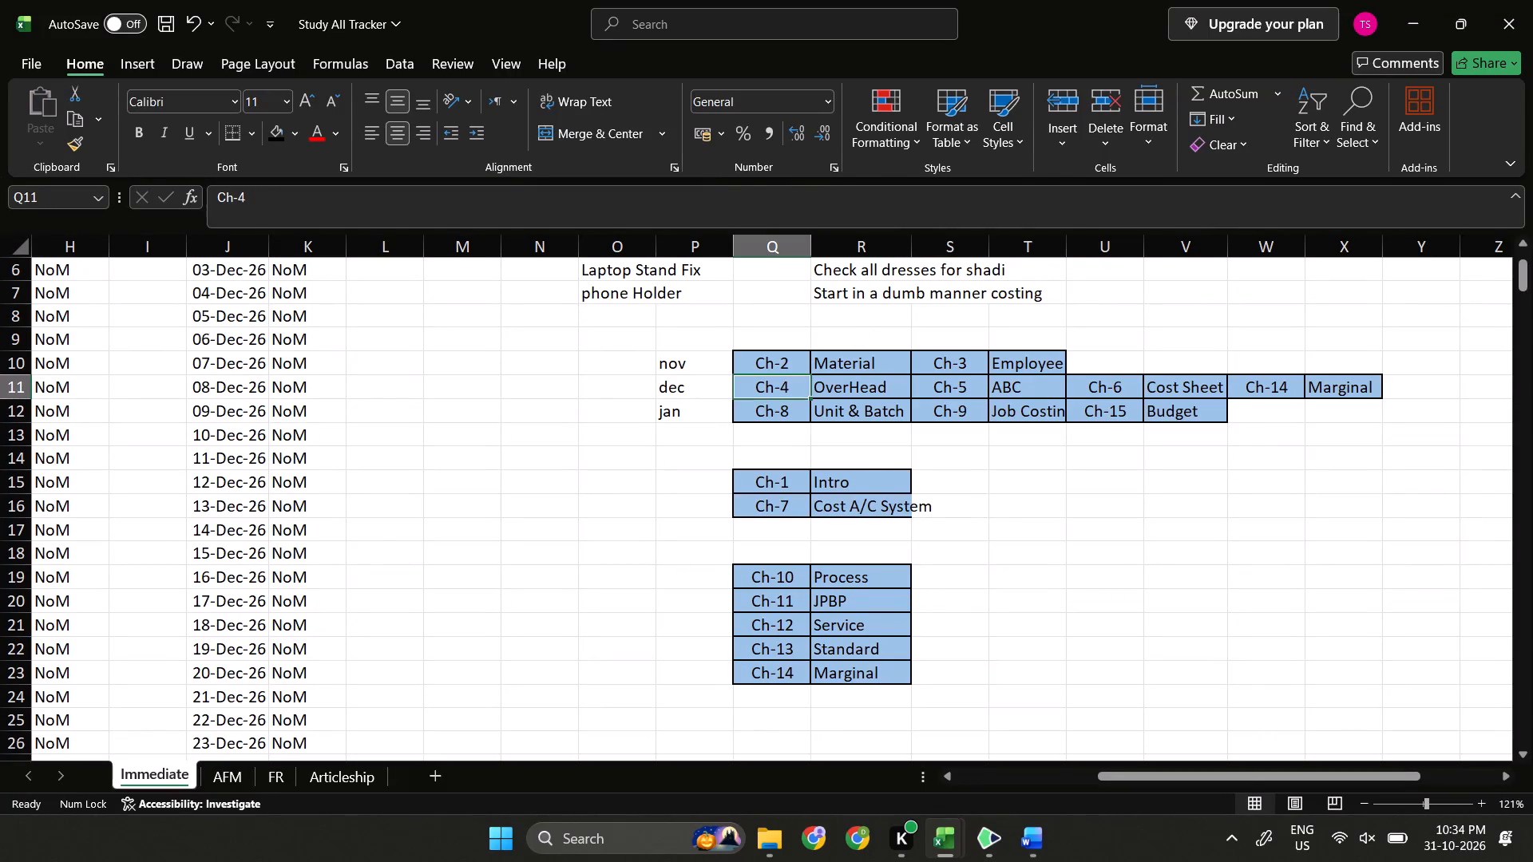
{"action": "key", "text": "Up"}
{"action": "key", "text": "ctrl+Down"}
{"action": "key", "text": "ctrl+Down"}
{"action": "key", "text": "ctrl+Down"}
{"action": "key", "text": "ctrl+Down"}
{"action": "key", "text": "ctrl+Down"}
{"action": "key", "text": "Down"}
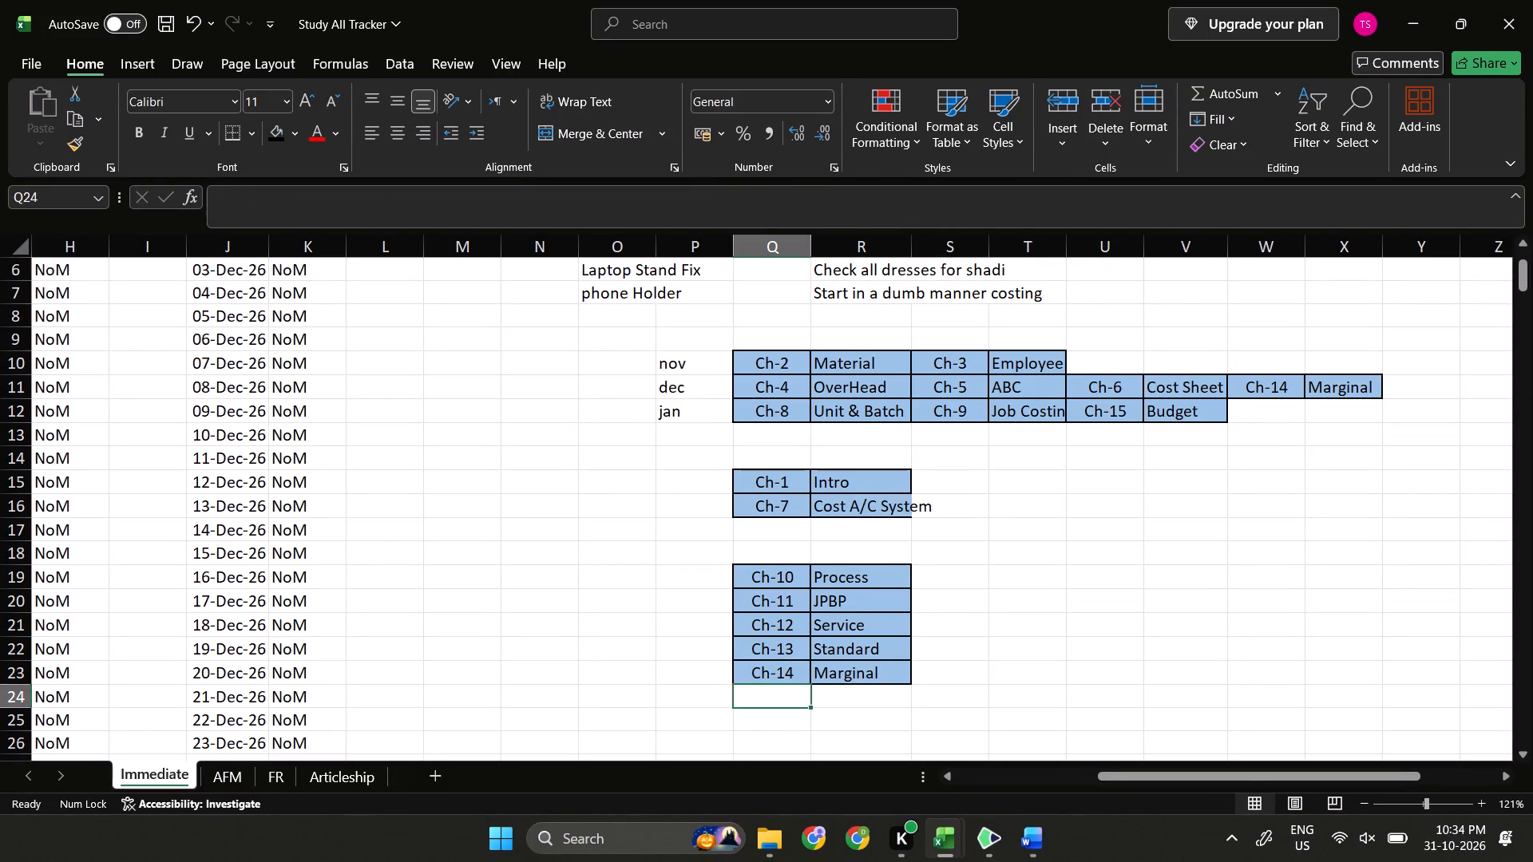
{"action": "key", "text": "Left"}
{"action": "key", "text": "Up"}
{"action": "key", "text": "shift+Right"}
{"action": "key", "text": "shift+Right"}
{"action": "key", "text": "ctrl+r"}
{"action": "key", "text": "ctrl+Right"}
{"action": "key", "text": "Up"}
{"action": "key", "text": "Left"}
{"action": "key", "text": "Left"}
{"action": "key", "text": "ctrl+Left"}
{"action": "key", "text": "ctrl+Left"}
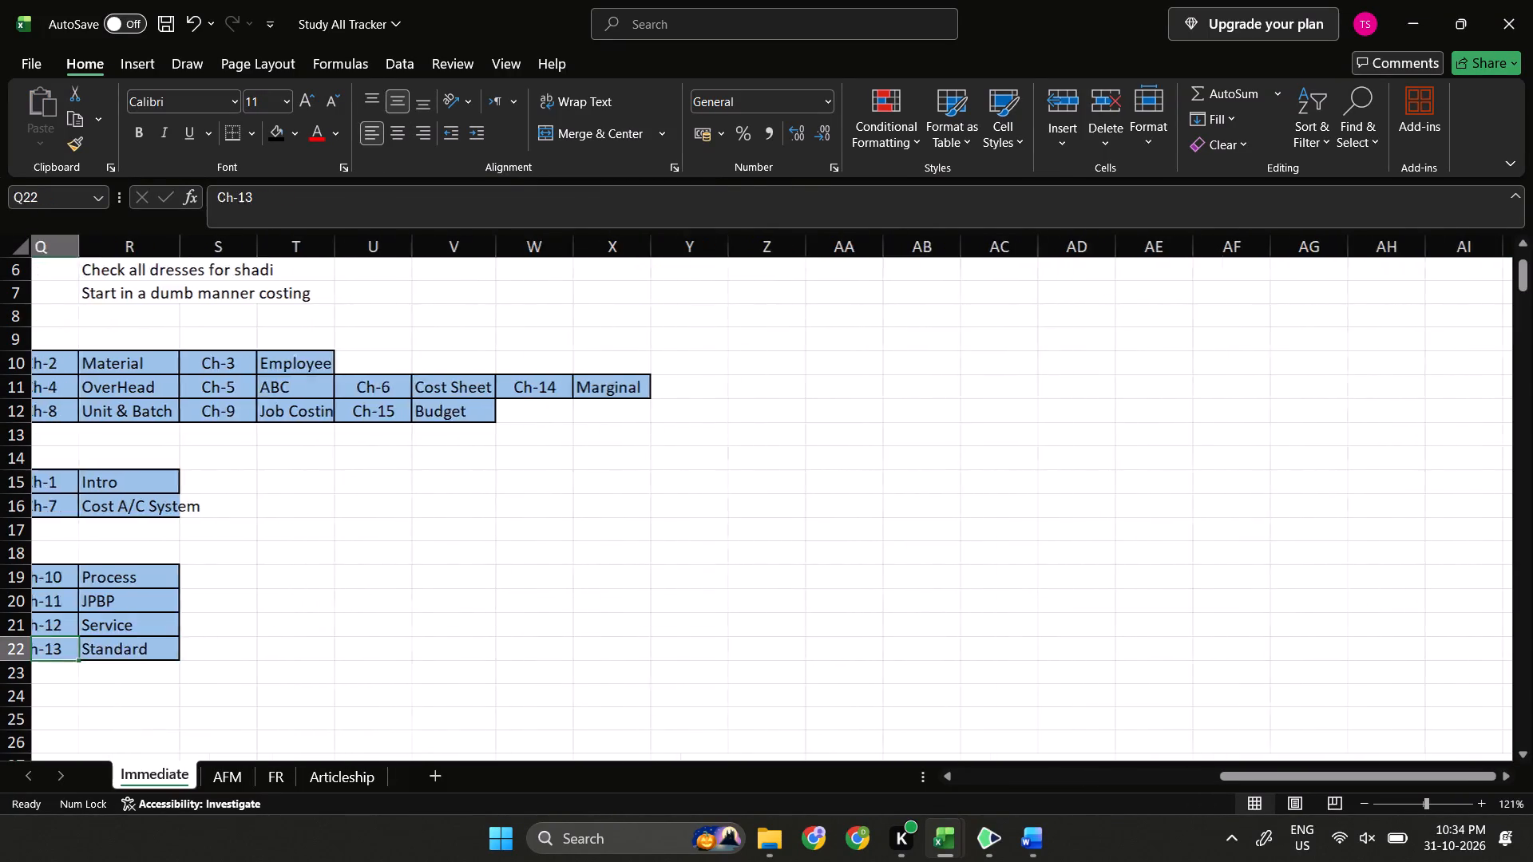
Look over the nov, dec and jan rows and the chapter entries still unassigned in column Q.
{"action": "key", "text": "ctrl+Left"}
{"action": "key", "text": "ctrl+Left"}
{"action": "key", "text": "ctrl+Left"}
{"action": "key", "text": "Right"}
{"action": "key", "text": "Up"}
{"action": "key", "text": "Right"}
{"action": "key", "text": "Right"}
{"action": "key", "text": "Right"}
{"action": "key", "text": "Right"}
{"action": "key", "text": "Right"}
{"action": "key", "text": "Right"}
{"action": "key", "text": "Up"}
{"action": "key", "text": "Right"}
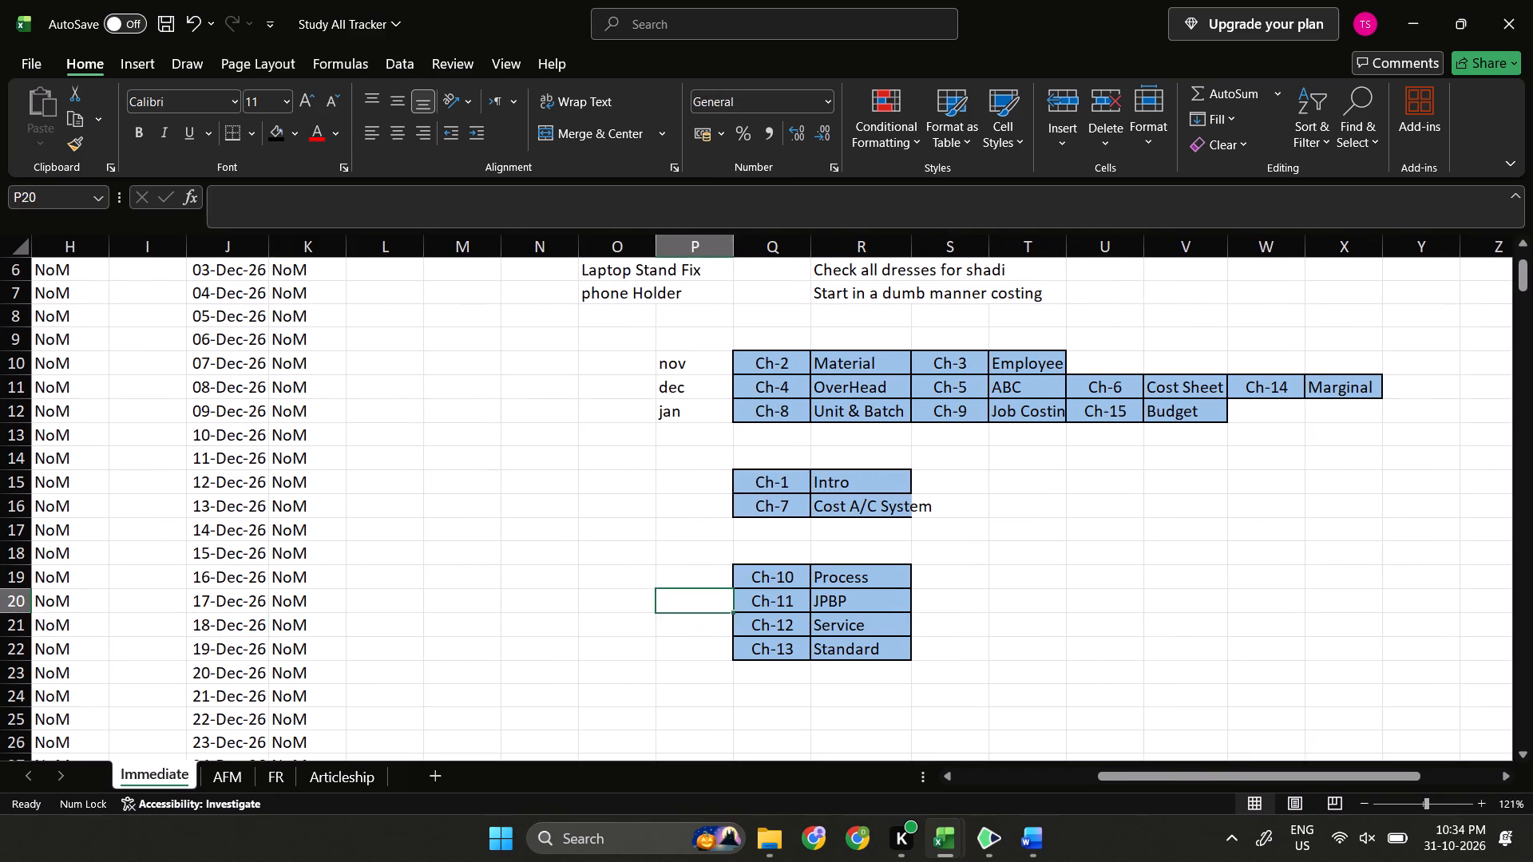
{"action": "key", "text": "Right"}
{"action": "key", "text": "Right"}
{"action": "key", "text": "Up"}
{"action": "key", "text": "Right"}
{"action": "key", "text": "Up"}
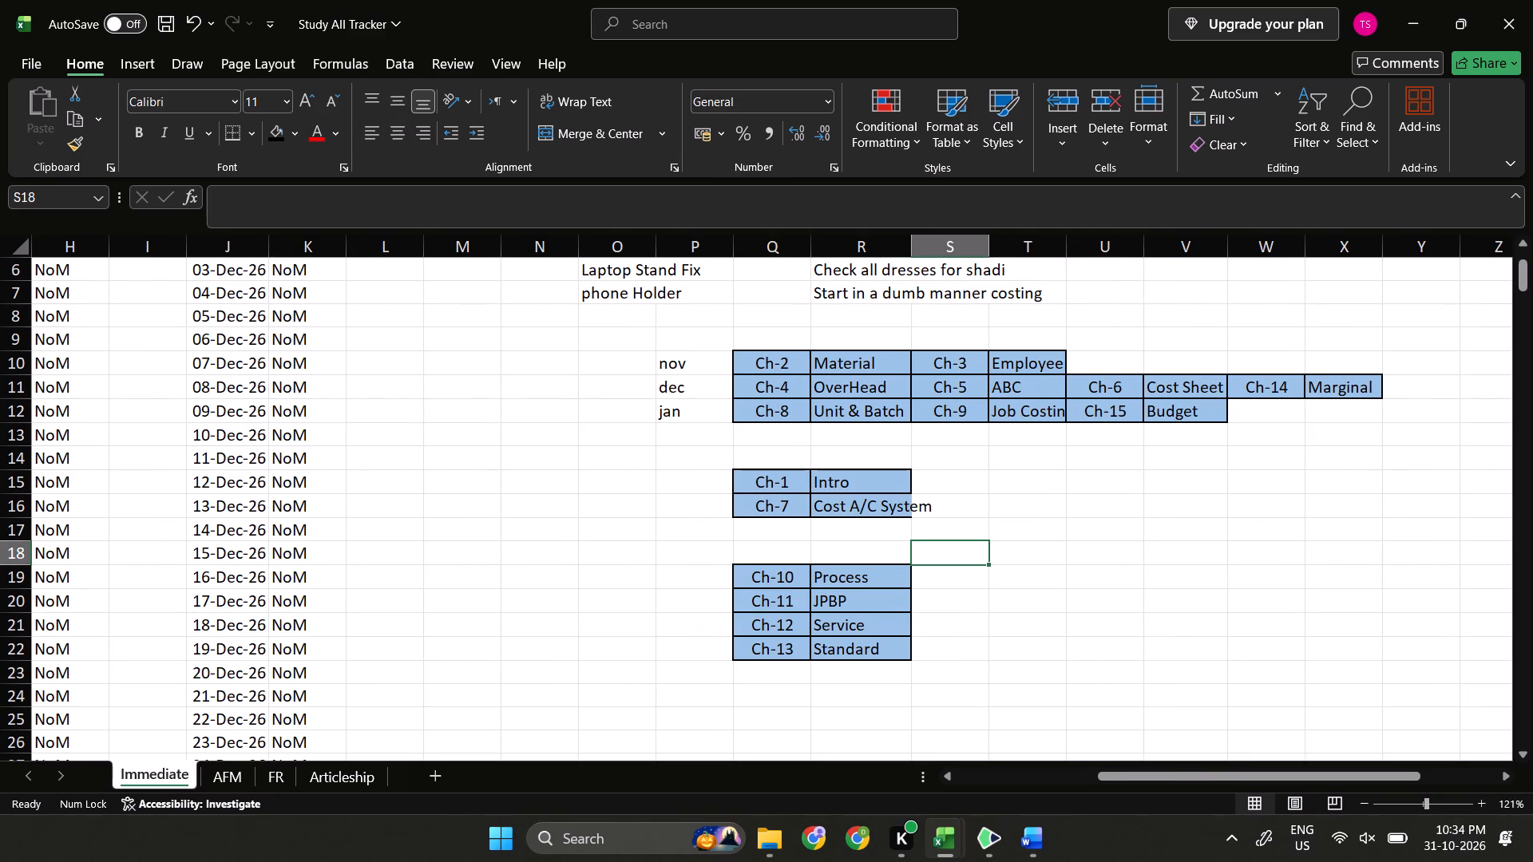
{"action": "key", "text": "Down"}
{"action": "key", "text": "Left"}
{"action": "key", "text": "Left"}
{"action": "key", "text": "Up"}
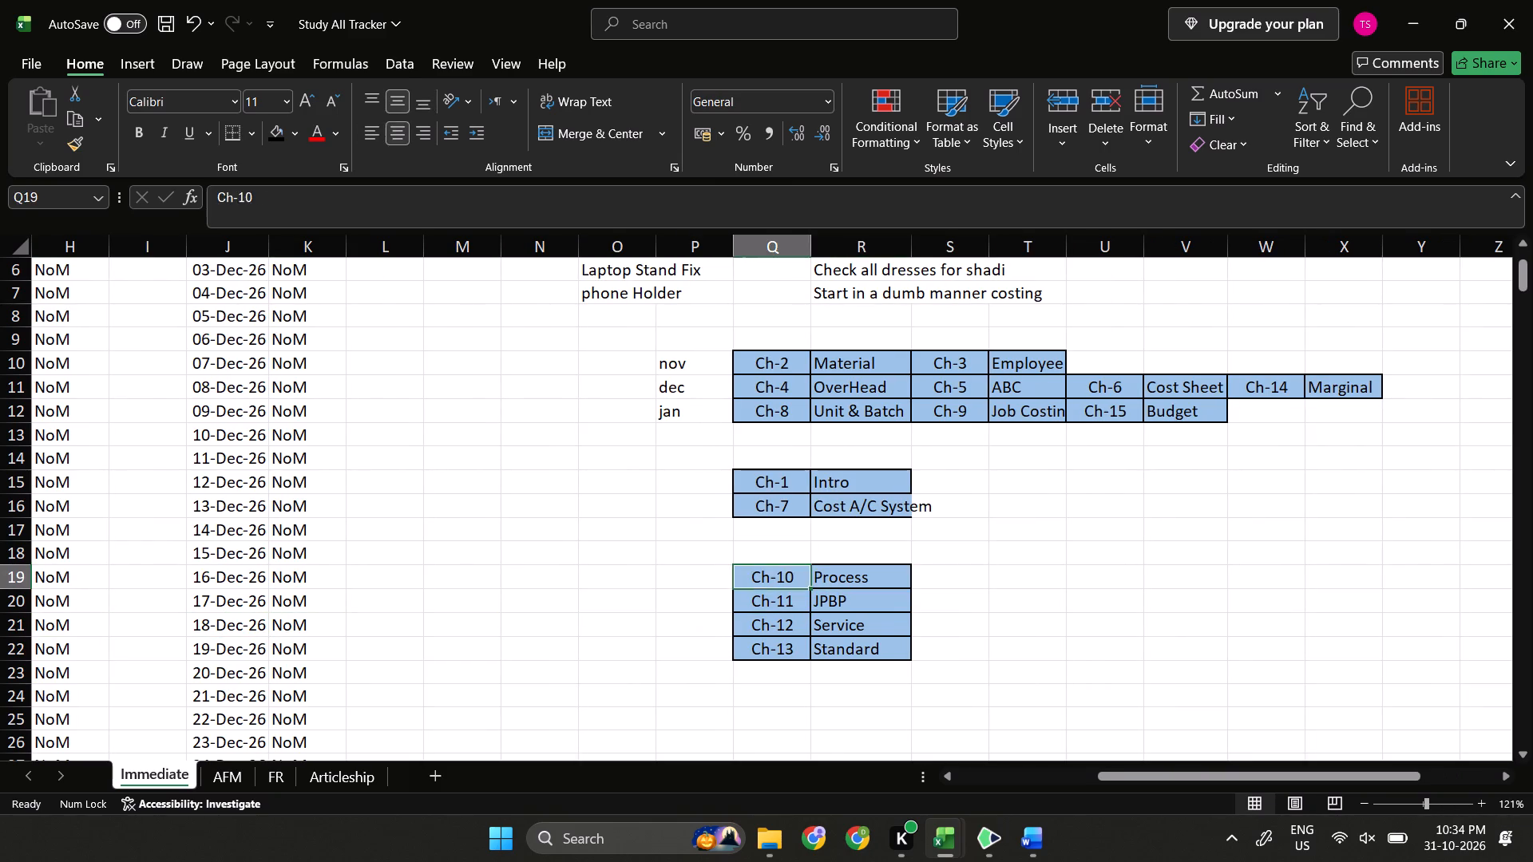
Move the Ch-11 JPBP entry from Q20:R20 to W12, after Budget in the jan row.
{"action": "key", "text": "Right"}
{"action": "key", "text": "Down"}
{"action": "key", "text": "Left"}
{"action": "key", "text": "Down"}
{"action": "key", "text": "shift+Right"}
{"action": "key", "text": "ctrl+x"}
{"action": "key", "text": "Up"}
{"action": "key", "text": "Right"}
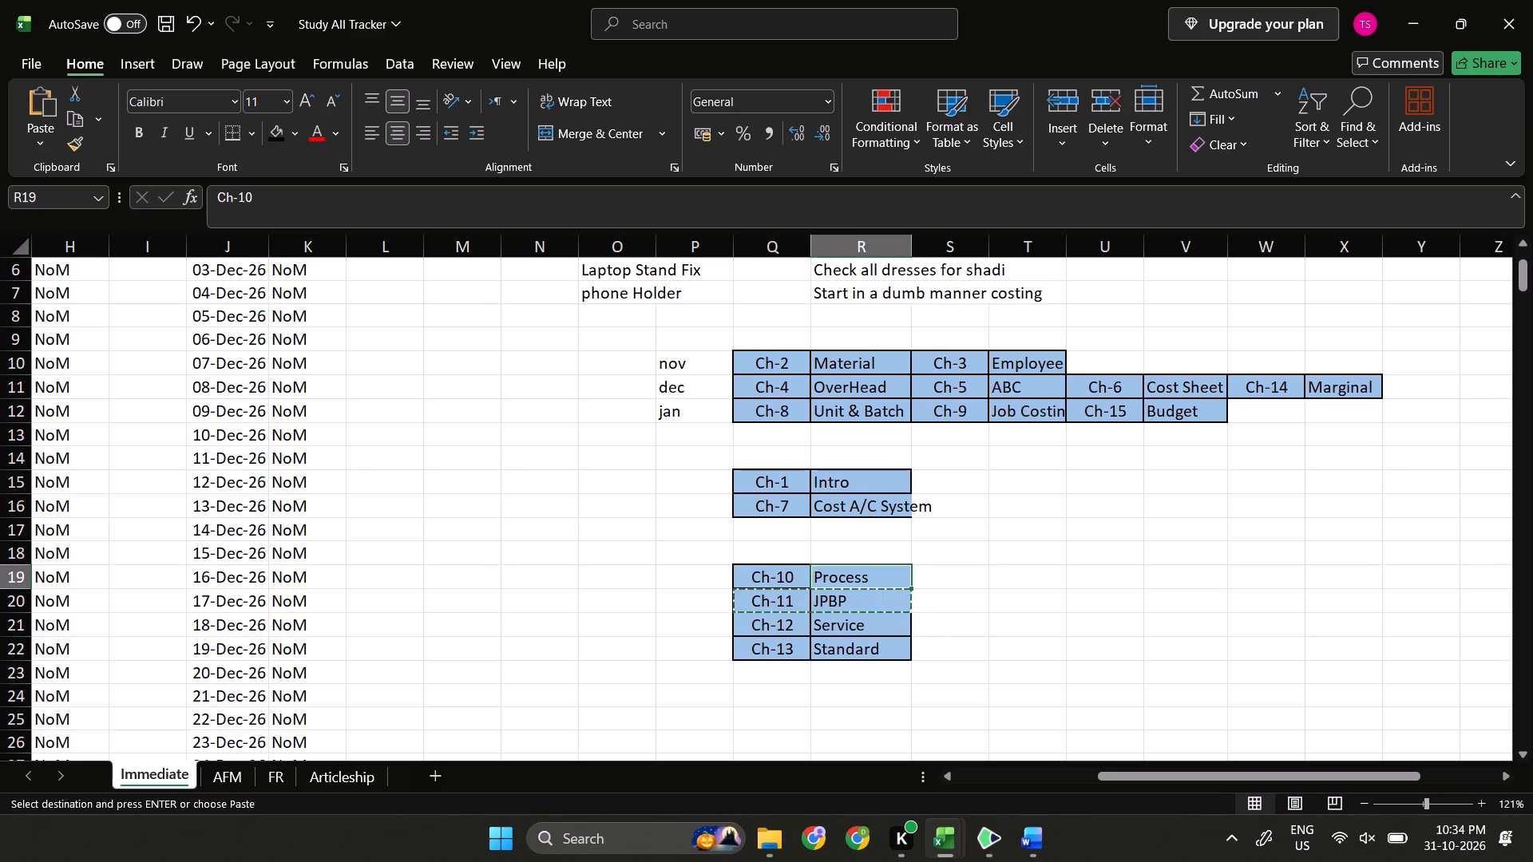
{"action": "key", "text": "ctrl+Up"}
{"action": "key", "text": "ctrl+Up"}
{"action": "key", "text": "ctrl+Up"}
{"action": "key", "text": "Right"}
{"action": "key", "text": "Right"}
{"action": "key", "text": "Right"}
{"action": "key", "text": "Right"}
{"action": "key", "text": "Right"}
{"action": "key", "text": "Return"}
{"action": "key", "text": "Right"}
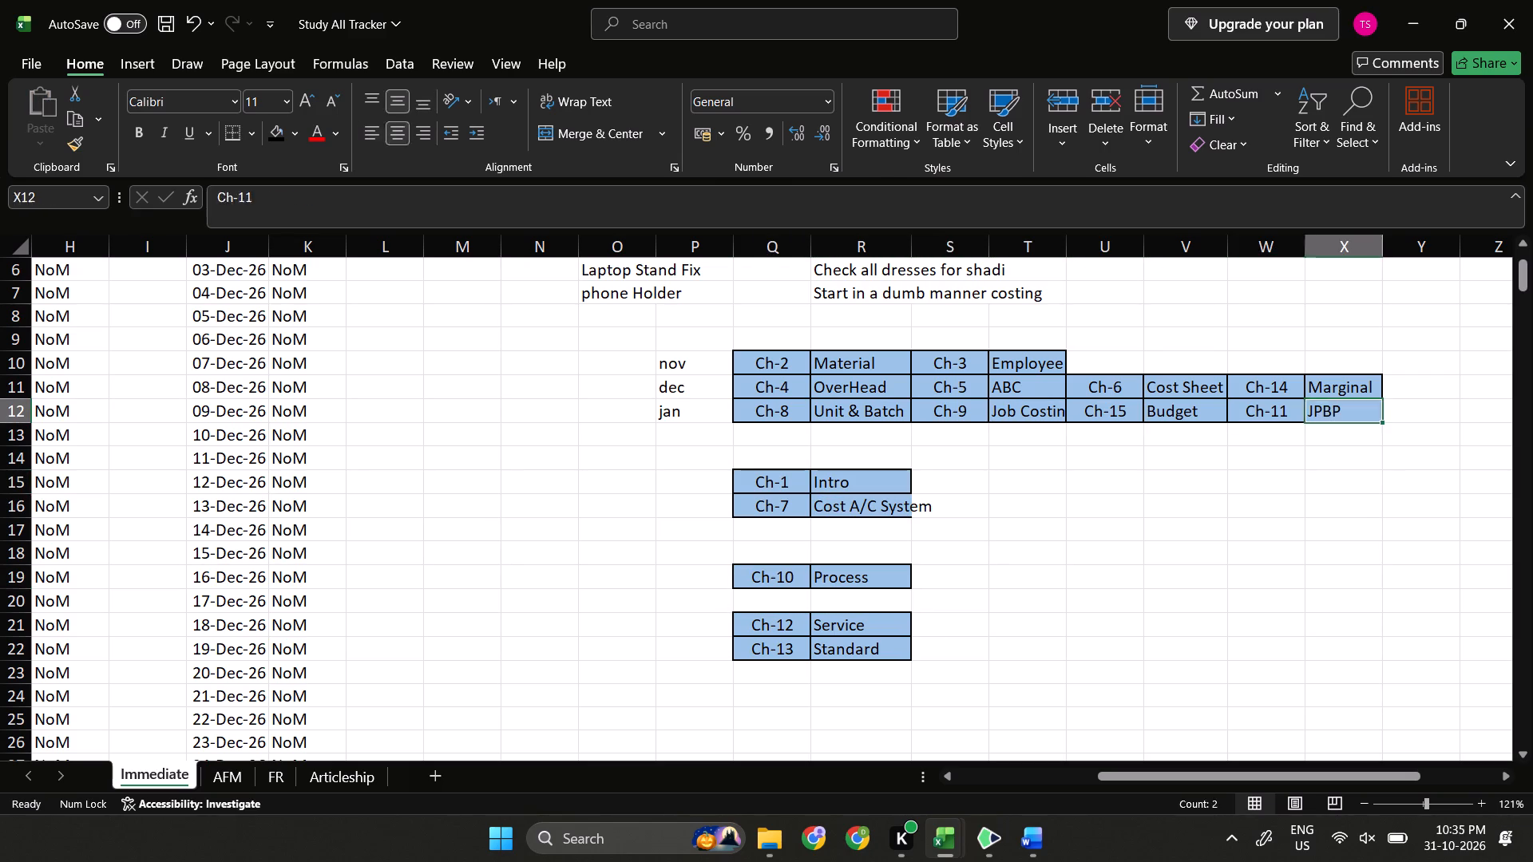
Enter "feb" in P13 as the month label below jan.
{"action": "key", "text": "Right"}
{"action": "key", "text": "Down"}
{"action": "key", "text": "Left"}
{"action": "key", "text": "Left"}
{"action": "key", "text": "Down"}
{"action": "key", "text": "Left"}
{"action": "key", "text": "Left"}
{"action": "key", "text": "Left"}
{"action": "key", "text": "Down"}
{"action": "key", "text": "Left"}
{"action": "key", "text": "Down"}
{"action": "key", "text": "Left"}
{"action": "key", "text": "Down"}
{"action": "key", "text": "Left"}
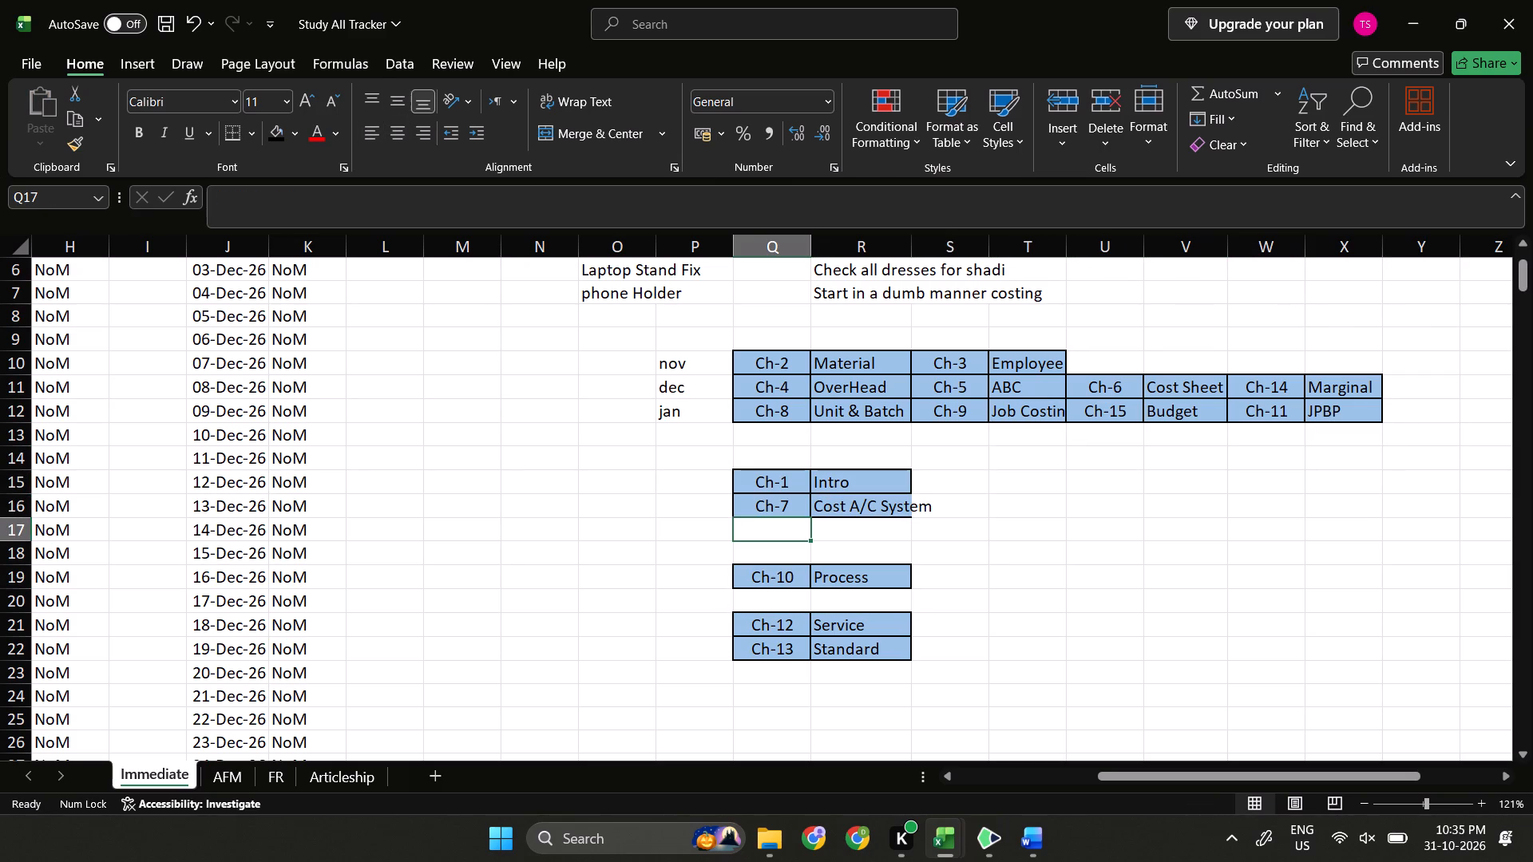
{"action": "key", "text": "Up"}
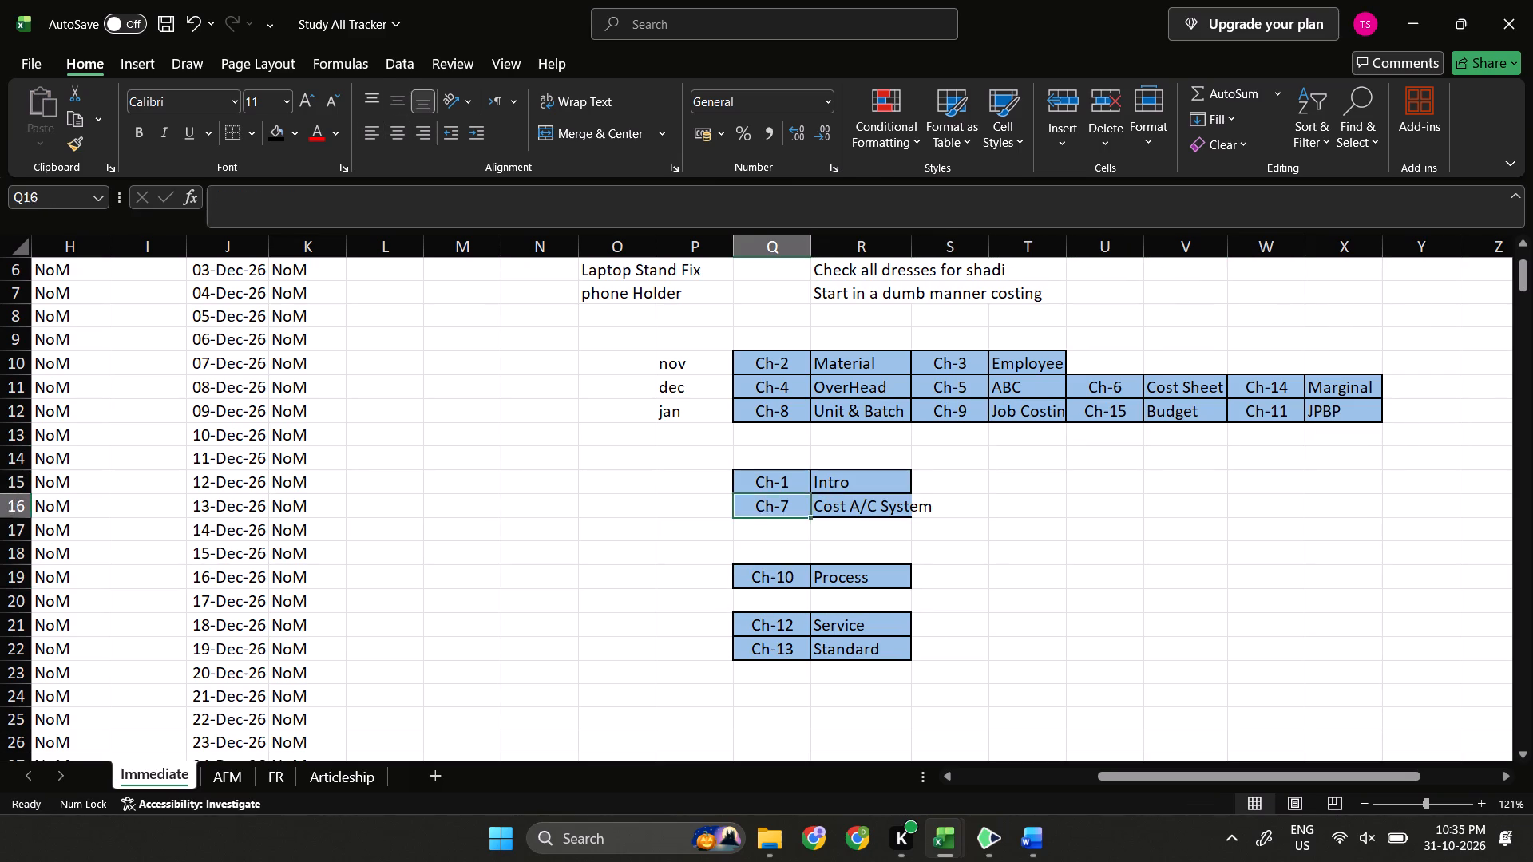
{"action": "key", "text": "Left"}
{"action": "key", "text": "Up"}
{"action": "key", "text": "Up"}
{"action": "key", "text": "Up"}
{"action": "type", "text": "feb"}
{"action": "key", "text": "Return"}
{"action": "key", "text": "Up"}
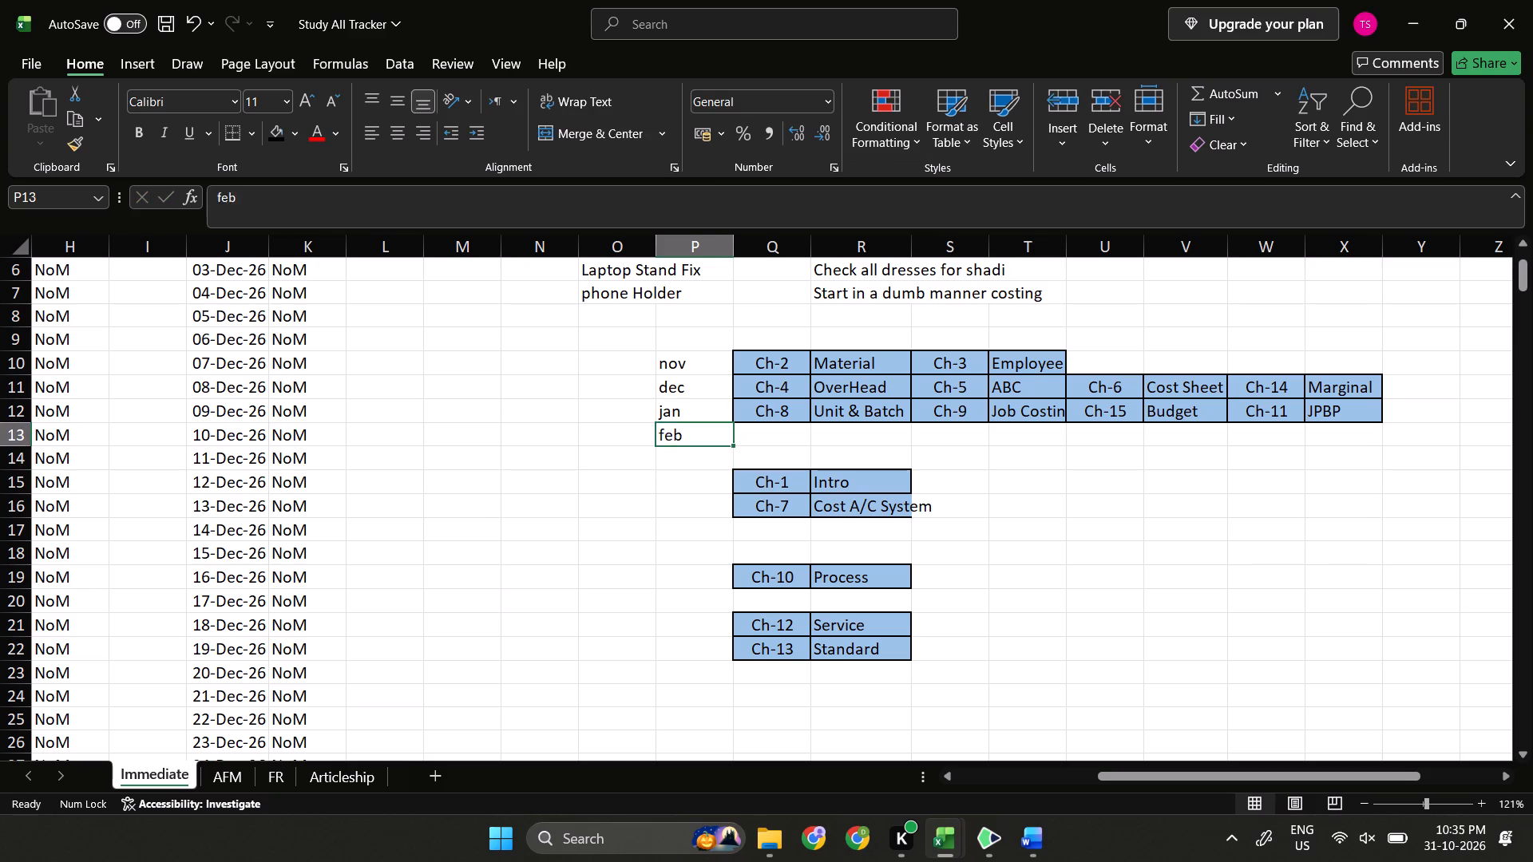
Move the Ch-13 Standard entry from Q22:R22 to Q13, as the first chapter in the feb row.
{"action": "key", "text": "Right"}
{"action": "key", "text": "Down"}
{"action": "key", "text": "Down"}
{"action": "key", "text": "Down"}
{"action": "key", "text": "ctrl+Down"}
{"action": "key", "text": "ctrl+Down"}
{"action": "key", "text": "Down"}
{"action": "key", "text": "ctrl+shift+Right"}
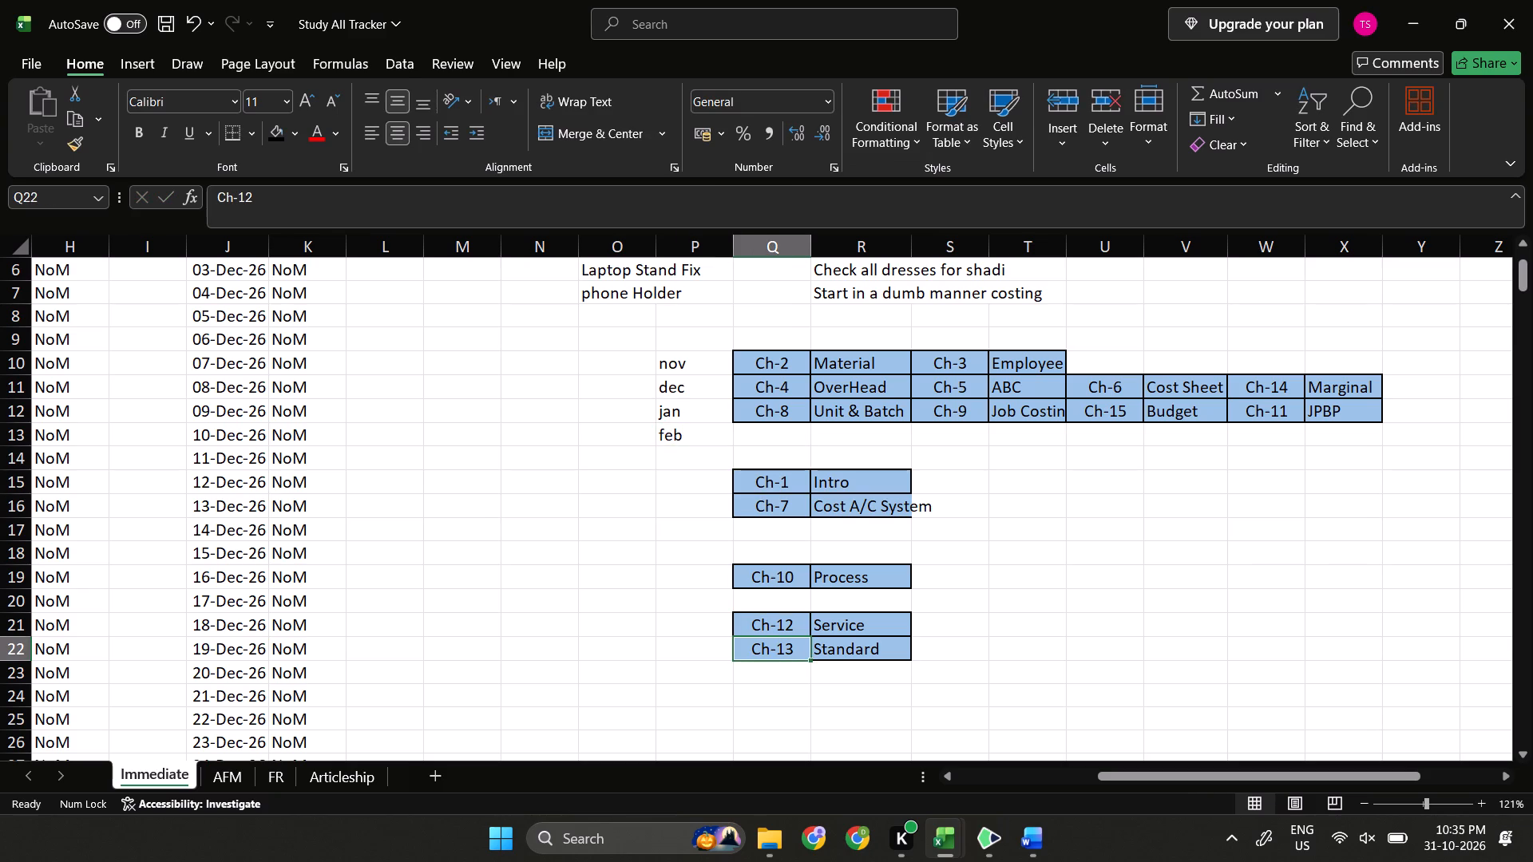
{"action": "key", "text": "ctrl+x"}
{"action": "key", "text": "ctrl+Up"}
{"action": "key", "text": "ctrl+Up"}
{"action": "key", "text": "ctrl+Up"}
{"action": "key", "text": "ctrl+Up"}
{"action": "key", "text": "ctrl+Up"}
{"action": "key", "text": "Down"}
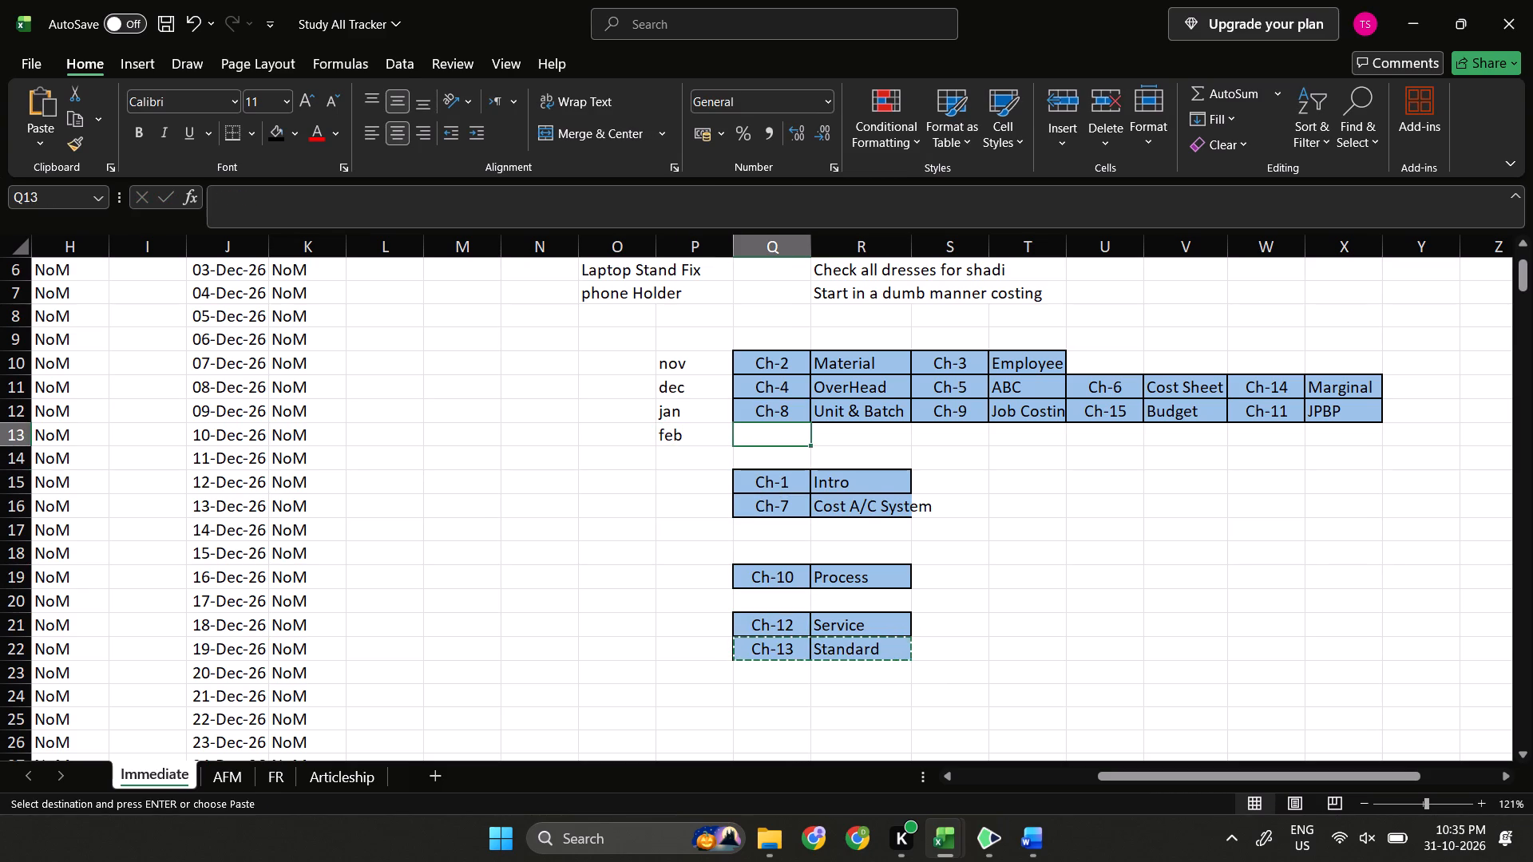
{"action": "key", "text": "Return"}
Move the Ch-12 Service entry from Q21:R21 to S13, after Standard in the feb row.
{"action": "key", "text": "Right"}
{"action": "key", "text": "Down"}
{"action": "key", "text": "Down"}
{"action": "key", "text": "Left"}
{"action": "key", "text": "ctrl+Down"}
{"action": "key", "text": "ctrl+Down"}
{"action": "key", "text": "ctrl+Down"}
{"action": "key", "text": "shift+Right"}
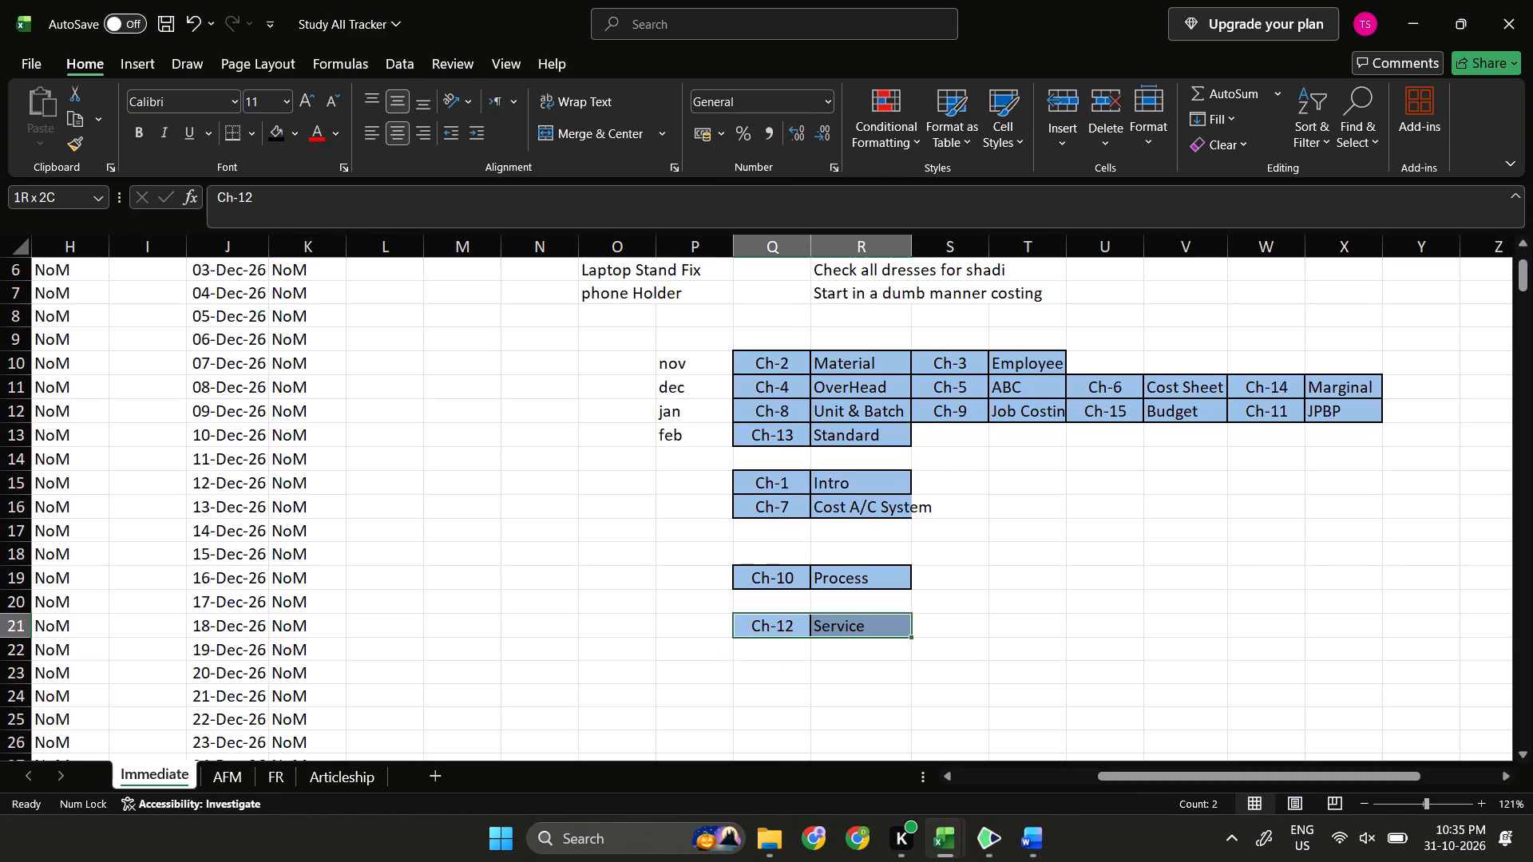
{"action": "key", "text": "ctrl+x"}
{"action": "key", "text": "ctrl+Up"}
{"action": "key", "text": "Up"}
{"action": "key", "text": "Up"}
{"action": "key", "text": "Up"}
{"action": "key", "text": "Up"}
{"action": "key", "text": "Up"}
{"action": "key", "text": "Up"}
{"action": "key", "text": "Right"}
{"action": "key", "text": "Up"}
{"action": "key", "text": "Right"}
{"action": "key", "text": "Return"}
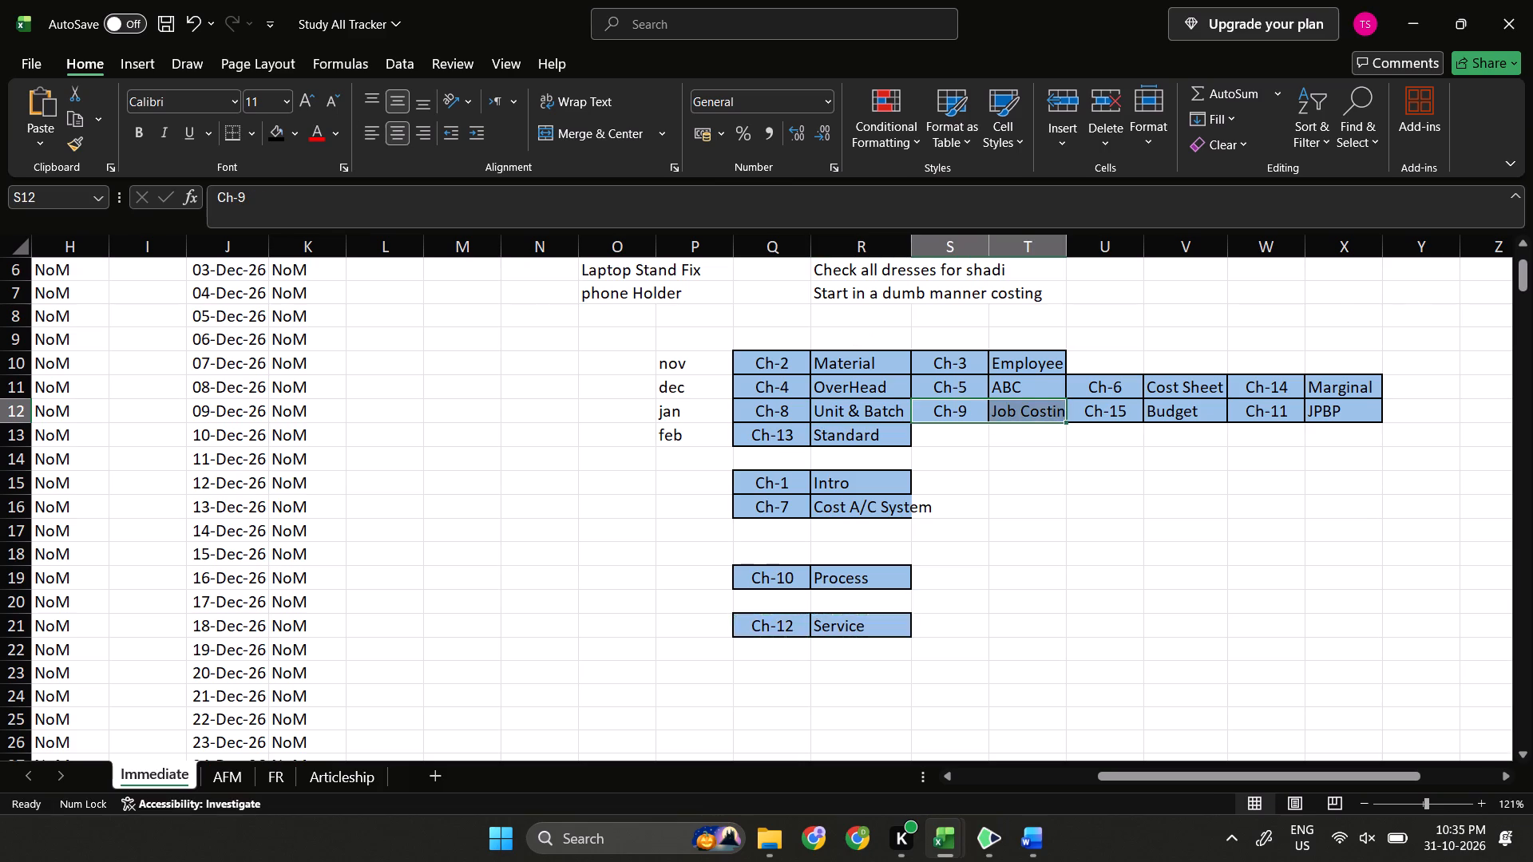
{"action": "key", "text": "ctrl+z"}
{"action": "key", "text": "ctrl+Down"}
{"action": "key", "text": "Up"}
{"action": "key", "text": "ctrl+Up"}
{"action": "key", "text": "Down"}
{"action": "key", "text": "Return"}
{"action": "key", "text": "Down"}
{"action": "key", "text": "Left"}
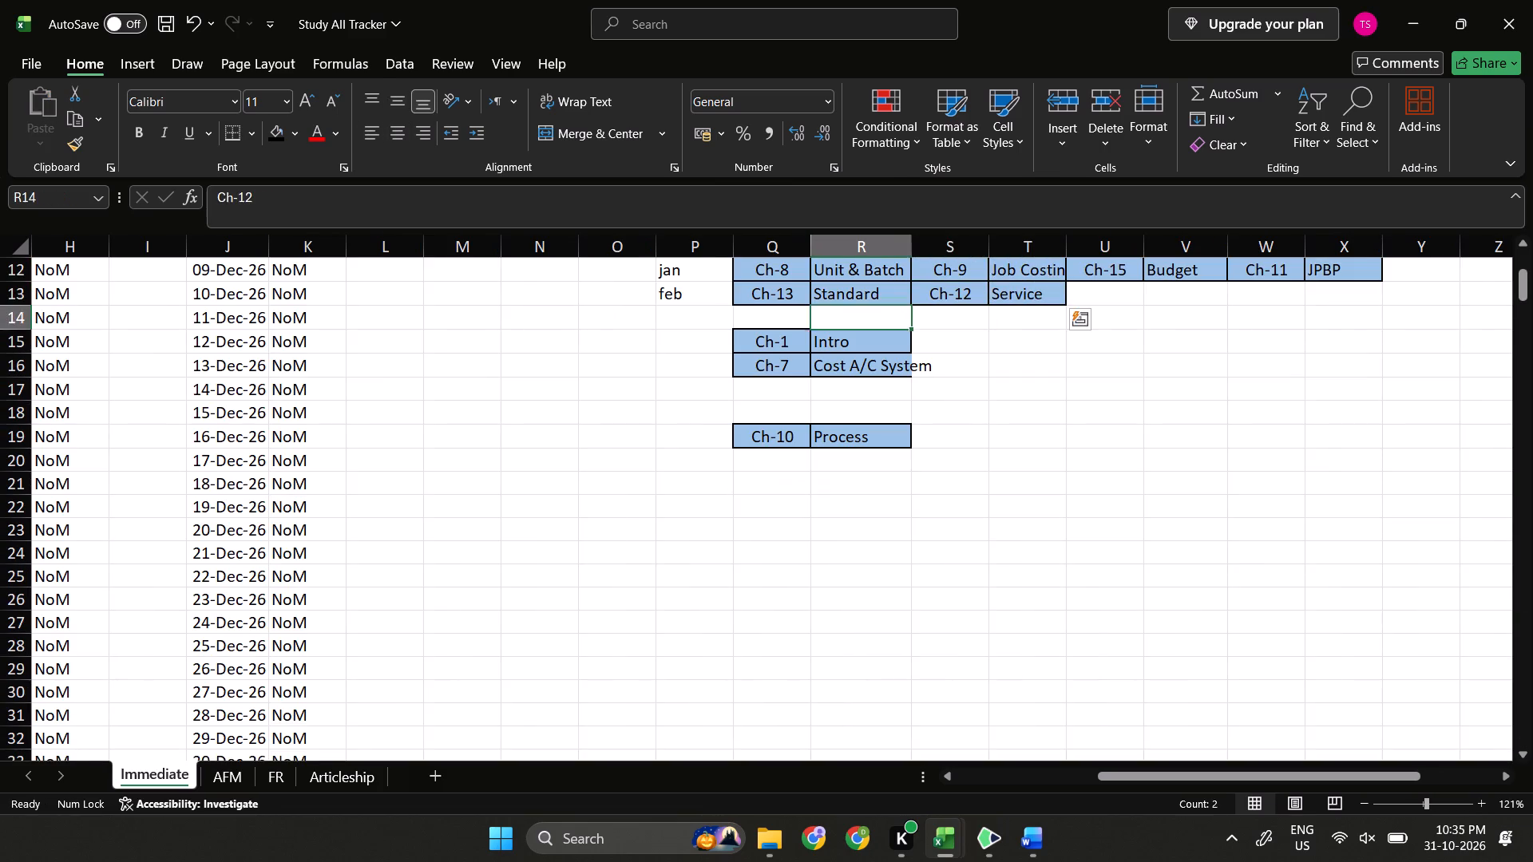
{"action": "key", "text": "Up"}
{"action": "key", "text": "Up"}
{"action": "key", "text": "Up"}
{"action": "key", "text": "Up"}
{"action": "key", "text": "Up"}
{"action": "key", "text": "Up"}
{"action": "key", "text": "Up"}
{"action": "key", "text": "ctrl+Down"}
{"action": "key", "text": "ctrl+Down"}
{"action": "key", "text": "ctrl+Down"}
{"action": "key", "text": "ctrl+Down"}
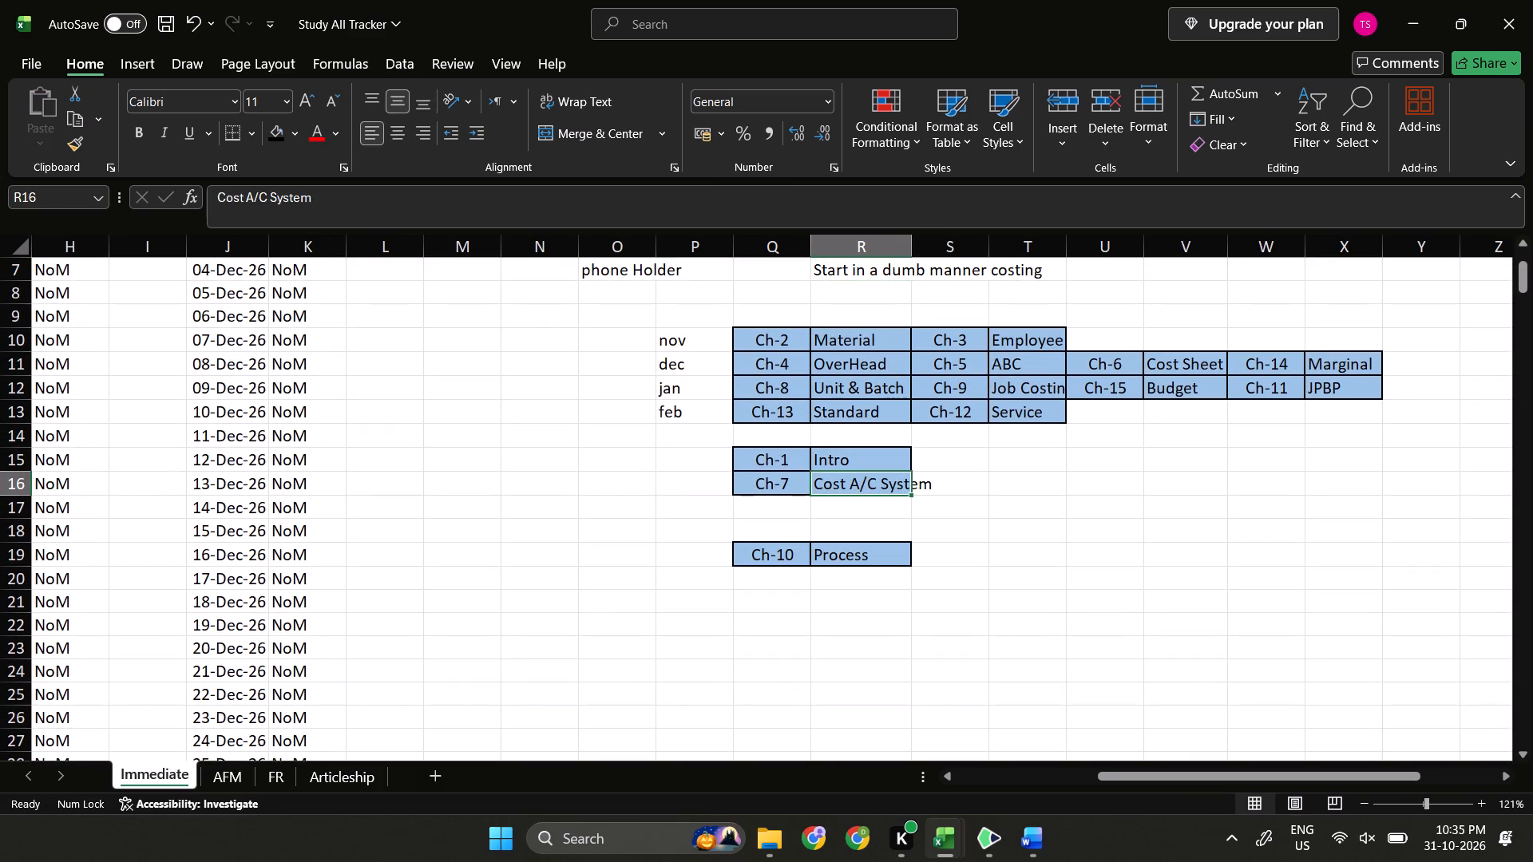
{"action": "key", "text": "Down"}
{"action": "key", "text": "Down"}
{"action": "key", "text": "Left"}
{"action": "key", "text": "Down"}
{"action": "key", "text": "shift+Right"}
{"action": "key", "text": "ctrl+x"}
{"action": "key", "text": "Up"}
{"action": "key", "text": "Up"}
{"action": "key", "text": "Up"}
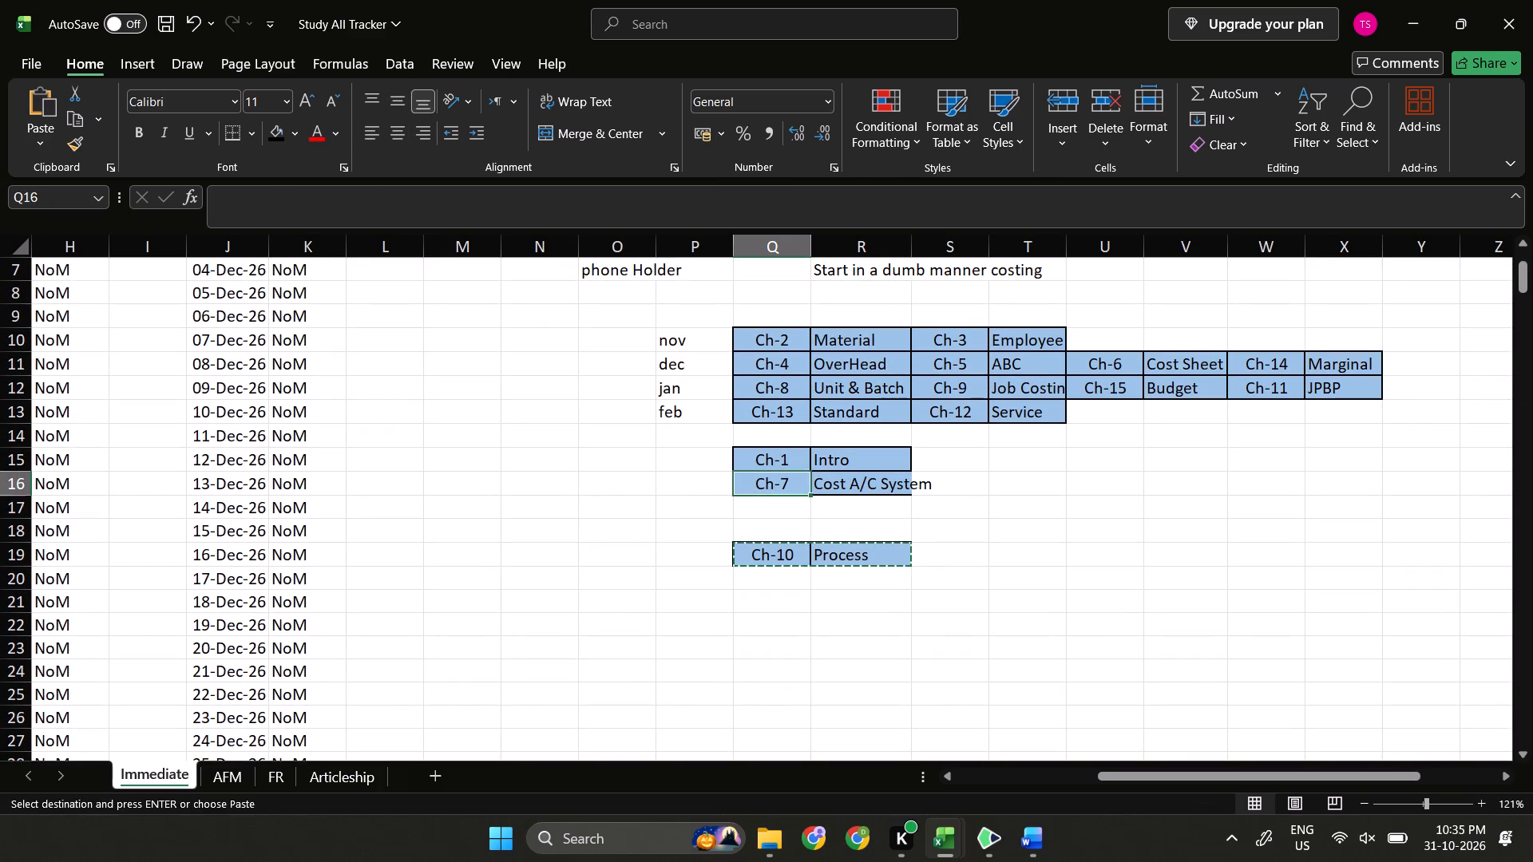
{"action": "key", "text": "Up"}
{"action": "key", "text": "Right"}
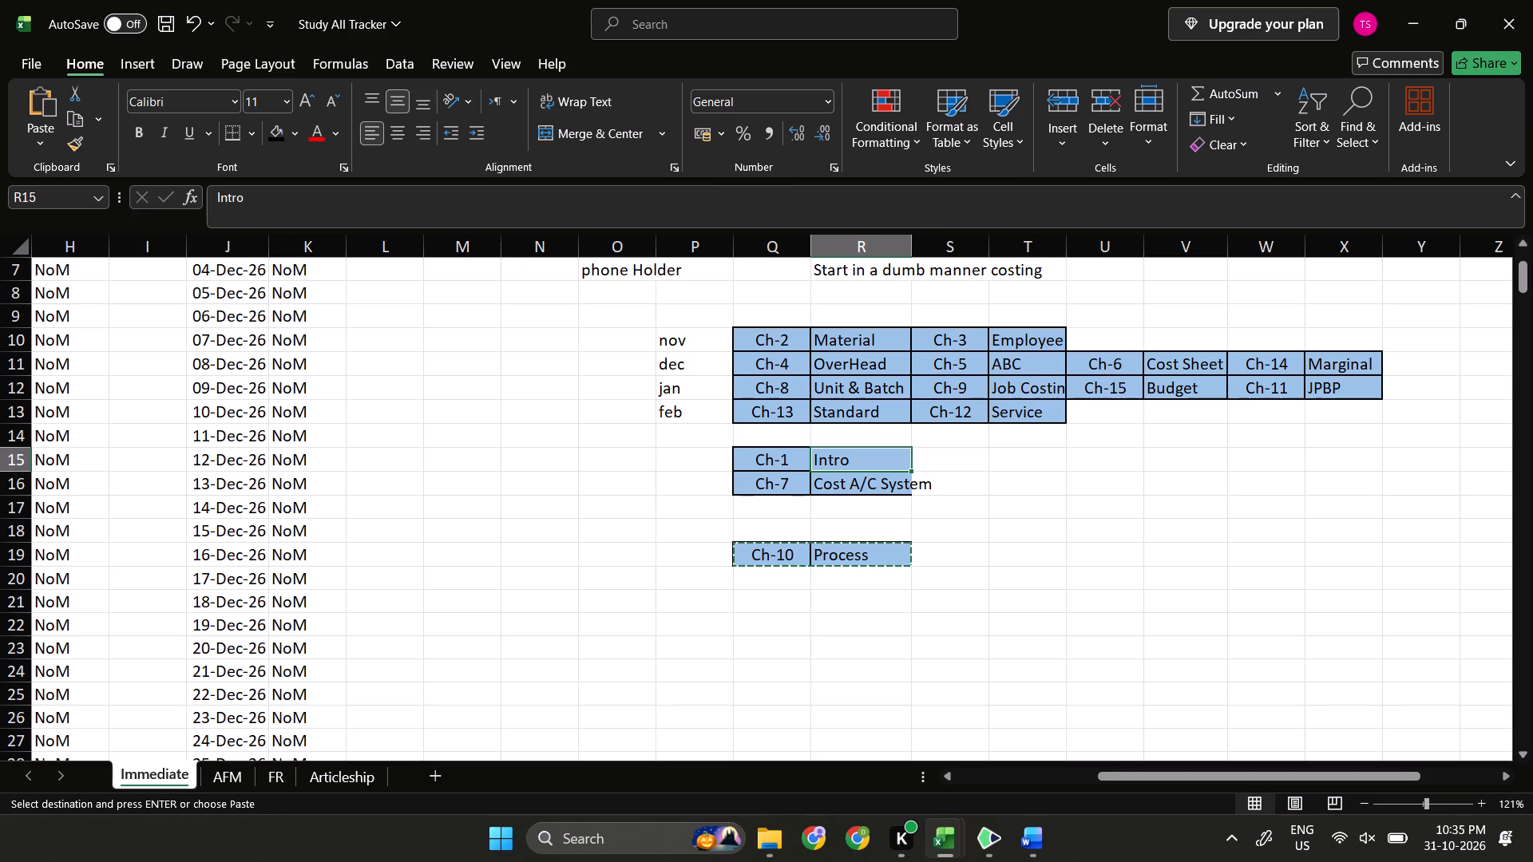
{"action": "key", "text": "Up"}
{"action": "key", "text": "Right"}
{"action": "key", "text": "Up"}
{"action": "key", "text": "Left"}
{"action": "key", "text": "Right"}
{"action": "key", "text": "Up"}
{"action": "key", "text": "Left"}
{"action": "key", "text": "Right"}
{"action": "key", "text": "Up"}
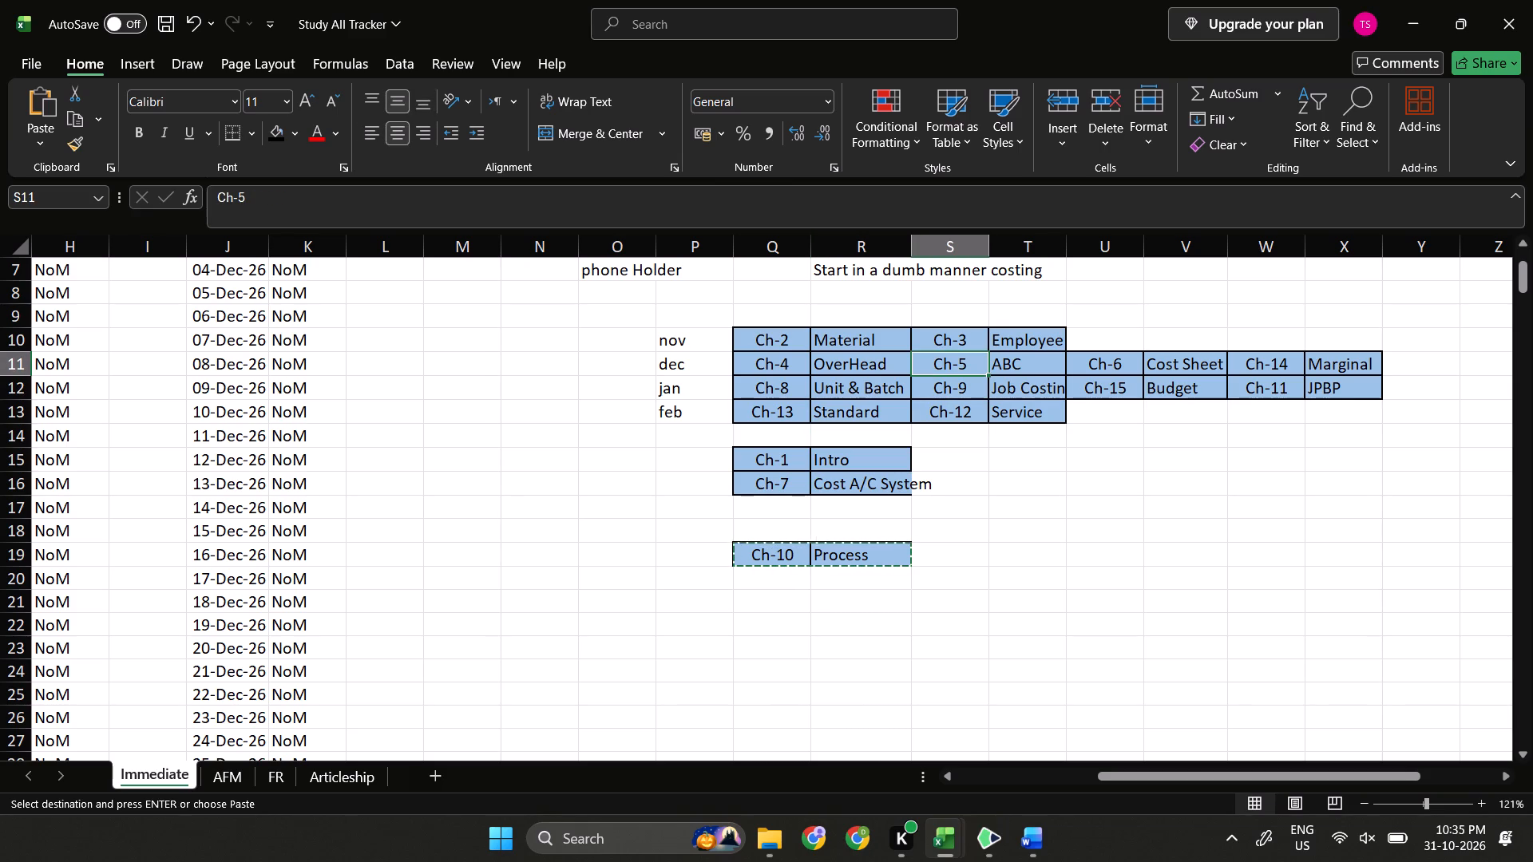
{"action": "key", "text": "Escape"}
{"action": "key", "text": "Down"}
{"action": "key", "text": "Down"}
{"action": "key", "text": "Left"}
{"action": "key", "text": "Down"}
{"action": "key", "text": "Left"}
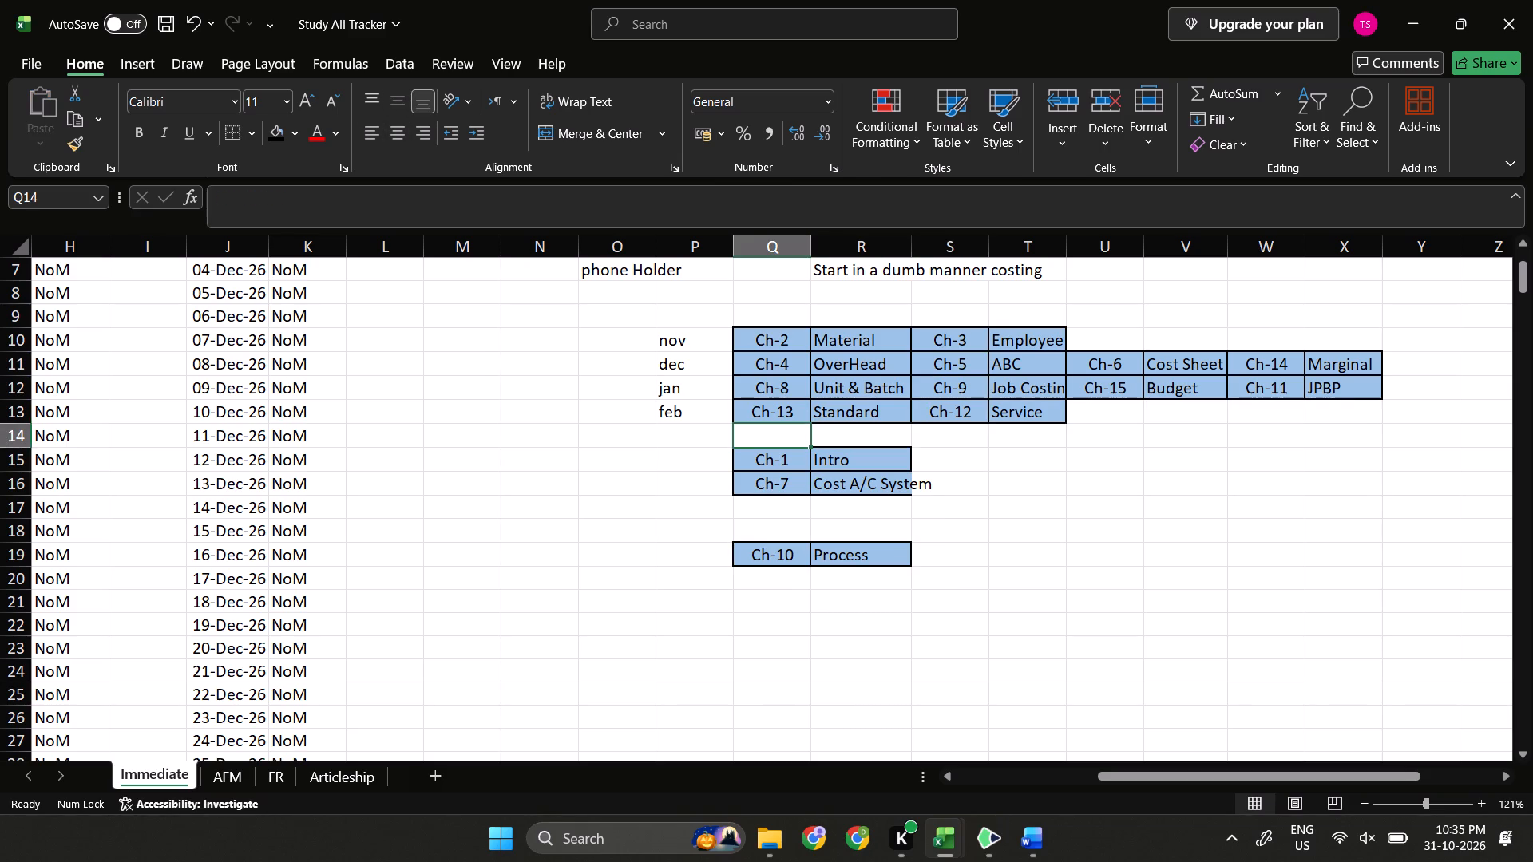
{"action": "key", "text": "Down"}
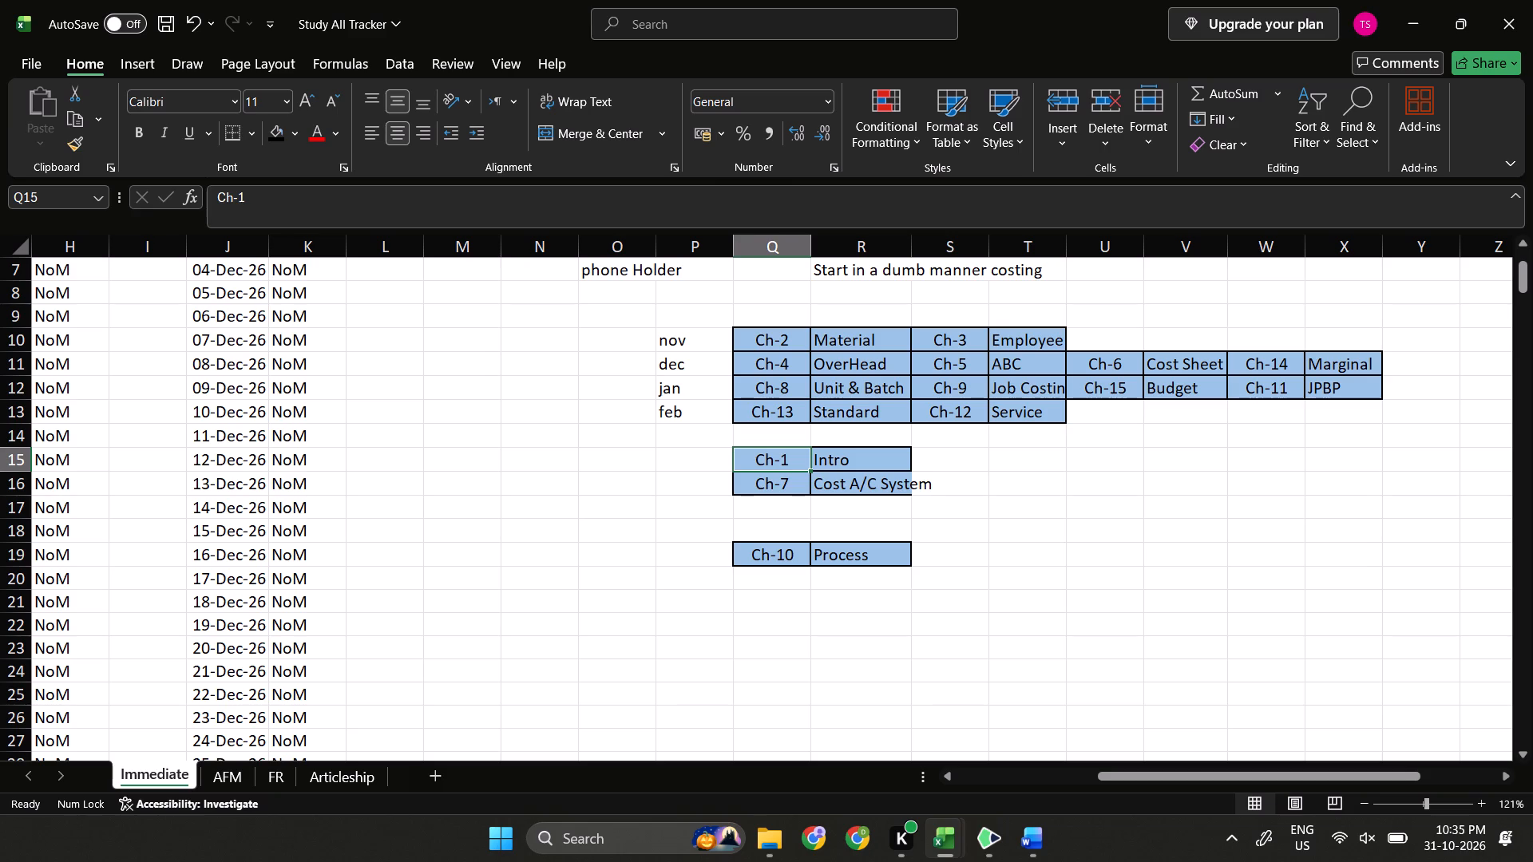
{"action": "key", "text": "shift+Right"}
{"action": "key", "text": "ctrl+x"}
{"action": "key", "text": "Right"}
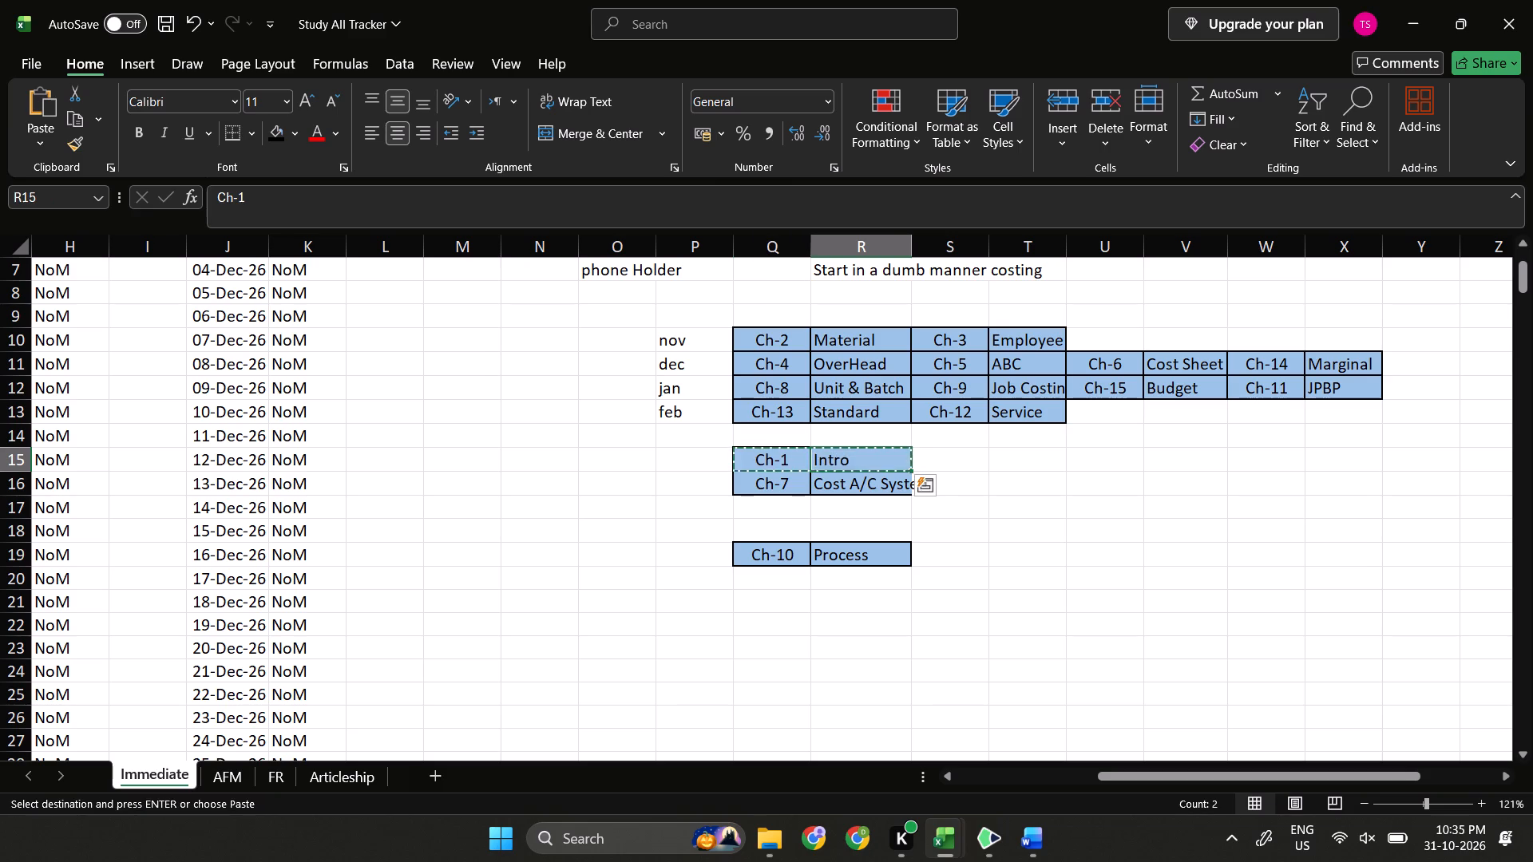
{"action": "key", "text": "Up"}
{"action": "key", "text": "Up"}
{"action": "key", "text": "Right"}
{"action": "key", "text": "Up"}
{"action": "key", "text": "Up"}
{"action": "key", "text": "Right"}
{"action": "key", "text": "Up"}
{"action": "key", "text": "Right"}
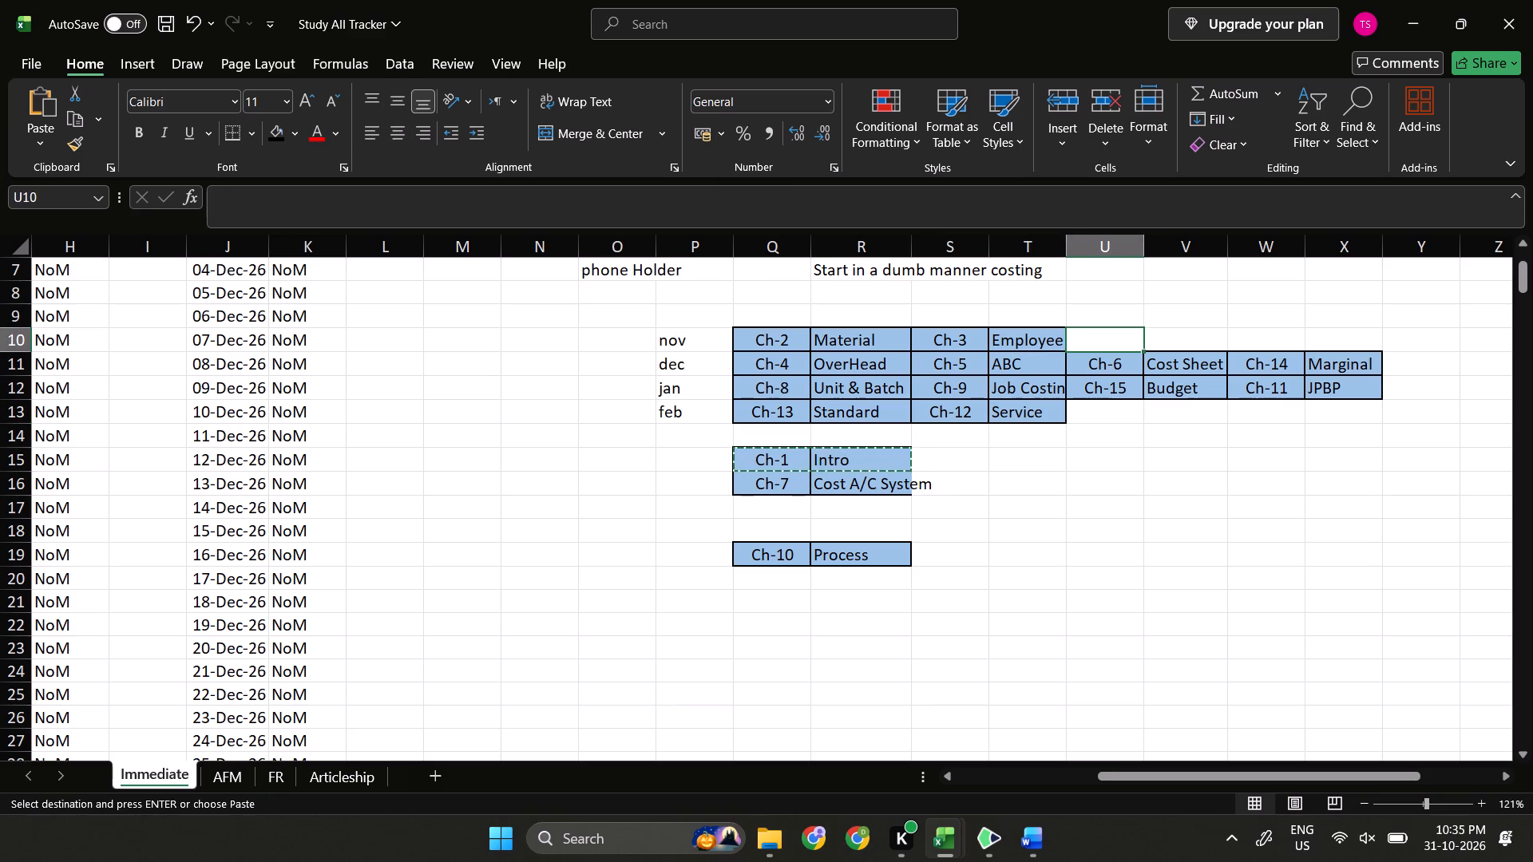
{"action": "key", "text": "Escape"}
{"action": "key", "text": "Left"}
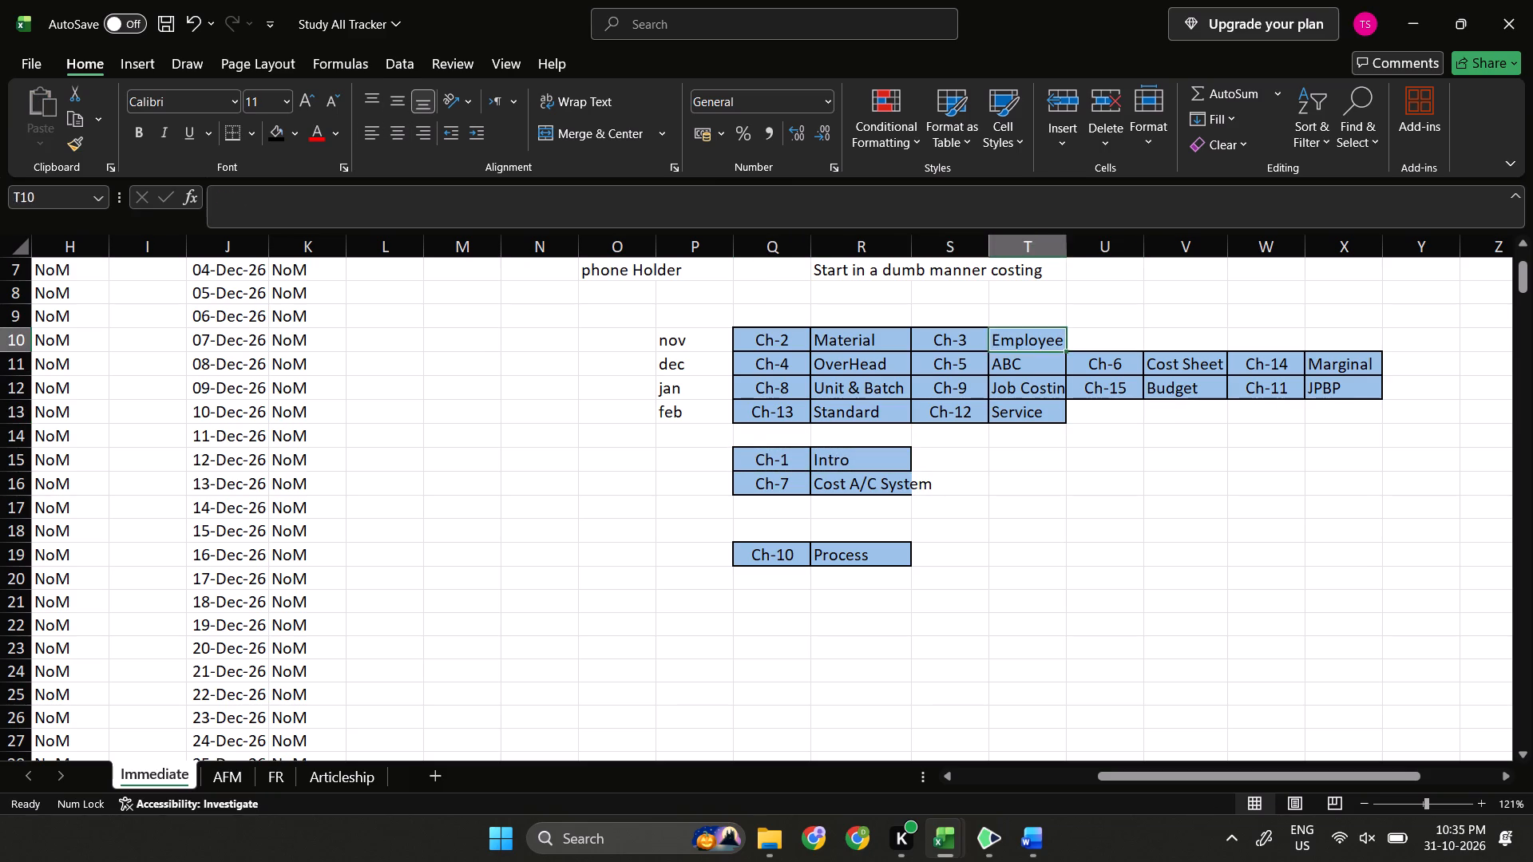
Move the whole chapter block Q10:X19 down five rows so that it starts at Q15, leaving the month labels in place.
{"action": "key", "text": "Down"}
{"action": "key", "text": "Left"}
{"action": "key", "text": "Left"}
{"action": "key", "text": "Left"}
{"action": "key", "text": "shift+Up"}
{"action": "key", "text": "shift+Right"}
{"action": "key", "text": "Up"}
{"action": "key", "text": "shift+Right"}
{"action": "key", "text": "shift+Down"}
{"action": "key", "text": "shift+Right"}
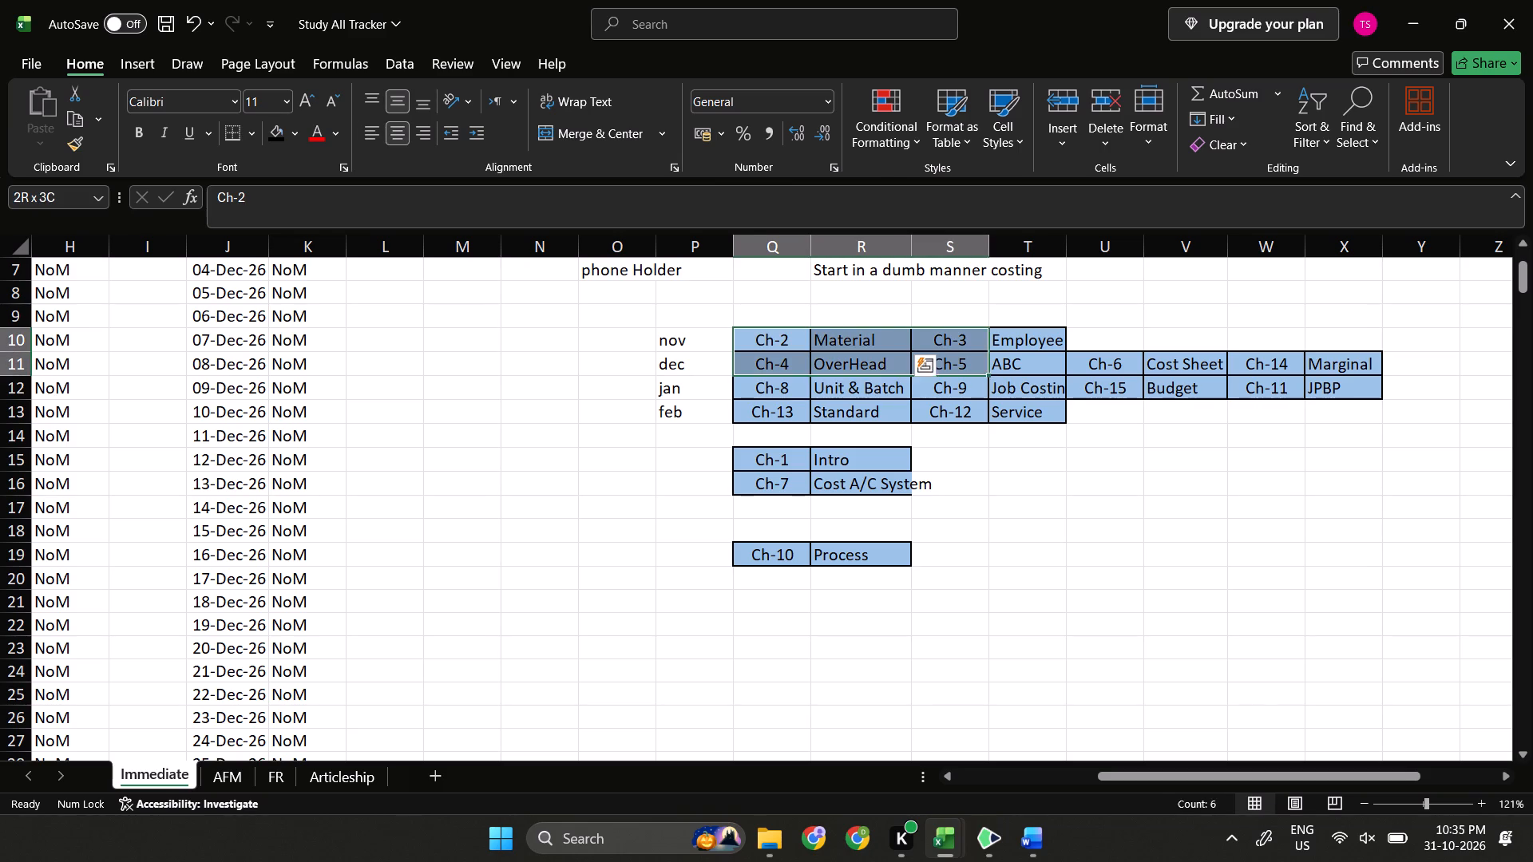
{"action": "key", "text": "shift+Down"}
{"action": "key", "text": "shift+Right"}
{"action": "key", "text": "shift+Right"}
{"action": "key", "text": "shift+Down"}
{"action": "key", "text": "shift+Down"}
{"action": "key", "text": "shift+Right"}
{"action": "key", "text": "shift+Down"}
{"action": "key", "text": "shift+Down"}
{"action": "key", "text": "shift+Right"}
{"action": "key", "text": "shift+Down"}
{"action": "key", "text": "shift+Down"}
{"action": "key", "text": "shift+Down"}
{"action": "key", "text": "shift+Right"}
{"action": "key", "text": "ctrl+x"}
{"action": "key", "text": "Down"}
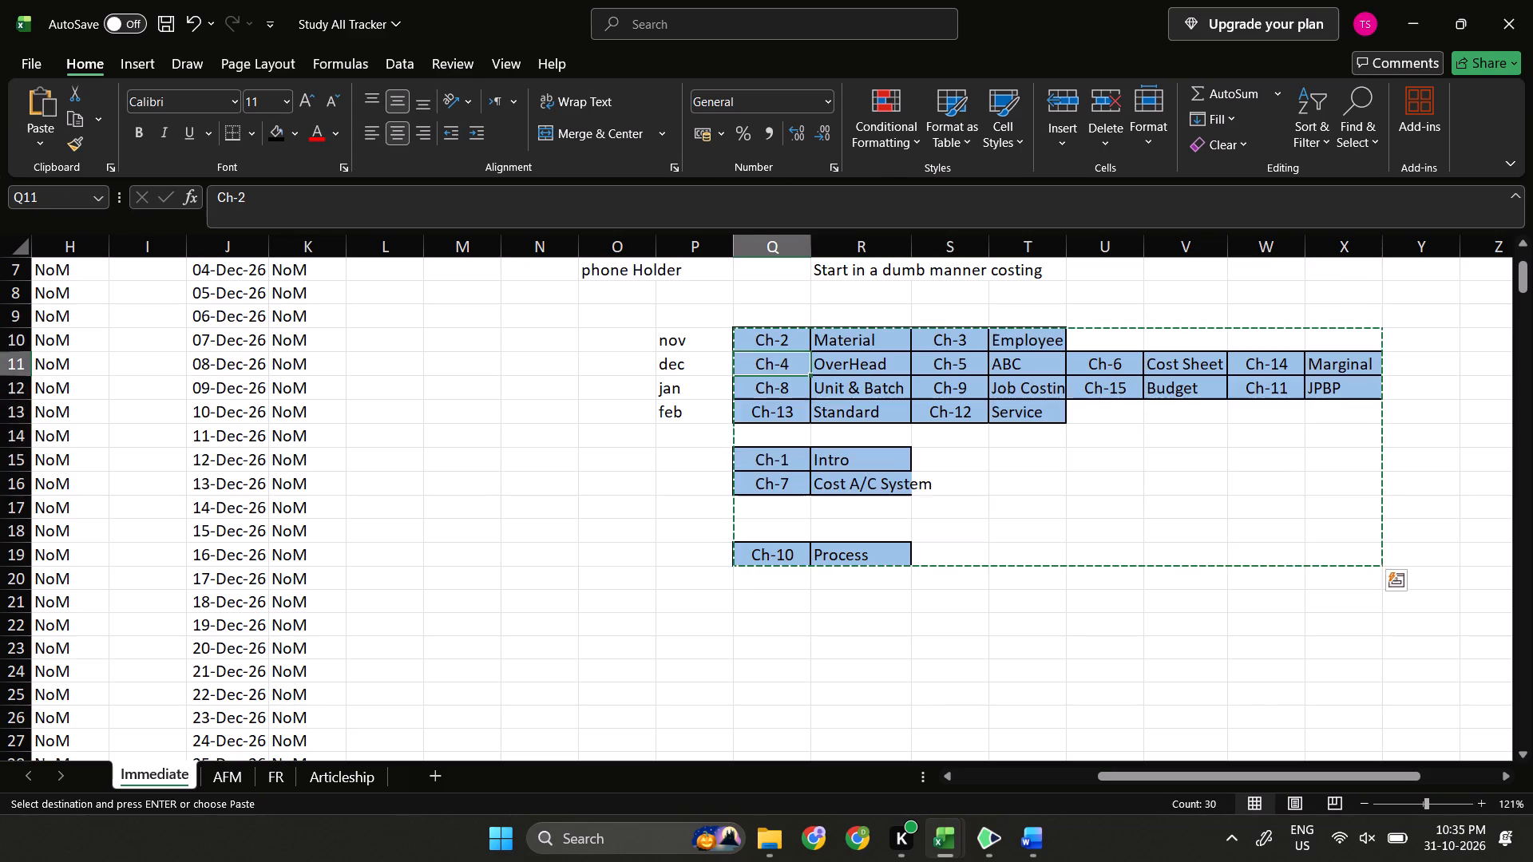
{"action": "key", "text": "Down"}
{"action": "key", "text": "Down"}
{"action": "key", "text": "Down"}
{"action": "key", "text": "Down"}
{"action": "key", "text": "Return"}
Move the Ch-2 Material and Ch-3 Employee entries from Q15:T15 to Q10 in the nov row.
{"action": "key", "text": "Up"}
{"action": "key", "text": "Down"}
{"action": "key", "text": "Down"}
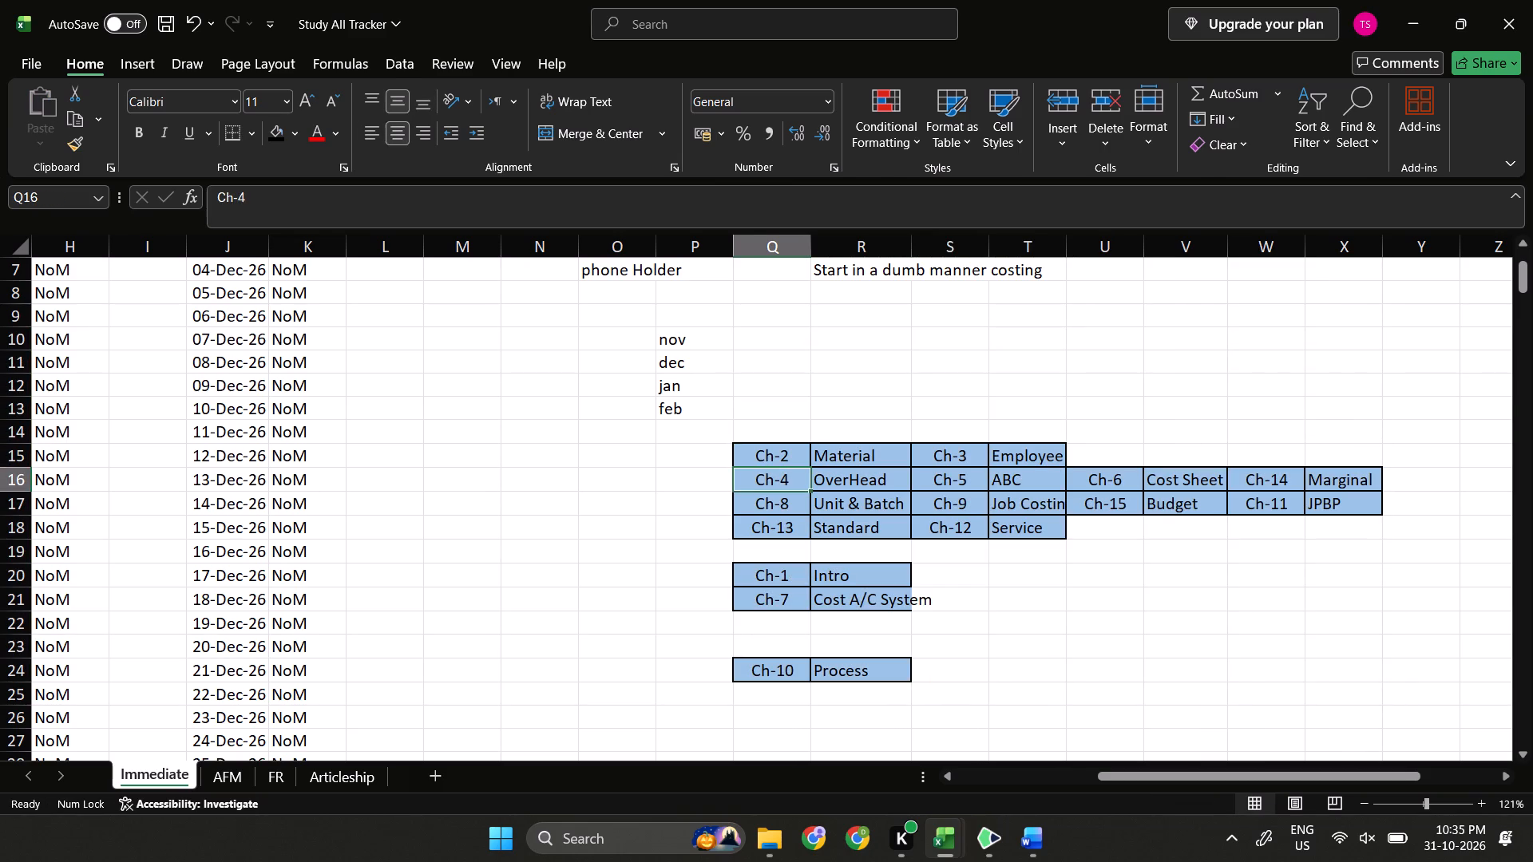
{"action": "key", "text": "Down"}
{"action": "key", "text": "Down"}
{"action": "key", "text": "Up"}
{"action": "key", "text": "Up"}
{"action": "key", "text": "Up"}
{"action": "key", "text": "shift+Right"}
{"action": "key", "text": "shift+Right"}
{"action": "key", "text": "shift+Right"}
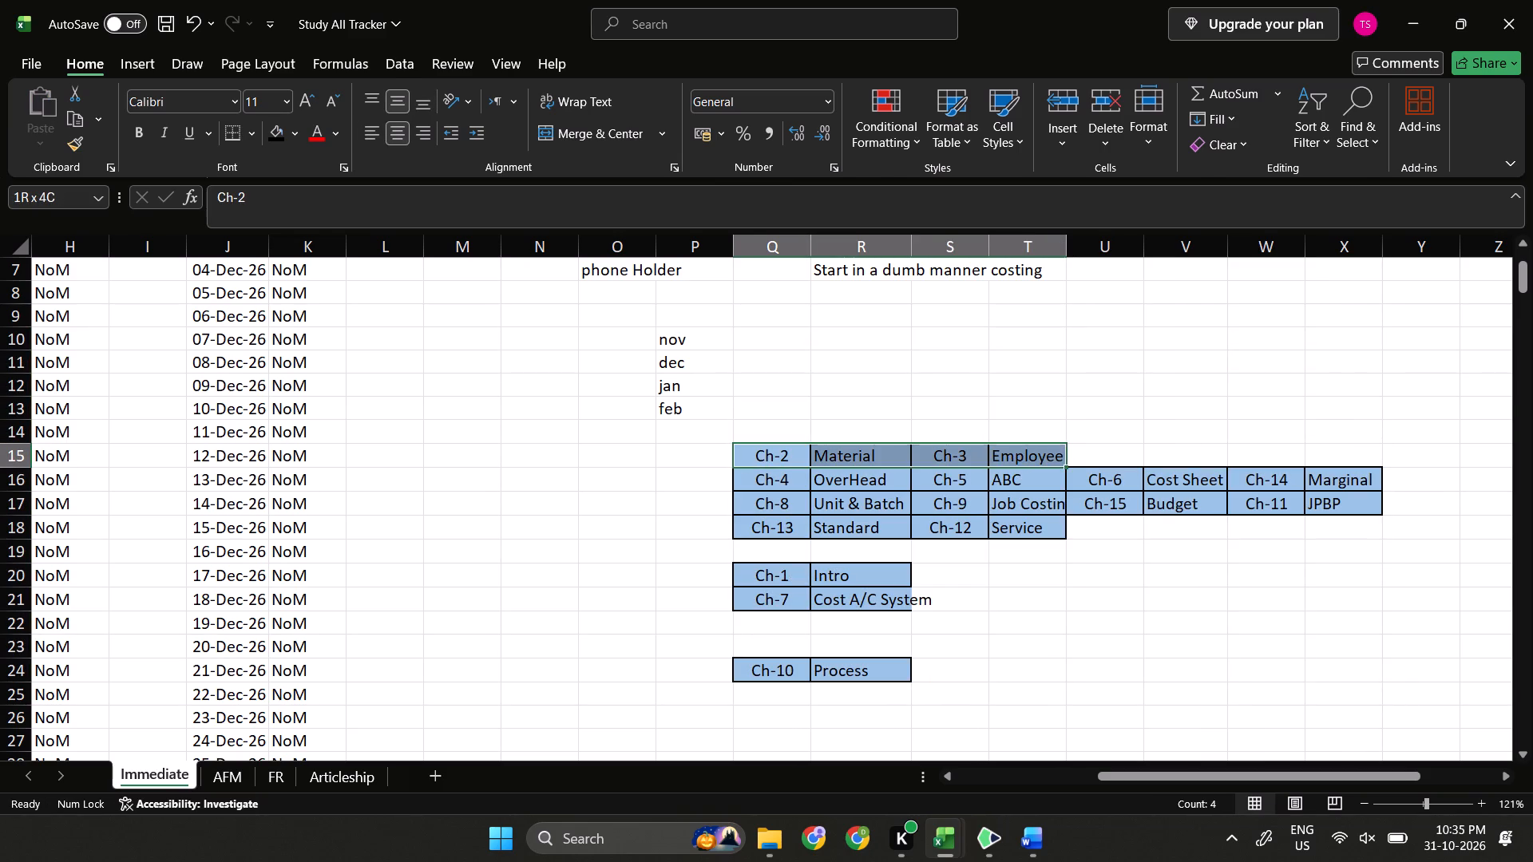
{"action": "key", "text": "ctrl+x"}
{"action": "key", "text": "Up"}
{"action": "key", "text": "Up"}
{"action": "key", "text": "Up"}
{"action": "key", "text": "Up"}
{"action": "key", "text": "Up"}
{"action": "key", "text": "Return"}
Move the Ch-1 Intro entry from Q20:R20 to Q11, as the first chapter in the dec row.
{"action": "key", "text": "Down"}
{"action": "key", "text": "Down"}
{"action": "key", "text": "Down"}
{"action": "key", "text": "Down"}
{"action": "key", "text": "Down"}
{"action": "key", "text": "Down"}
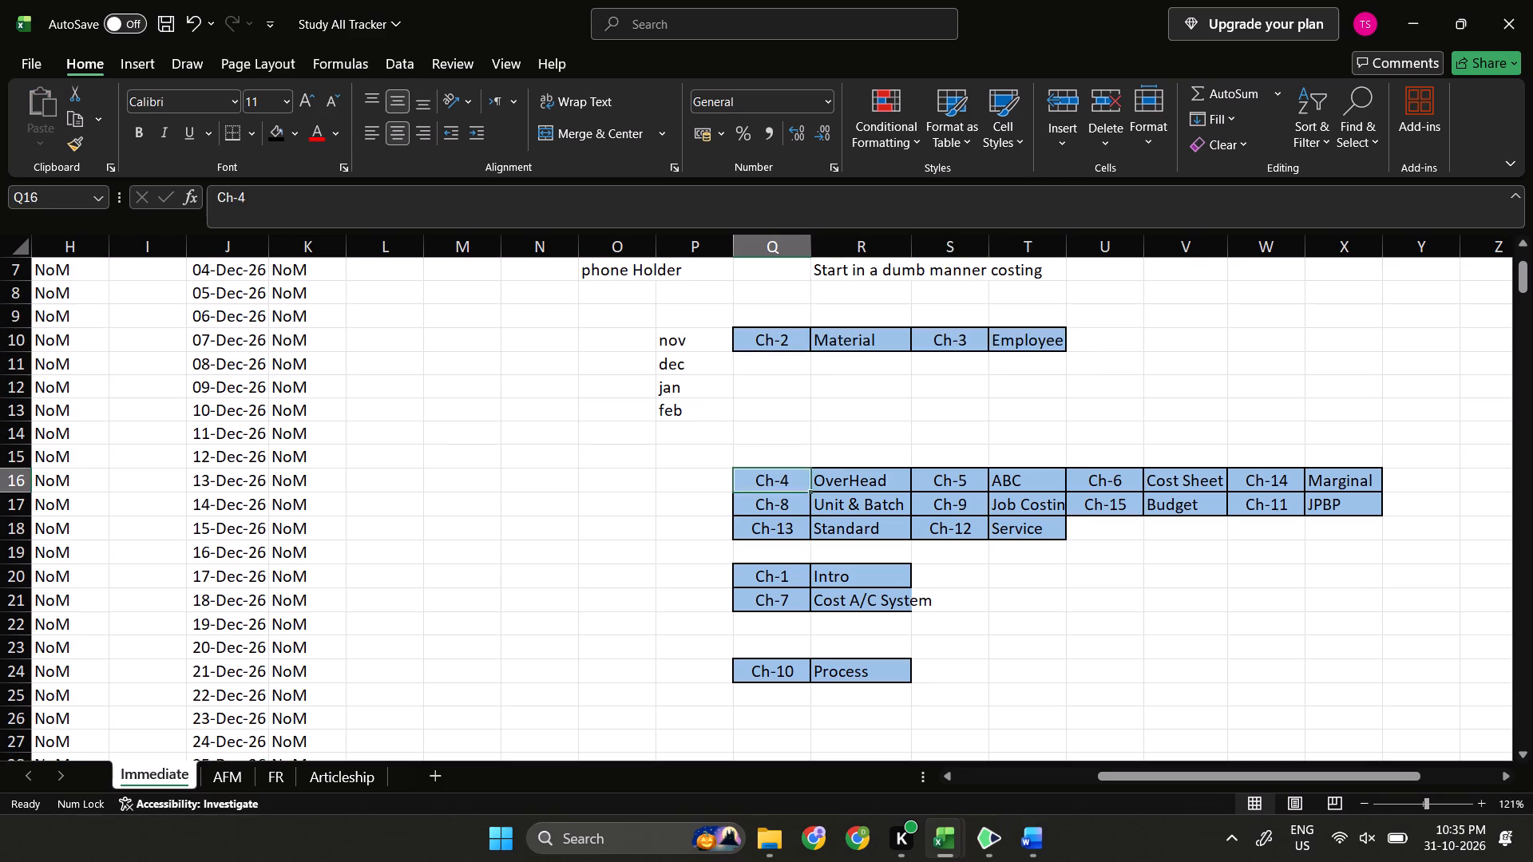
{"action": "key", "text": "Down"}
{"action": "key", "text": "Down"}
{"action": "key", "text": "Down"}
{"action": "key", "text": "Down"}
{"action": "key", "text": "shift+Right"}
{"action": "key", "text": "ctrl+x"}
{"action": "key", "text": "ctrl+Up"}
{"action": "key", "text": "Up"}
{"action": "key", "text": "Up"}
{"action": "key", "text": "Up"}
{"action": "key", "text": "Up"}
{"action": "key", "text": "Up"}
{"action": "key", "text": "Up"}
{"action": "key", "text": "Up"}
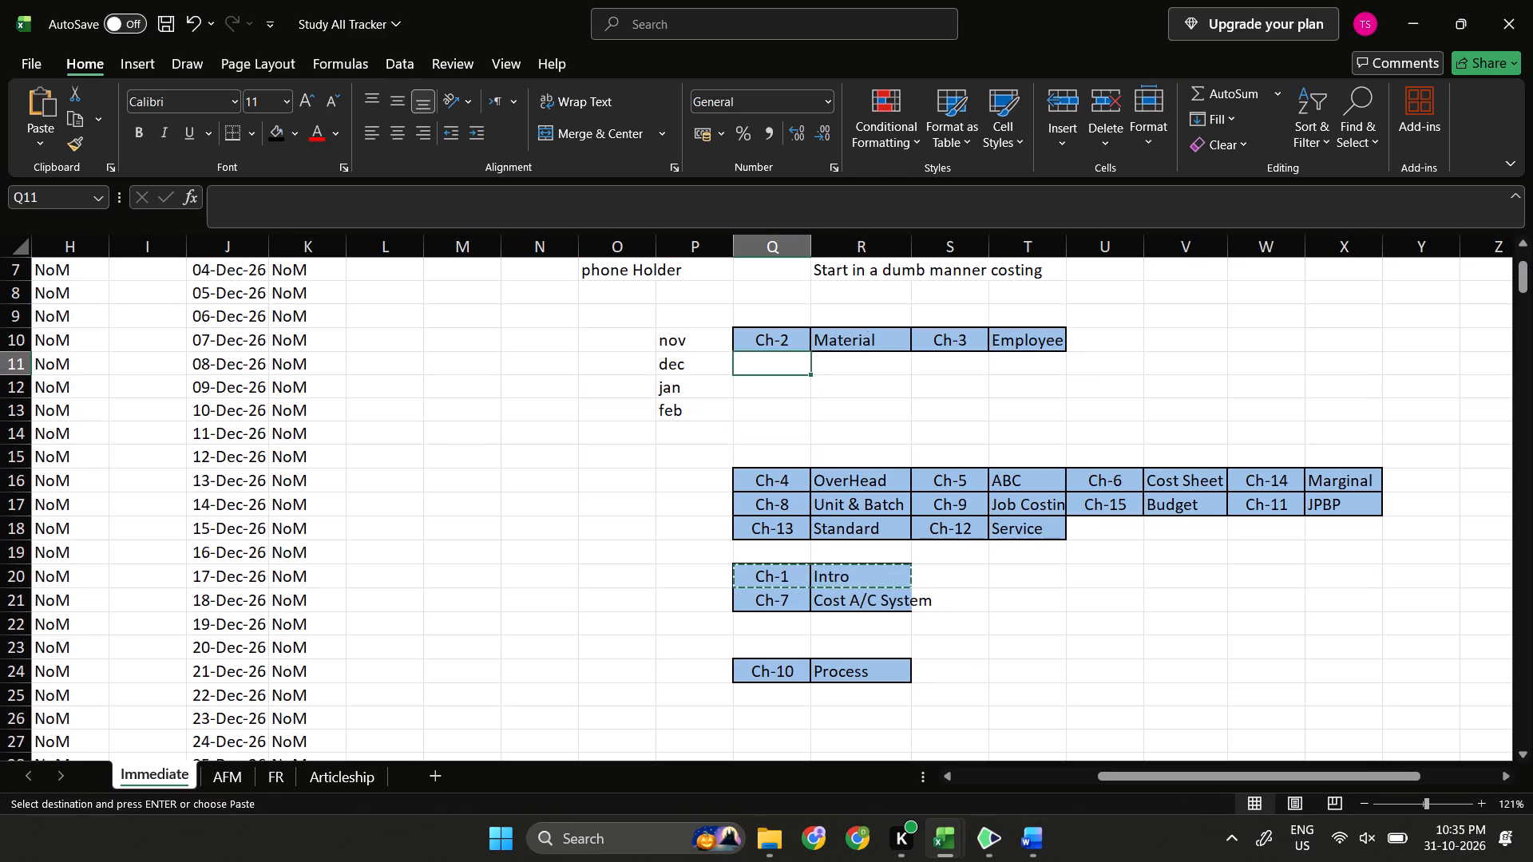
{"action": "key", "text": "Return"}
Move the Ch-4 OverHead, Ch-5 ABC and Ch-6 Cost Sheet entries from Q16:V16 to S11, after Intro in the dec row.
{"action": "key", "text": "Down"}
{"action": "key", "text": "Down"}
{"action": "key", "text": "Down"}
{"action": "key", "text": "Down"}
{"action": "key", "text": "Down"}
{"action": "key", "text": "shift+Right"}
{"action": "key", "text": "shift+Right"}
{"action": "key", "text": "shift+Right"}
{"action": "key", "text": "shift+Right"}
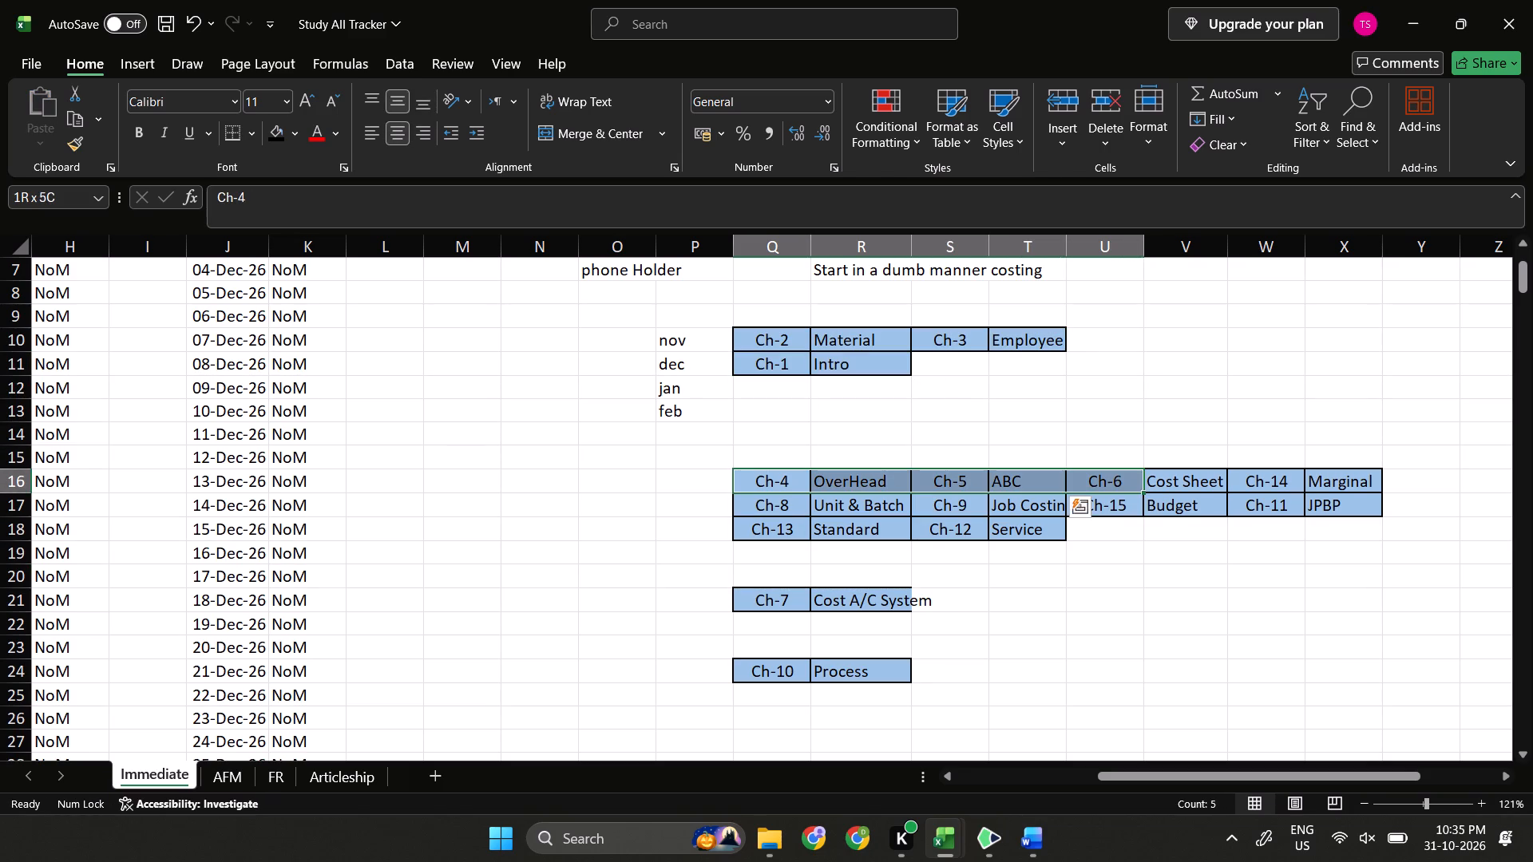
{"action": "key", "text": "shift+Right"}
{"action": "key", "text": "shift+Right"}
{"action": "key", "text": "shift+Left"}
{"action": "key", "text": "ctrl+x"}
{"action": "key", "text": "Up"}
{"action": "key", "text": "Right"}
{"action": "key", "text": "Right"}
{"action": "key", "text": "Up"}
{"action": "key", "text": "Right"}
{"action": "key", "text": "Up"}
{"action": "key", "text": "Up"}
{"action": "key", "text": "Left"}
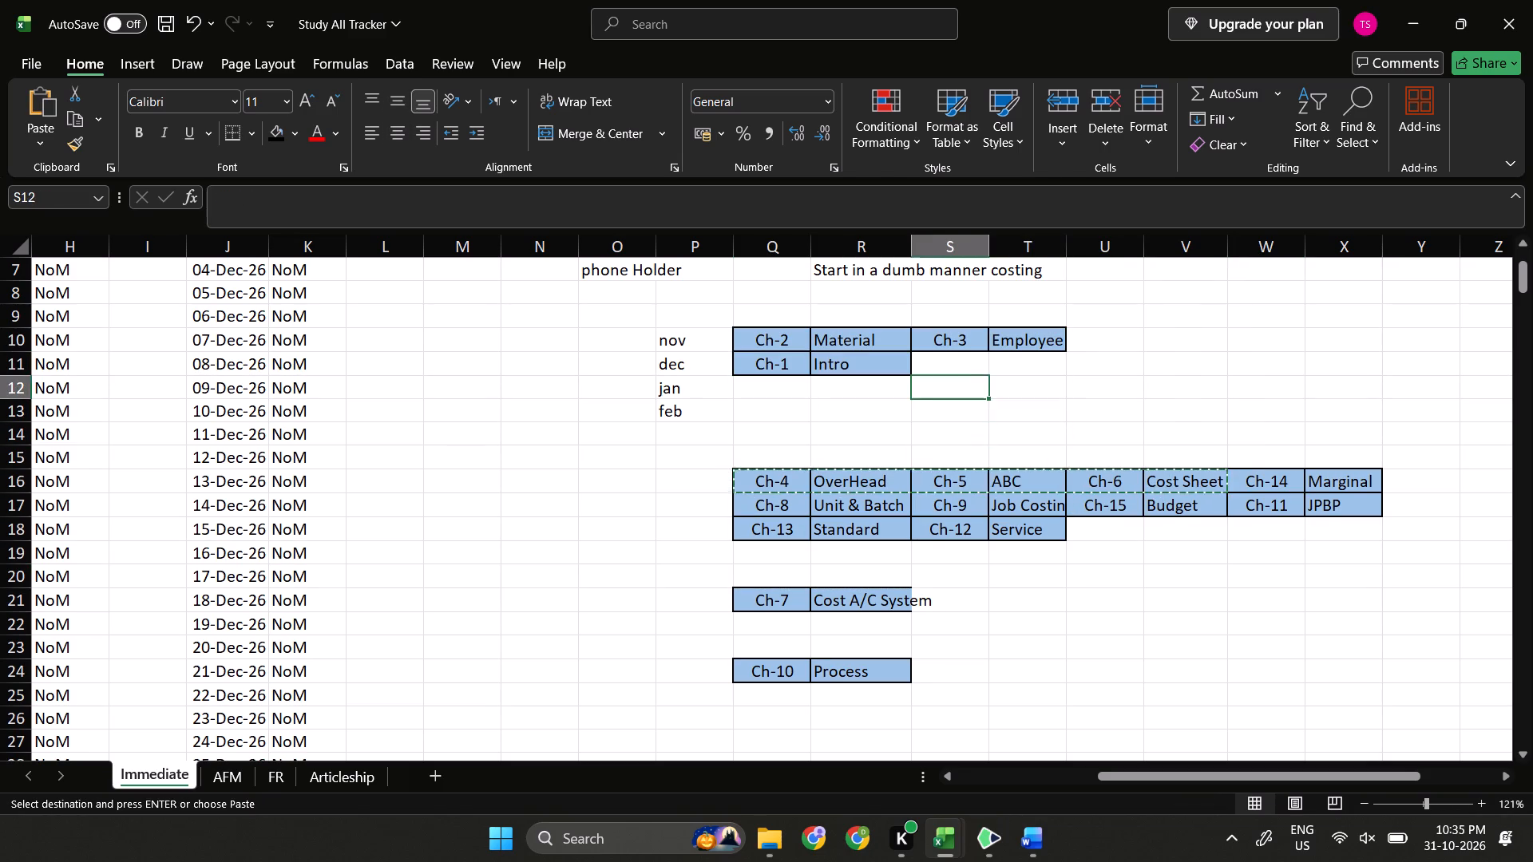
{"action": "key", "text": "Up"}
{"action": "key", "text": "Return"}
Move the Ch-14 Marginal entry from W16:X16 to Y11, after Cost Sheet in the dec row.
{"action": "key", "text": "Down"}
{"action": "key", "text": "Down"}
{"action": "key", "text": "Right"}
{"action": "key", "text": "Down"}
{"action": "key", "text": "Right"}
{"action": "key", "text": "Down"}
{"action": "key", "text": "Right"}
{"action": "key", "text": "Right"}
{"action": "key", "text": "Down"}
{"action": "key", "text": "shift+Right"}
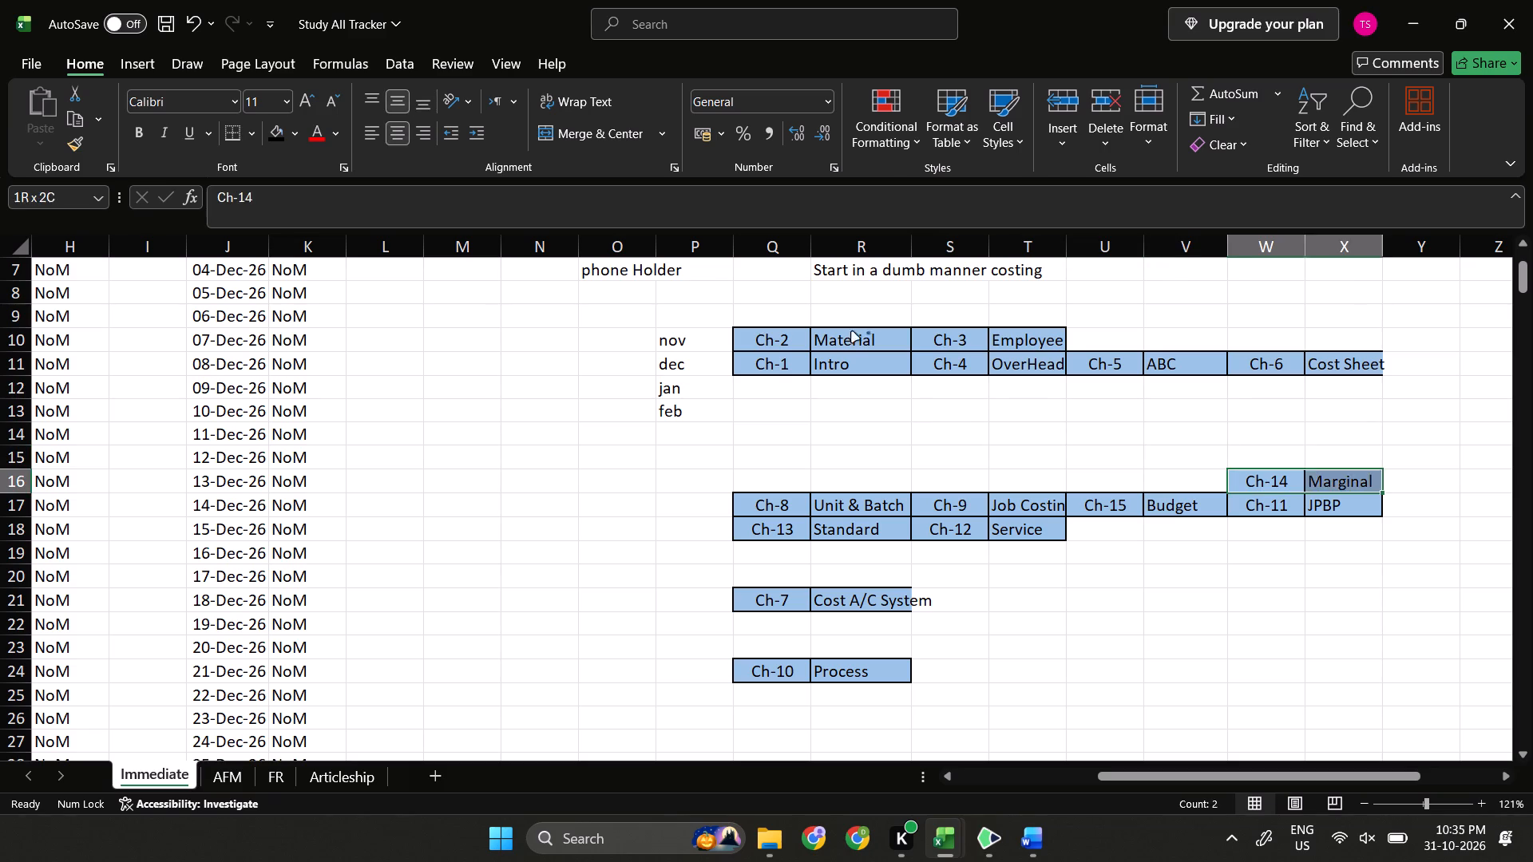
{"action": "key", "text": "ctrl+x"}
{"action": "key", "text": "ctrl+Up"}
{"action": "key", "text": "ctrl+Up"}
{"action": "key", "text": "Right"}
{"action": "key", "text": "Up"}
{"action": "key", "text": "Down"}
{"action": "key", "text": "ctrl+Down"}
{"action": "key", "text": "Down"}
{"action": "key", "text": "Right"}
{"action": "key", "text": "Up"}
{"action": "key", "text": "Return"}
Review the filled nov and dec rows against the chapters still waiting below the empty jan and feb rows.
{"action": "key", "text": "Down"}
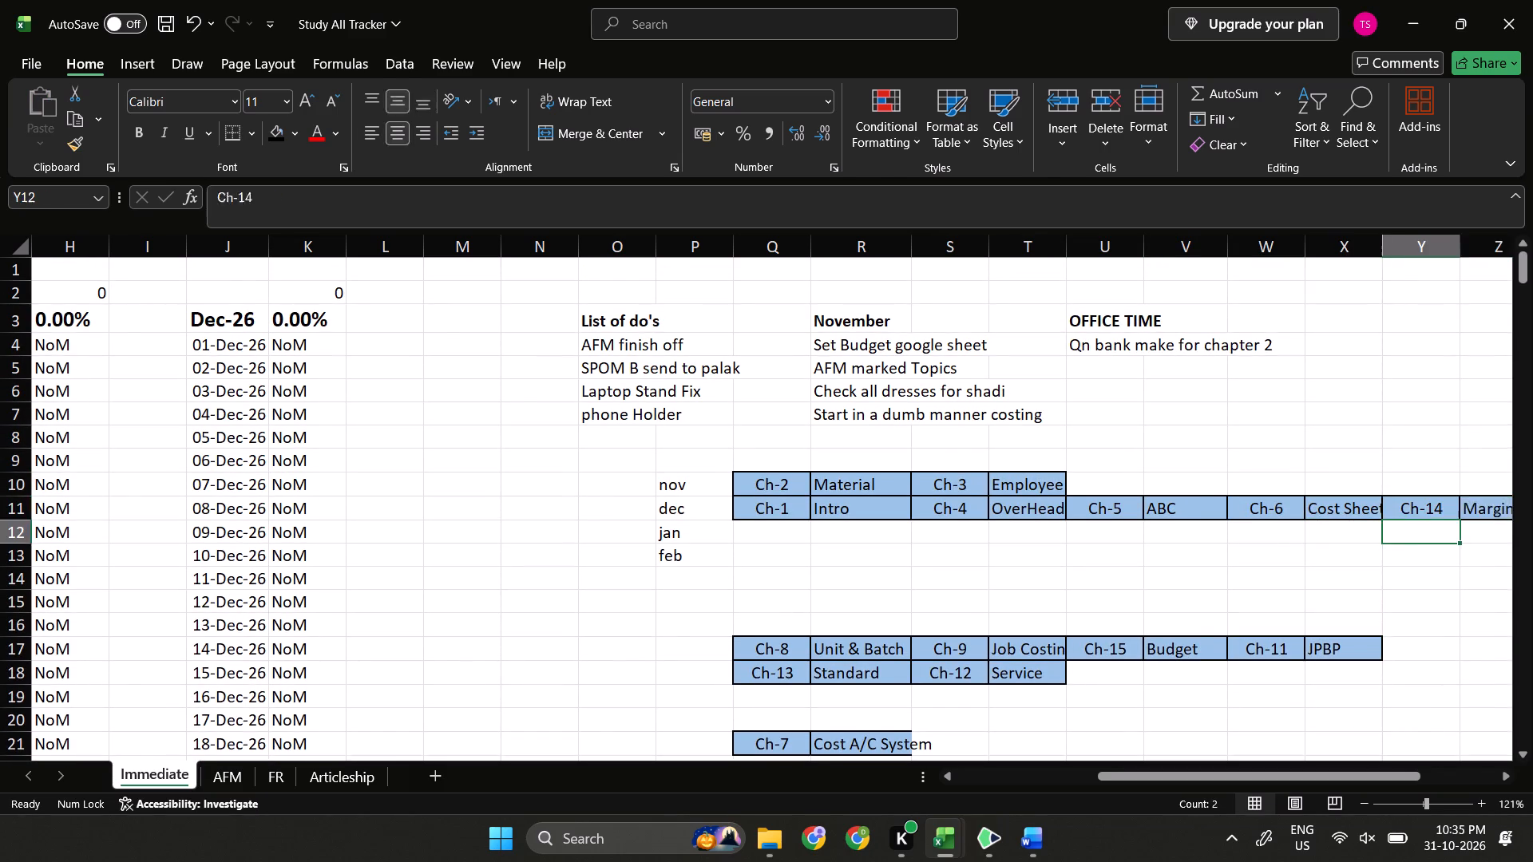
{"action": "key", "text": "Right"}
{"action": "key", "text": "Right"}
{"action": "key", "text": "Down"}
{"action": "key", "text": "Left"}
{"action": "key", "text": "Down"}
{"action": "key", "text": "Down"}
{"action": "key", "text": "Left"}
{"action": "key", "text": "Down"}
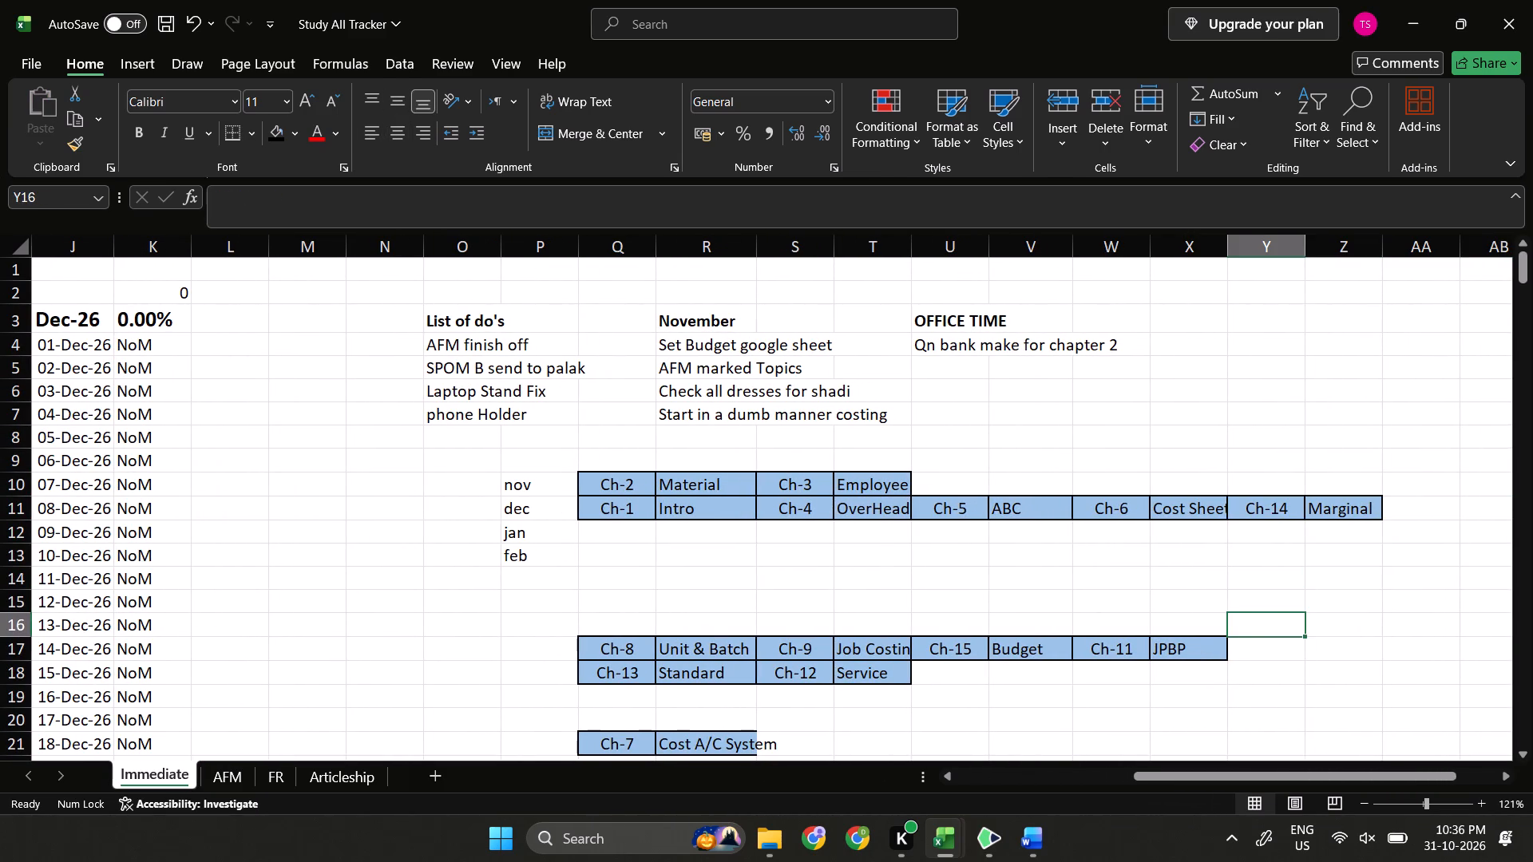
{"action": "key", "text": "Down"}
{"action": "key", "text": "Down"}
{"action": "key", "text": "Down"}
{"action": "key", "text": "Down"}
{"action": "key", "text": "Down"}
{"action": "key", "text": "Down"}
{"action": "key", "text": "Down"}
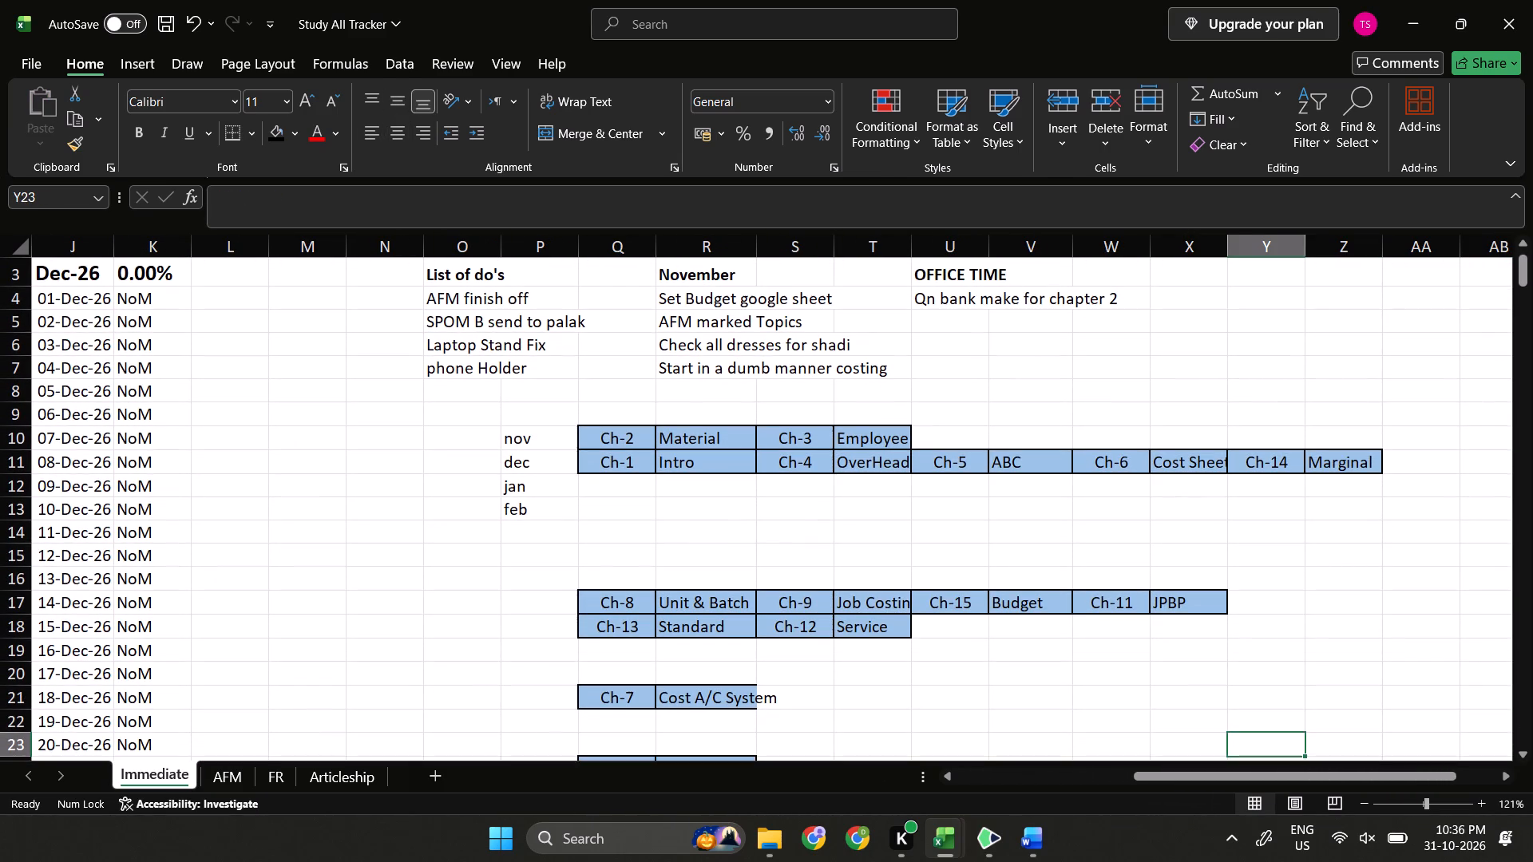
{"action": "key", "text": "Up"}
{"action": "key", "text": "Left"}
{"action": "key", "text": "Up"}
{"action": "key", "text": "Up"}
{"action": "key", "text": "Up"}
{"action": "key", "text": "Up"}
{"action": "key", "text": "Up"}
{"action": "key", "text": "Up"}
{"action": "key", "text": "Up"}
{"action": "key", "text": "Up"}
{"action": "key", "text": "Right"}
{"action": "key", "text": "Up"}
{"action": "key", "text": "Up"}
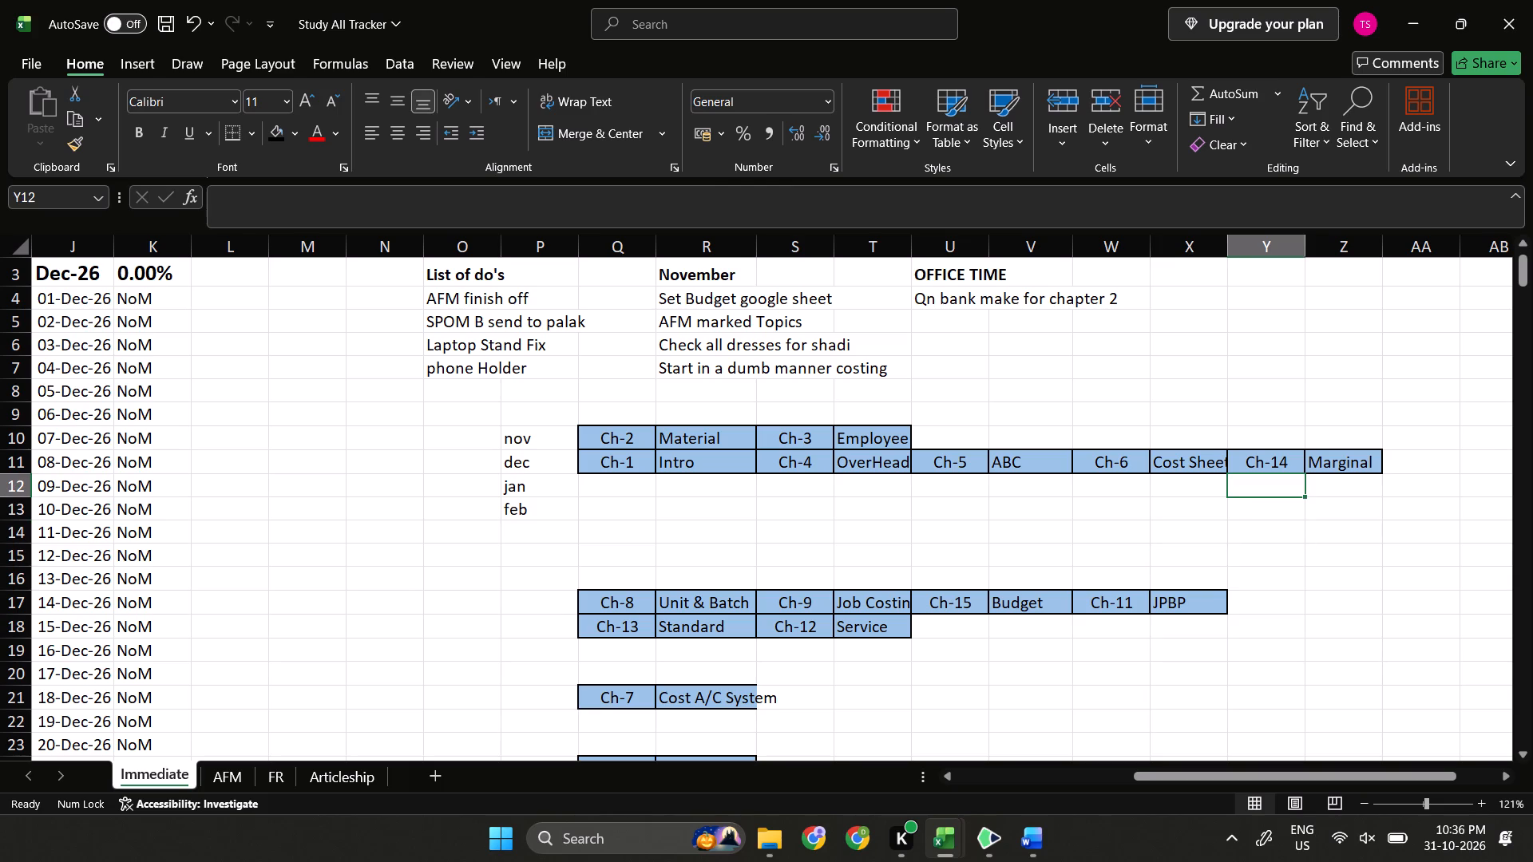
{"action": "key", "text": "Left"}
{"action": "key", "text": "Down"}
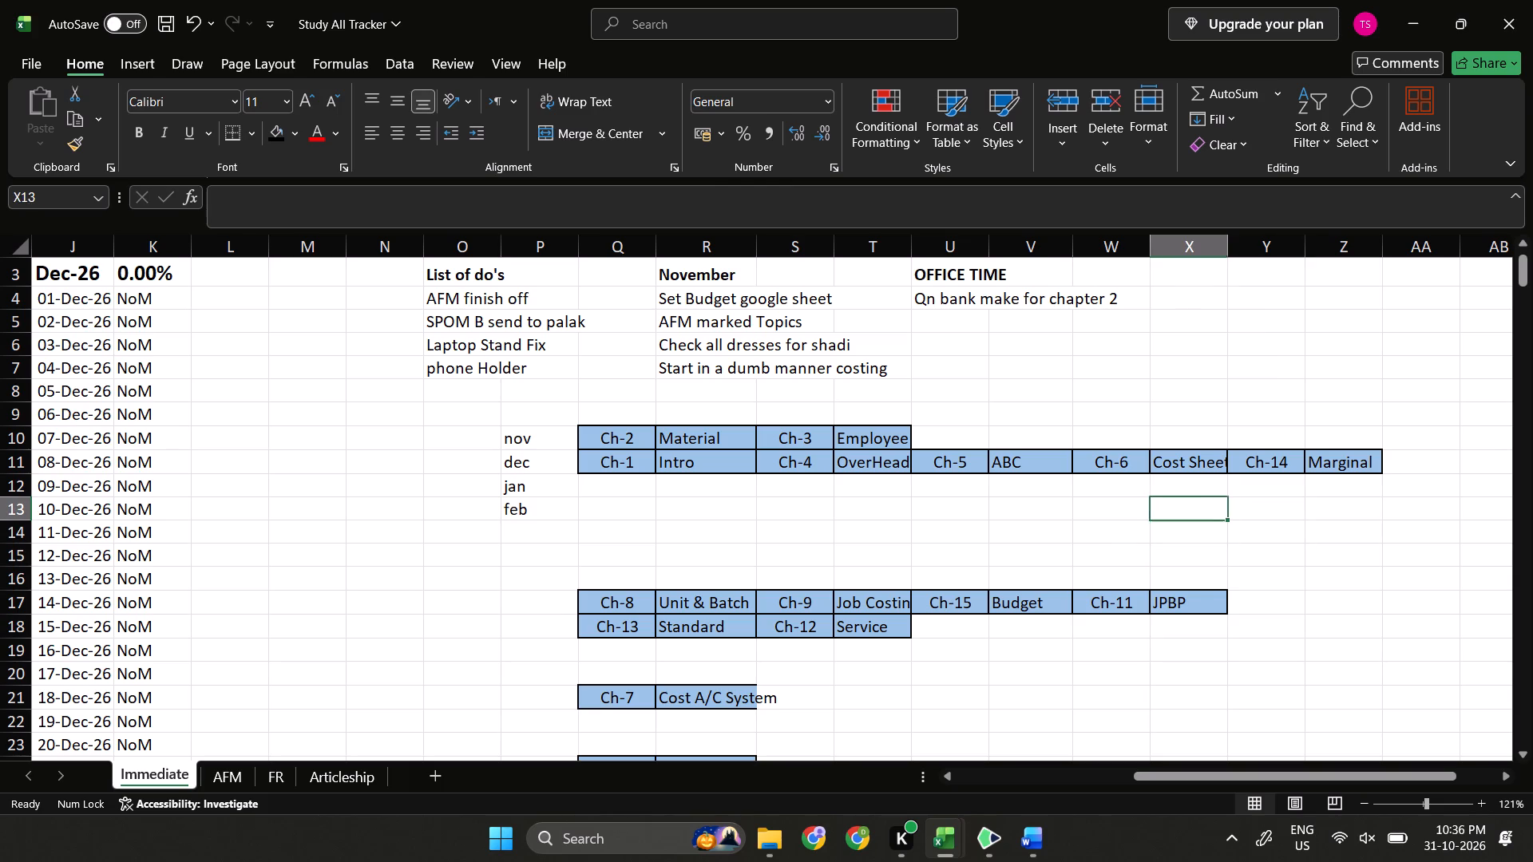
{"action": "key", "text": "Left"}
{"action": "key", "text": "Left"}
{"action": "key", "text": "Down"}
{"action": "key", "text": "Left"}
{"action": "key", "text": "Left"}
{"action": "key", "text": "Down"}
{"action": "key", "text": "Left"}
{"action": "key", "text": "Left"}
{"action": "key", "text": "Down"}
{"action": "key", "text": "Down"}
{"action": "key", "text": "Left"}
{"action": "key", "text": "Down"}
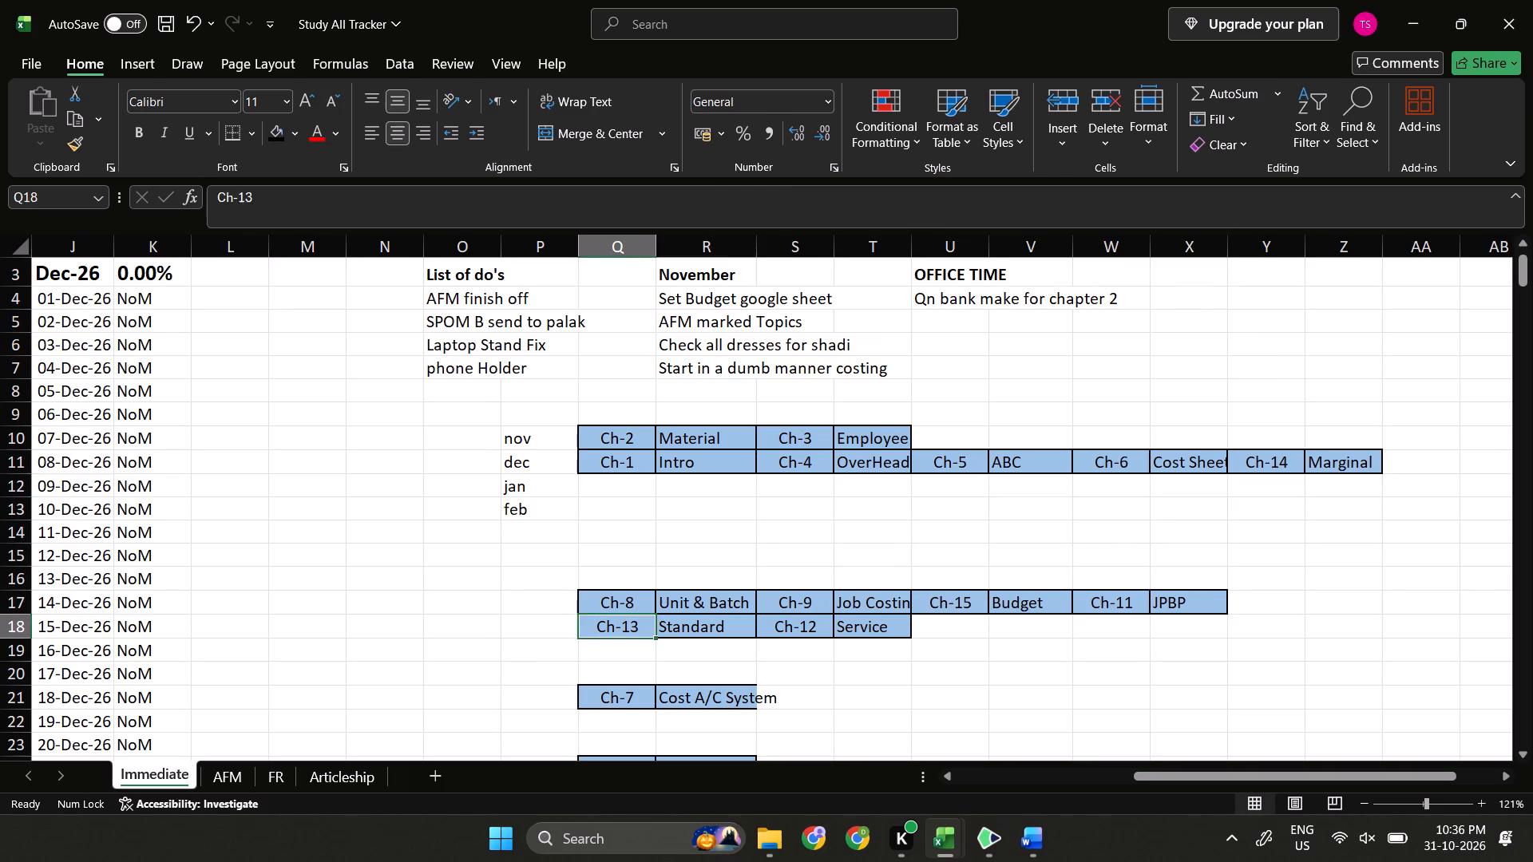
Move the Ch-8 Unit & Batch entry from Q17:R17 to Q12, as the first chapter in the jan row.
{"action": "key", "text": "Right"}
{"action": "key", "text": "Up"}
{"action": "key", "text": "Left"}
{"action": "key", "text": "shift+Right"}
{"action": "key", "text": "ctrl+x"}
{"action": "key", "text": "Up"}
{"action": "key", "text": "ctrl+Up"}
{"action": "key", "text": "ctrl+Up"}
{"action": "key", "text": "Down"}
{"action": "key", "text": "Down"}
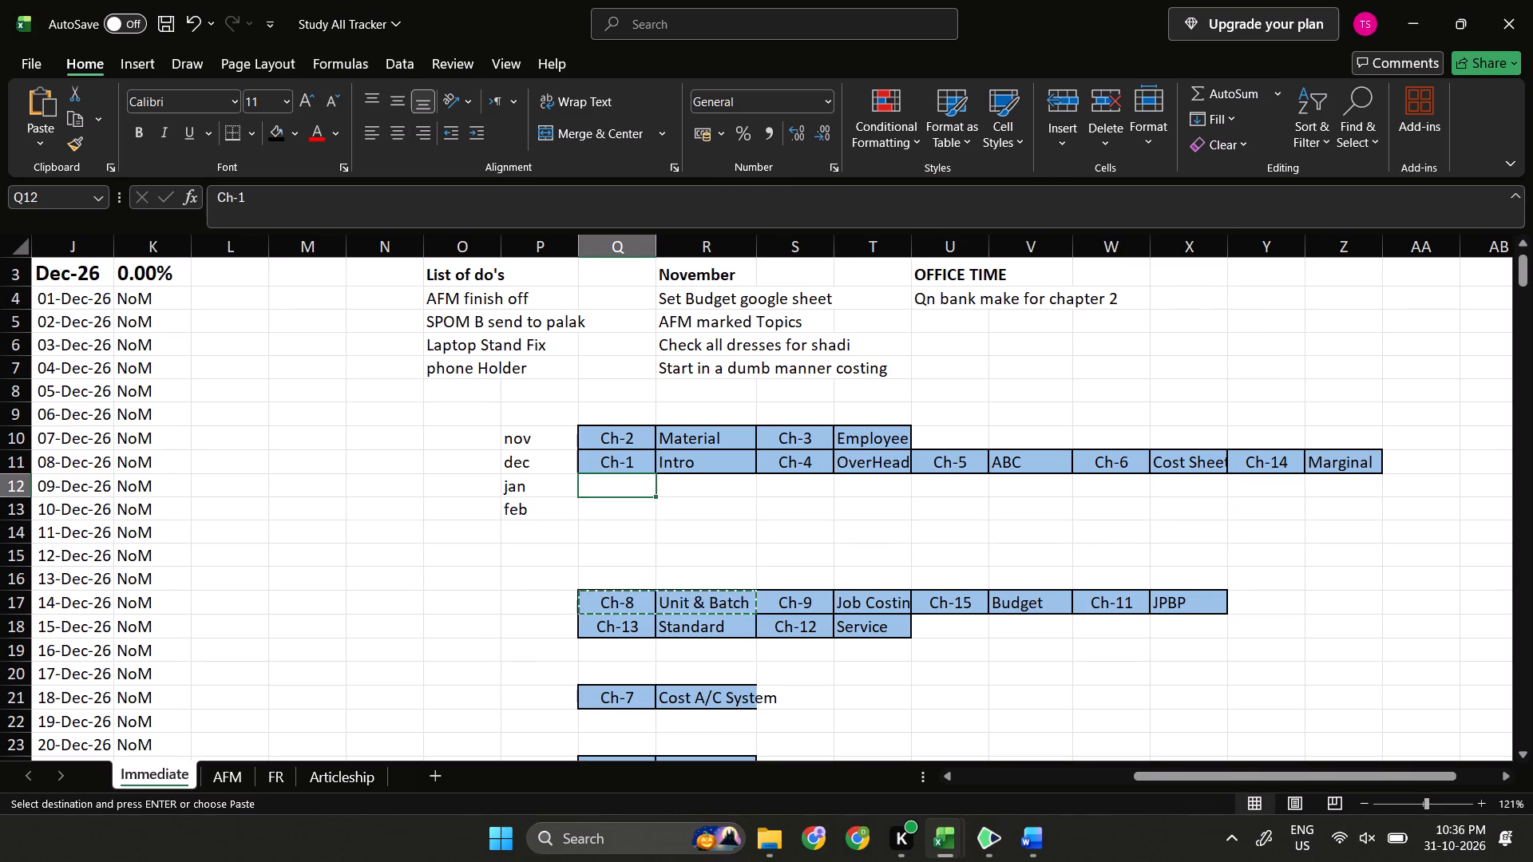
{"action": "key", "text": "Return"}
Move the Ch-9 Job Costing entry from S17:T17 to S12, after Unit & Batch in the jan row.
{"action": "key", "text": "Right"}
{"action": "key", "text": "Up"}
{"action": "key", "text": "Down"}
{"action": "key", "text": "Down"}
{"action": "key", "text": "Right"}
{"action": "key", "text": "Down"}
{"action": "key", "text": "Right"}
{"action": "key", "text": "Down"}
{"action": "key", "text": "Down"}
{"action": "key", "text": "Left"}
{"action": "key", "text": "Down"}
{"action": "key", "text": "shift+Right"}
{"action": "key", "text": "ctrl+x"}
{"action": "key", "text": "ctrl+Up"}
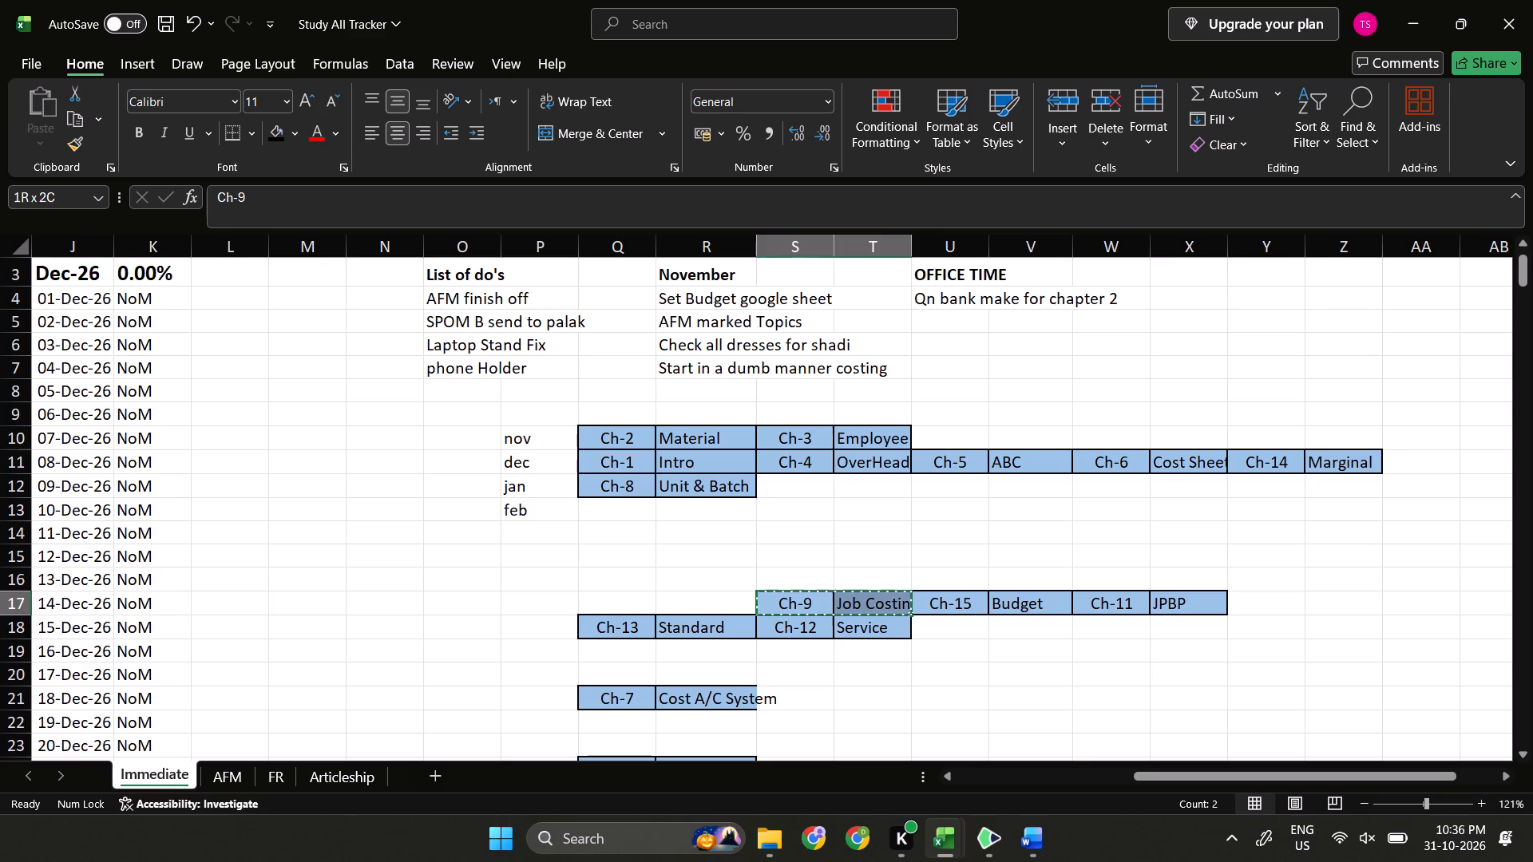
{"action": "key", "text": "Up"}
{"action": "key", "text": "Up"}
{"action": "key", "text": "Down"}
{"action": "key", "text": "Down"}
{"action": "key", "text": "Down"}
{"action": "key", "text": "Return"}
Review the chapters still waiting in rows 17 to 24 against the jan row.
{"action": "key", "text": "Right"}
{"action": "key", "text": "Up"}
{"action": "key", "text": "Down"}
{"action": "key", "text": "Up"}
{"action": "key", "text": "Right"}
{"action": "key", "text": "Down"}
{"action": "key", "text": "Down"}
{"action": "key", "text": "Down"}
{"action": "key", "text": "Down"}
{"action": "key", "text": "Down"}
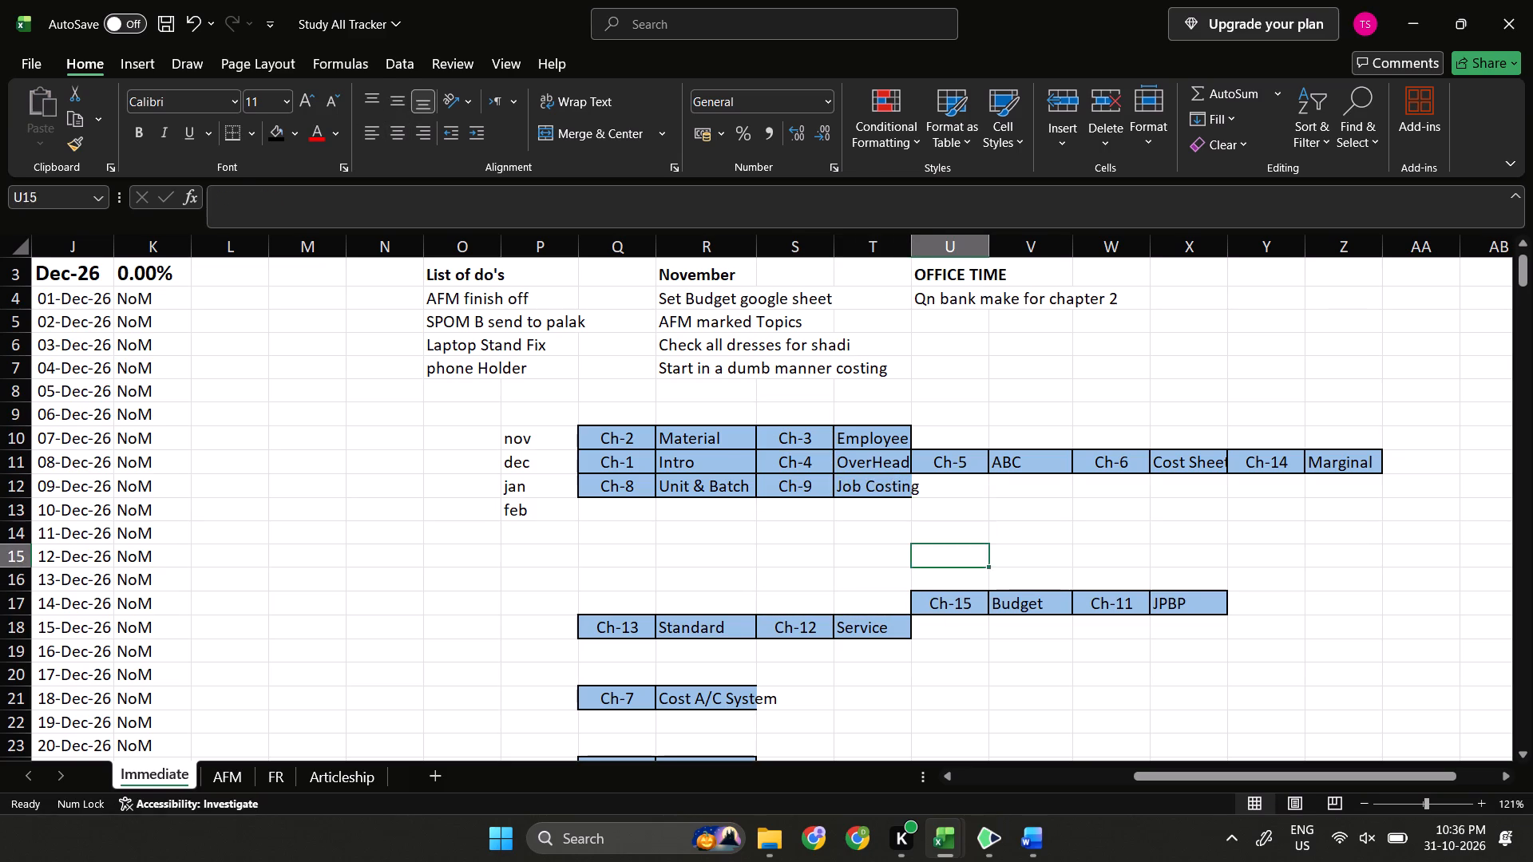
{"action": "key", "text": "Down"}
{"action": "key", "text": "Down"}
{"action": "key", "text": "Down"}
{"action": "key", "text": "Left"}
{"action": "key", "text": "Down"}
{"action": "key", "text": "Down"}
{"action": "key", "text": "Down"}
{"action": "key", "text": "Down"}
{"action": "key", "text": "Down"}
{"action": "key", "text": "Right"}
{"action": "key", "text": "Up"}
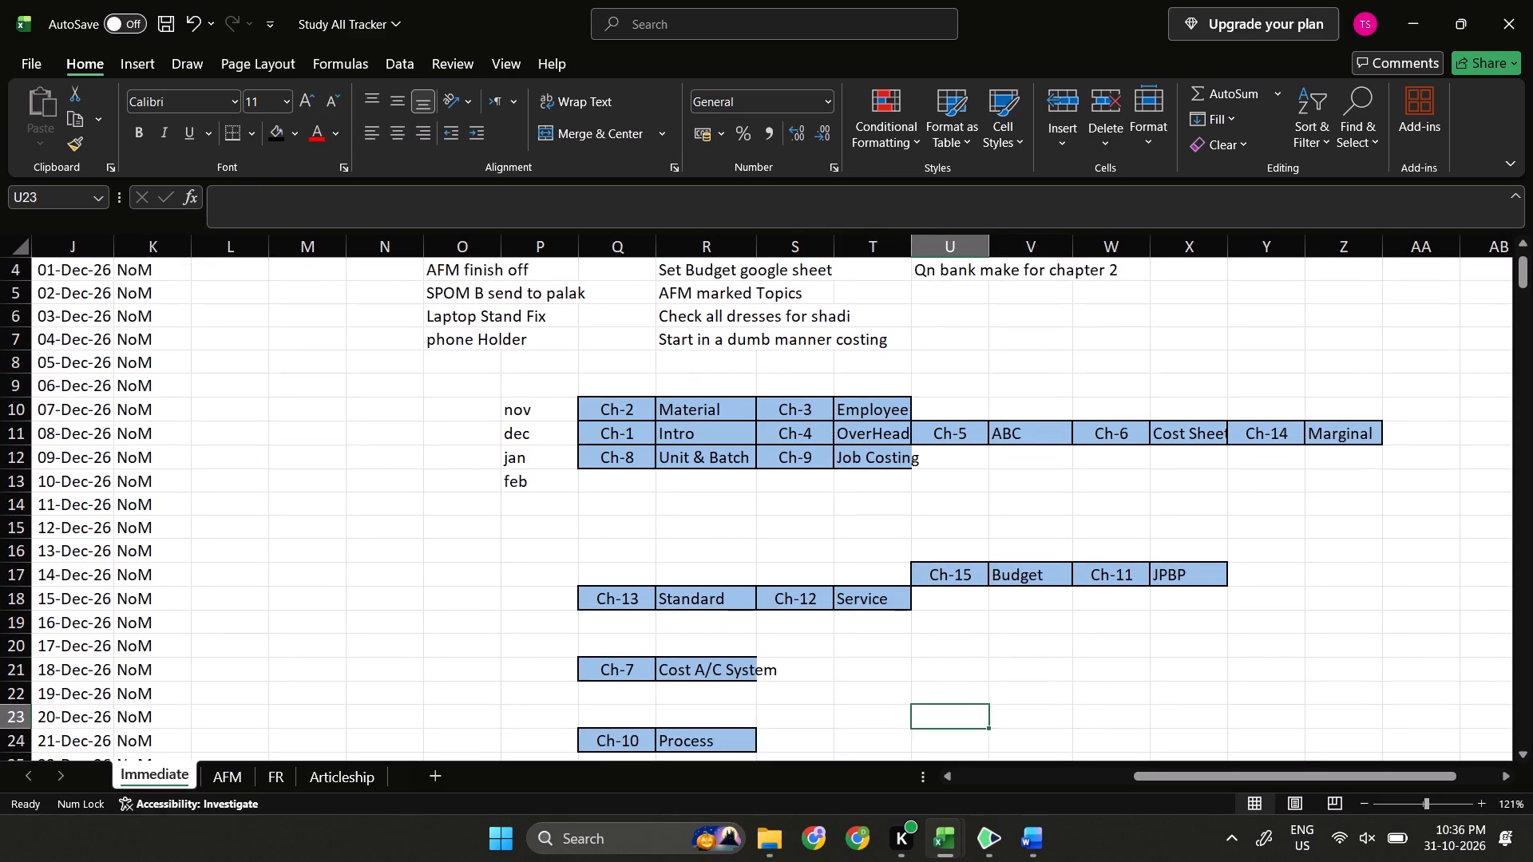
{"action": "key", "text": "Up"}
{"action": "key", "text": "Up"}
{"action": "key", "text": "Up"}
{"action": "key", "text": "Up"}
{"action": "key", "text": "Up"}
{"action": "key", "text": "Up"}
{"action": "key", "text": "Up"}
{"action": "key", "text": "Up"}
{"action": "key", "text": "Up"}
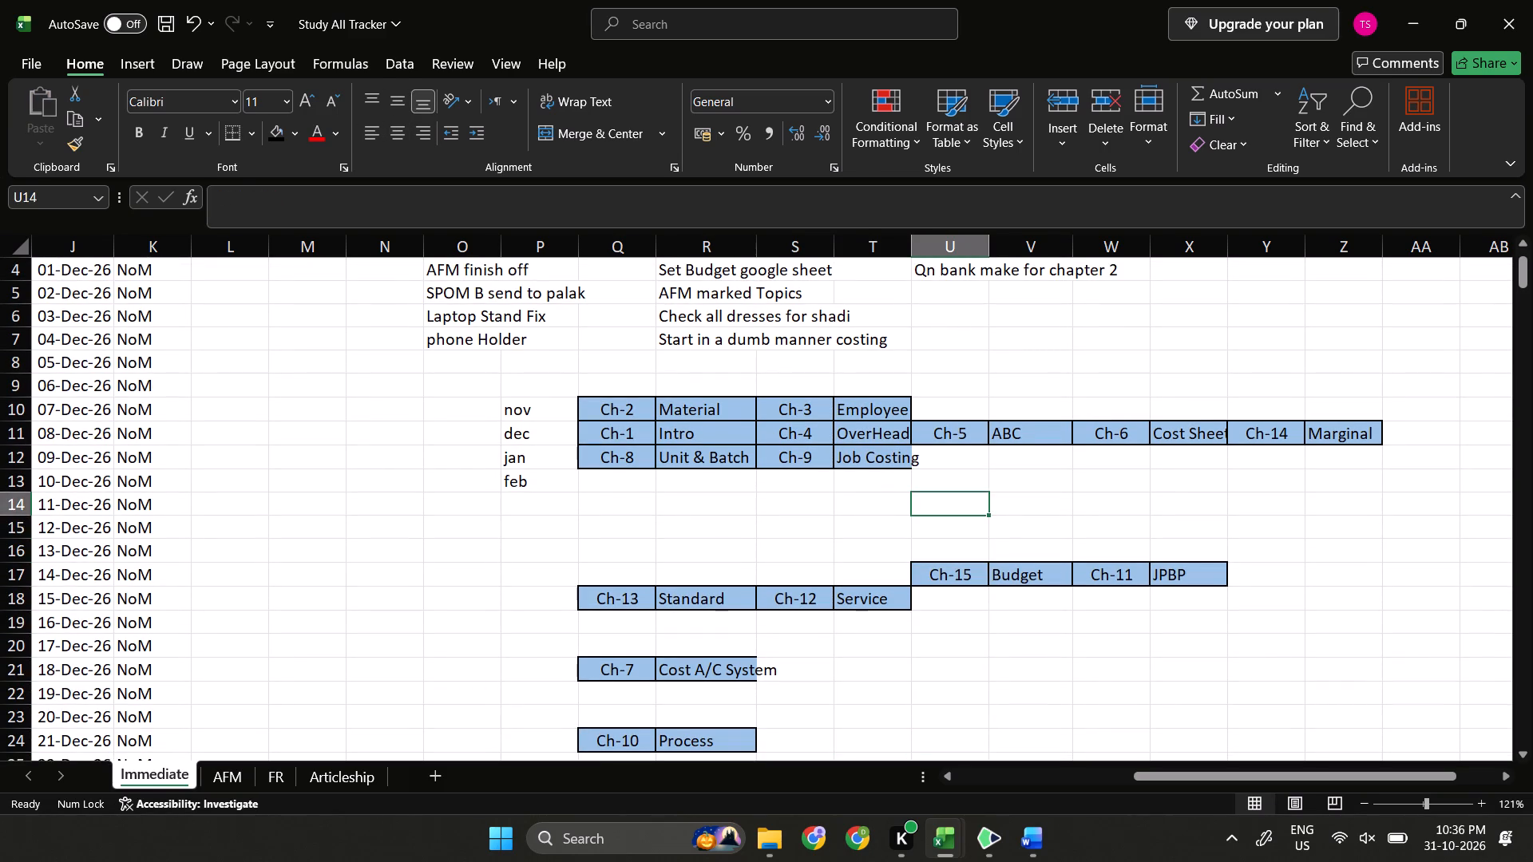
Move the Ch-15 Budget entry from U17:V17 to U12, after Job Costing in the jan row.
{"action": "key", "text": "Down"}
{"action": "key", "text": "Down"}
{"action": "key", "text": "Down"}
{"action": "key", "text": "shift+Right"}
{"action": "key", "text": "ctrl+x"}
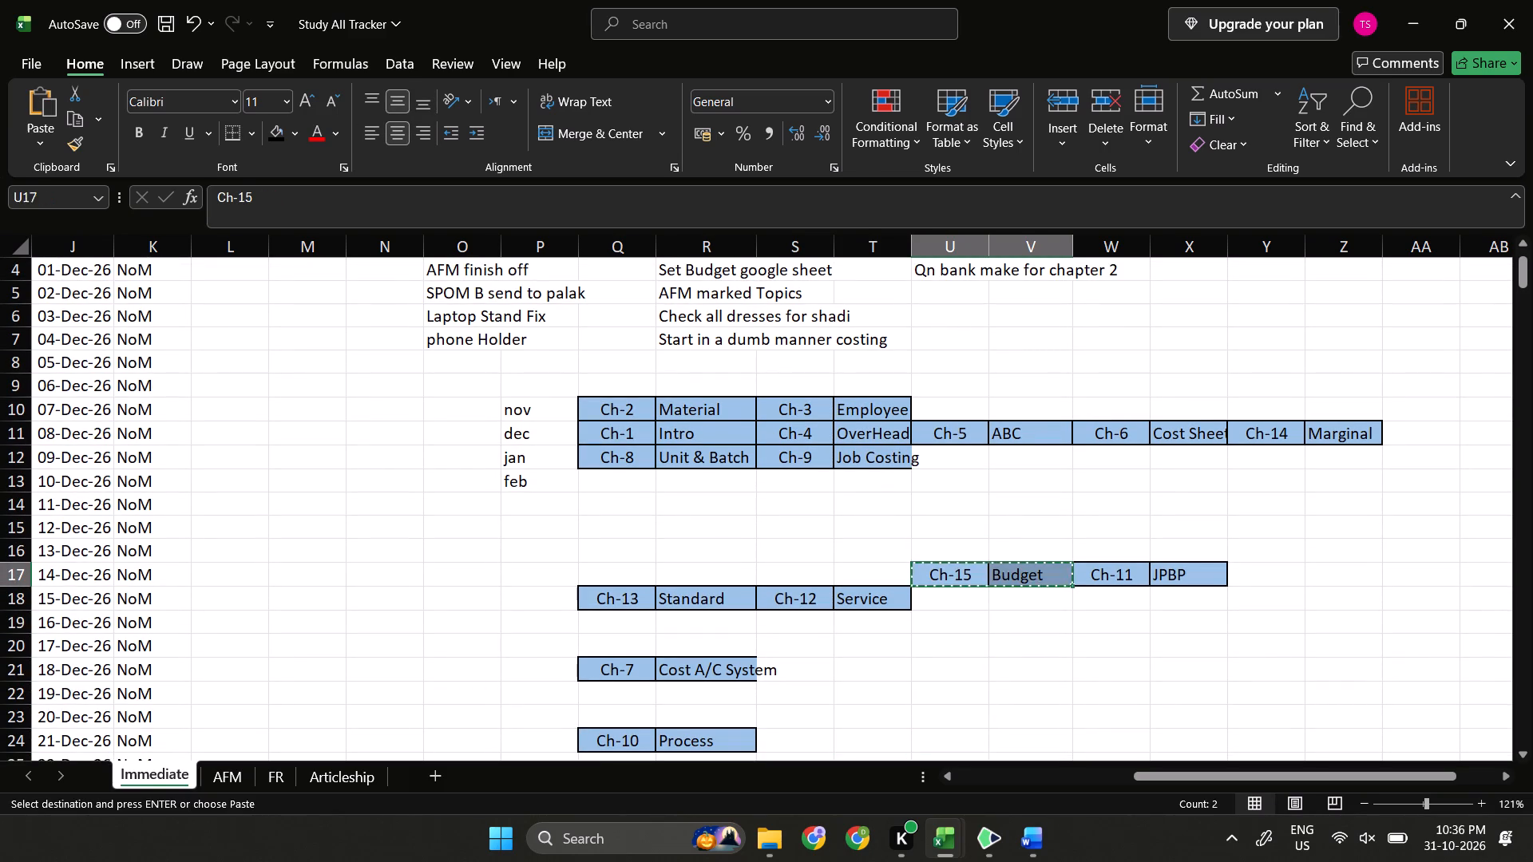
{"action": "key", "text": "Up"}
{"action": "key", "text": "Up"}
{"action": "key", "text": "Up"}
{"action": "key", "text": "Up"}
{"action": "key", "text": "Up"}
{"action": "key", "text": "Return"}
Check the remaining JPBP, Standard, Service, Cost A/C System and Process chapters for the next one to schedule.
{"action": "key", "text": "Right"}
{"action": "key", "text": "Down"}
{"action": "key", "text": "Down"}
{"action": "key", "text": "Down"}
{"action": "key", "text": "Down"}
{"action": "key", "text": "Down"}
{"action": "key", "text": "Down"}
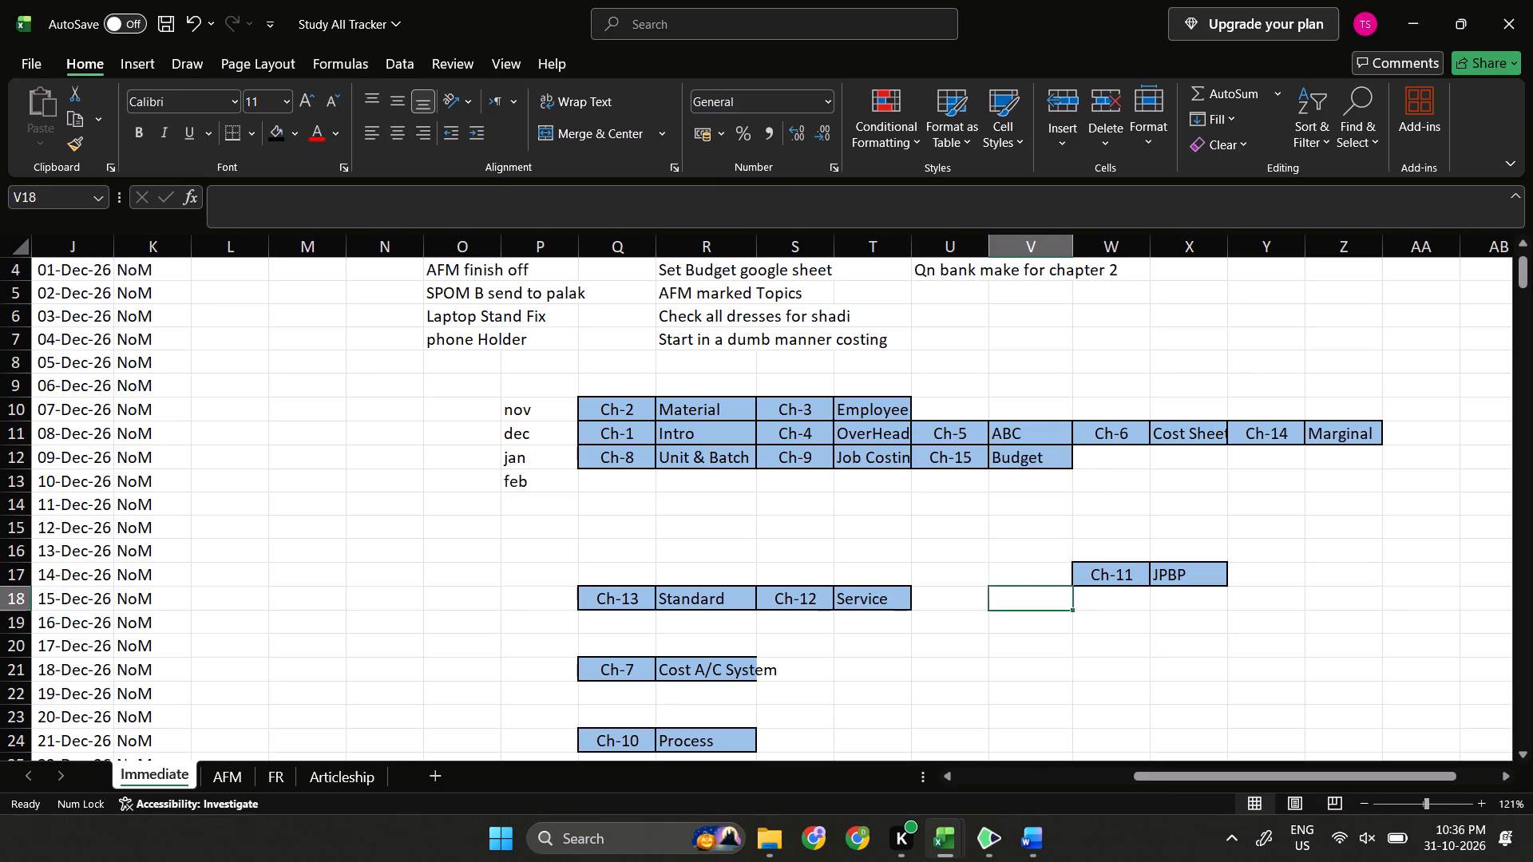
{"action": "key", "text": "Down"}
{"action": "key", "text": "Down"}
{"action": "key", "text": "Down"}
{"action": "key", "text": "Down"}
{"action": "key", "text": "Left"}
{"action": "key", "text": "Left"}
{"action": "key", "text": "Down"}
{"action": "key", "text": "Down"}
{"action": "key", "text": "Down"}
{"action": "key", "text": "Left"}
{"action": "key", "text": "Up"}
{"action": "key", "text": "Up"}
{"action": "key", "text": "Up"}
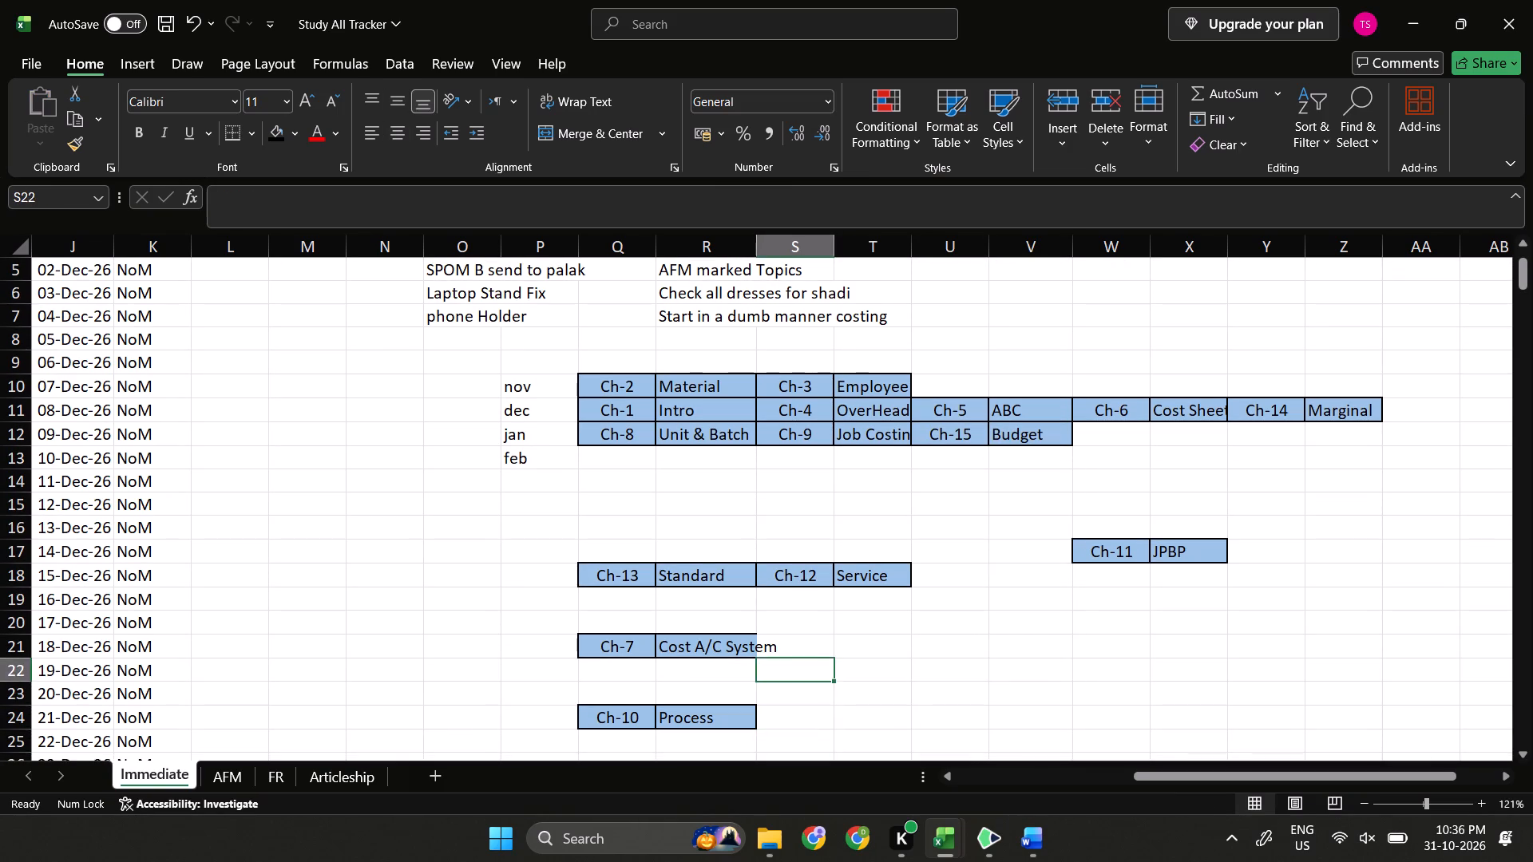
Move the Ch-12 Service entry from S18:T18 to W12, after Budget in the jan row.
{"action": "key", "text": "Up"}
{"action": "key", "text": "Up"}
{"action": "key", "text": "Up"}
{"action": "key", "text": "Up"}
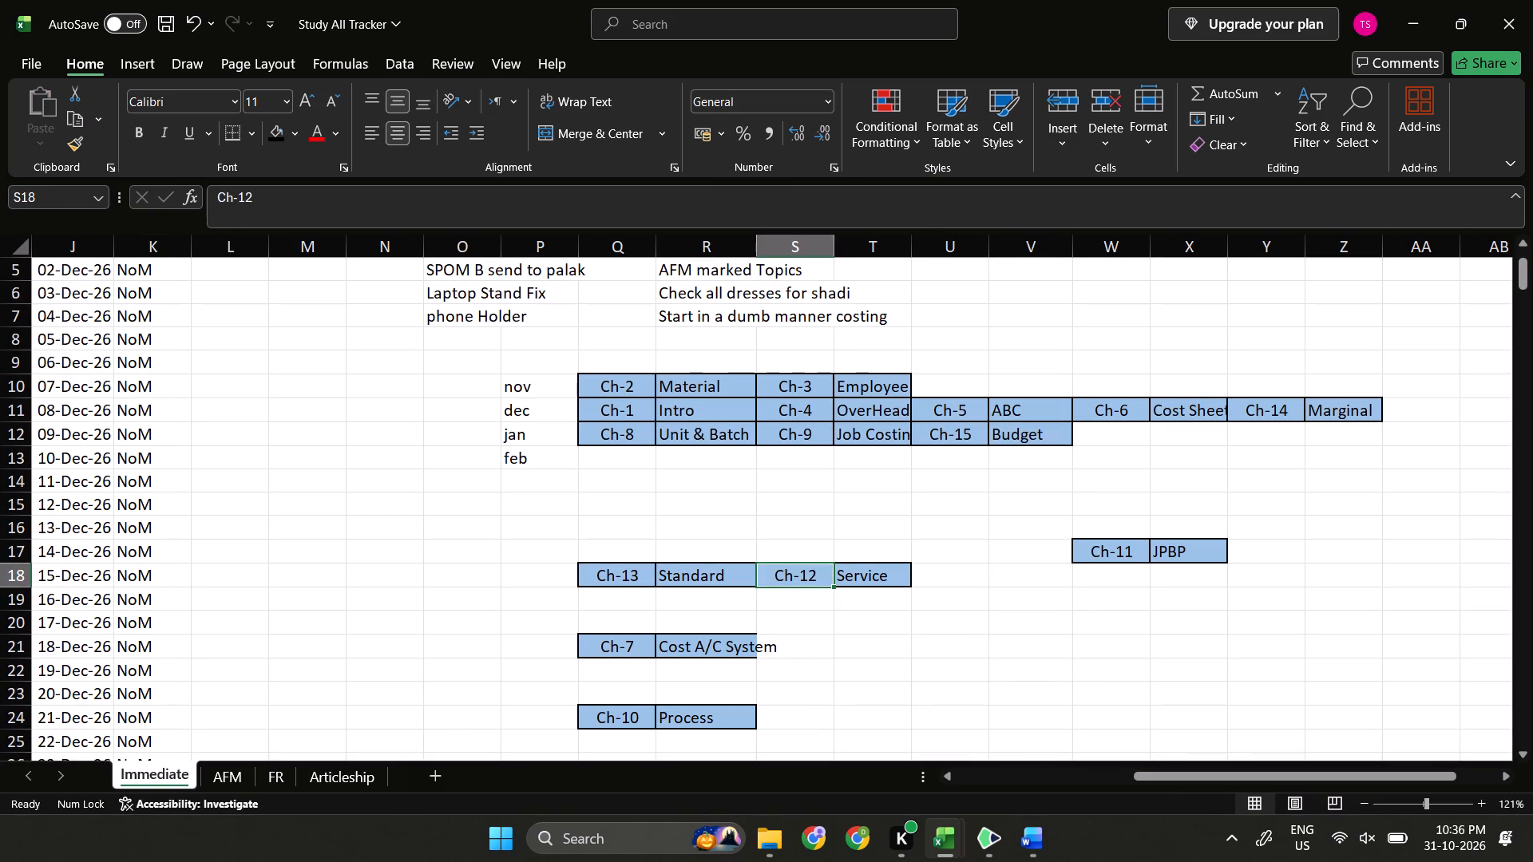
{"action": "key", "text": "shift+Right"}
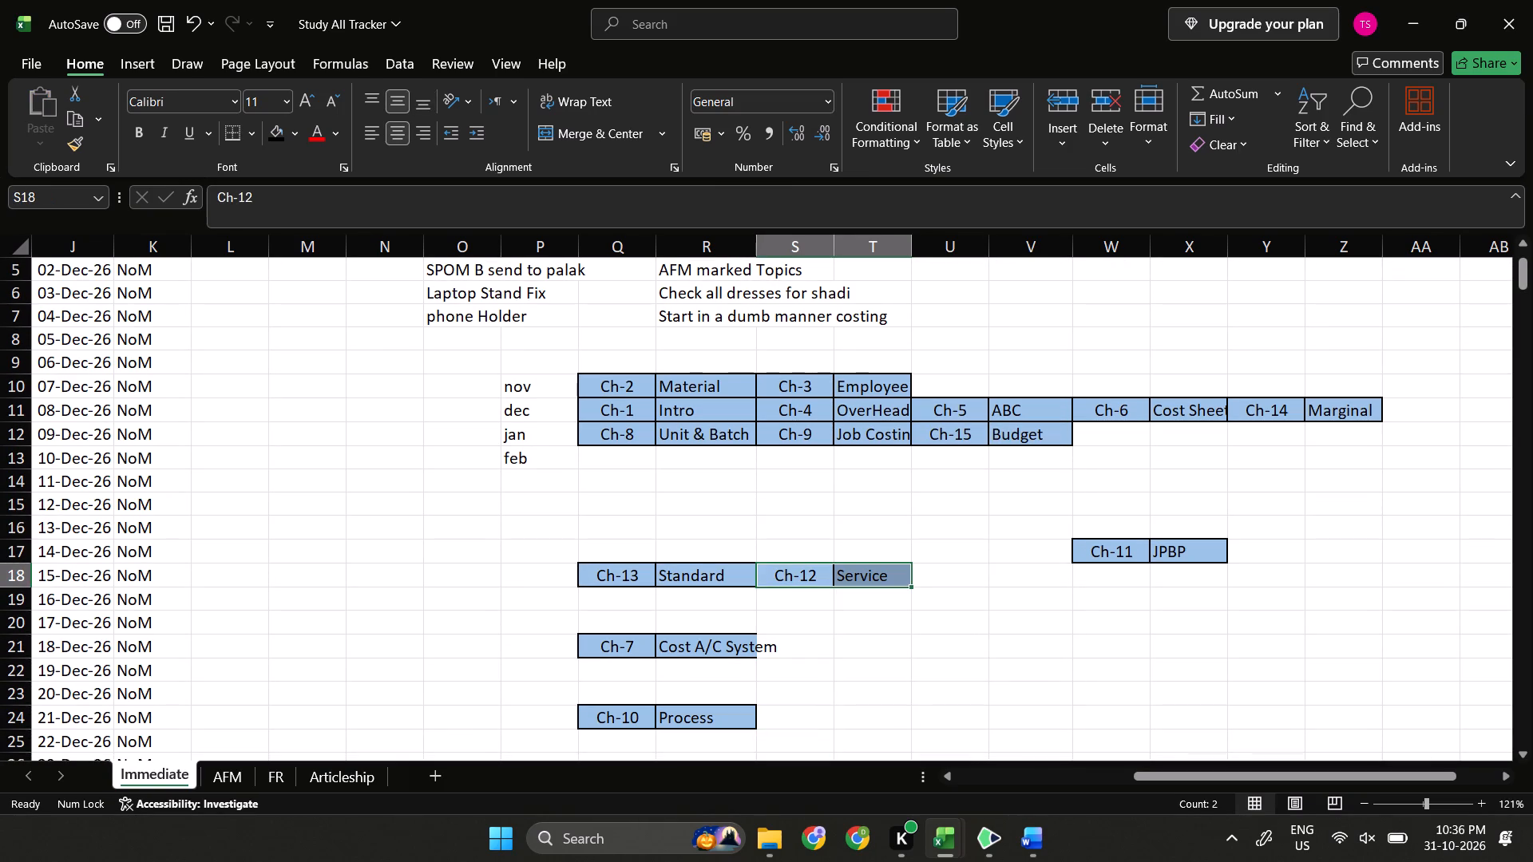
{"action": "key", "text": "ctrl+x"}
{"action": "key", "text": "Right"}
{"action": "key", "text": "Up"}
{"action": "key", "text": "Up"}
{"action": "key", "text": "Right"}
{"action": "key", "text": "Up"}
{"action": "key", "text": "Right"}
{"action": "key", "text": "Up"}
{"action": "key", "text": "Up"}
{"action": "key", "text": "Right"}
{"action": "key", "text": "Up"}
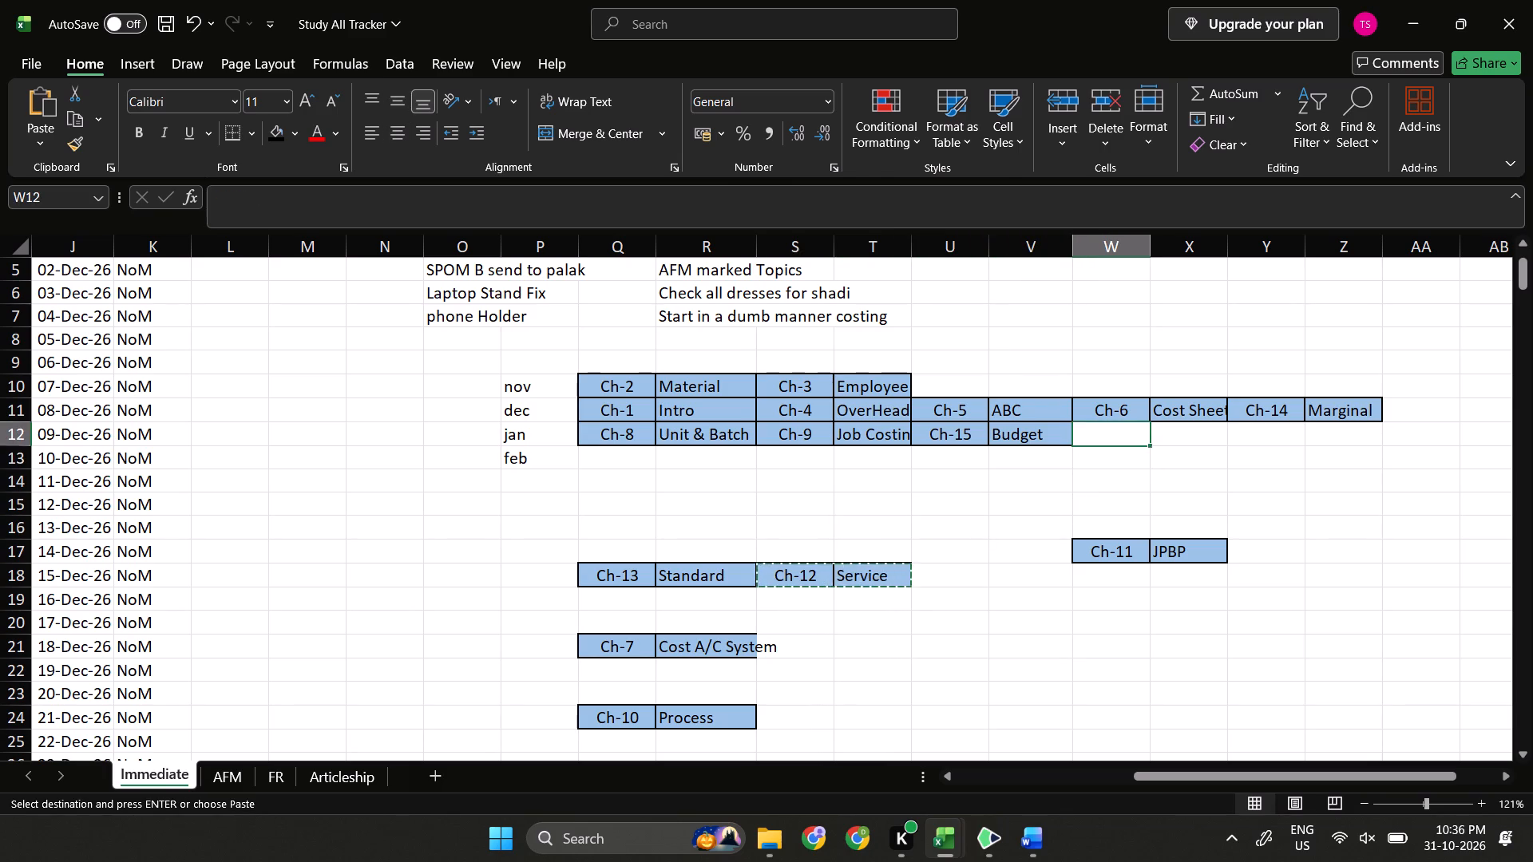
{"action": "key", "text": "Return"}
Review the jan row's chapters against the empty feb row and the chapters still waiting below.
{"action": "key", "text": "Down"}
{"action": "key", "text": "Down"}
{"action": "key", "text": "Down"}
{"action": "key", "text": "Down"}
{"action": "key", "text": "Up"}
{"action": "key", "text": "Up"}
{"action": "key", "text": "Up"}
{"action": "key", "text": "Up"}
{"action": "key", "text": "Up"}
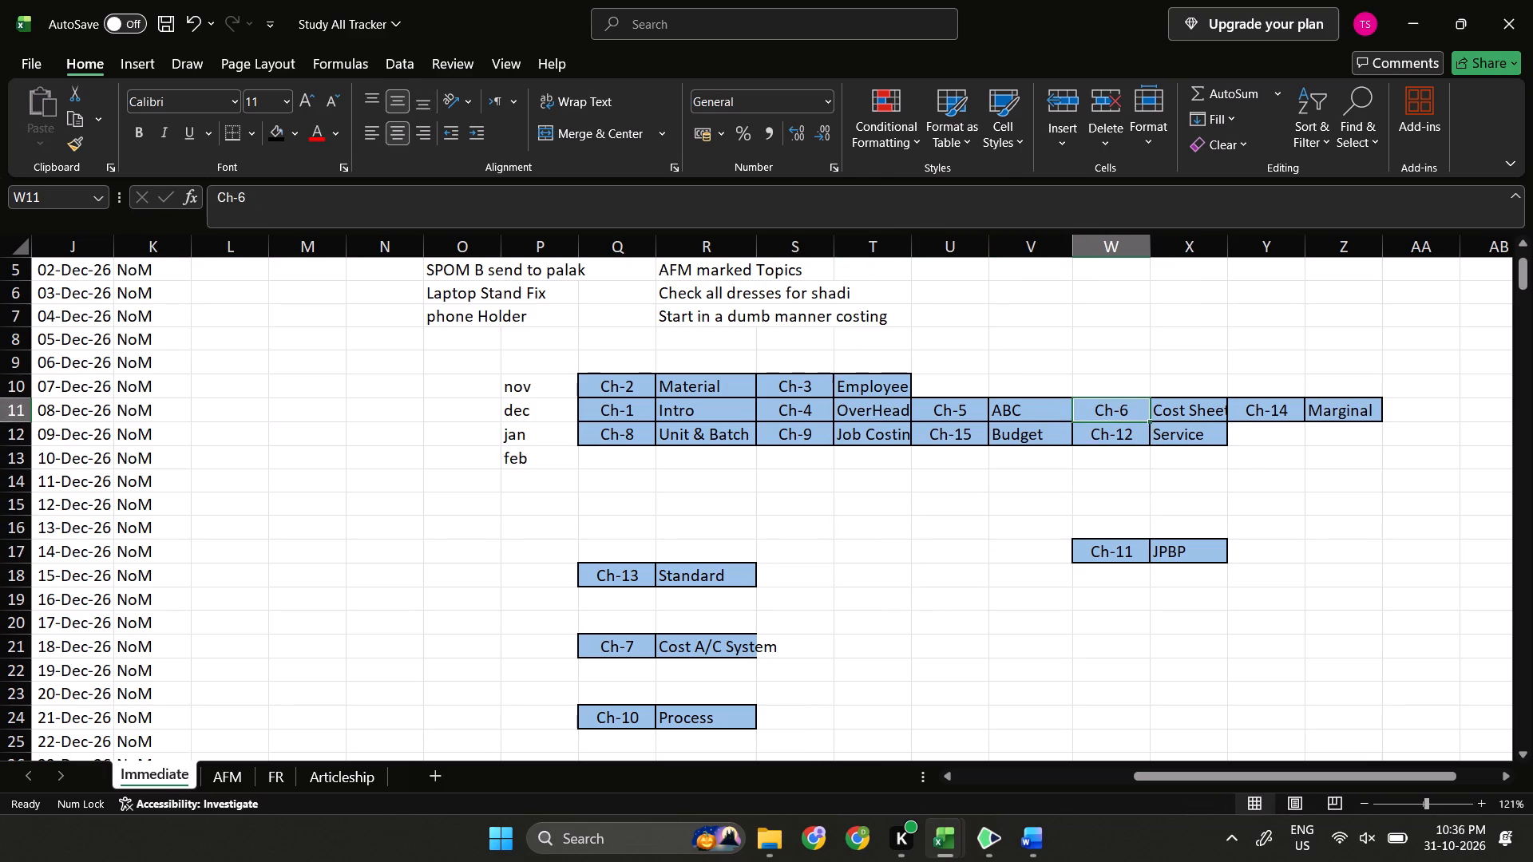
{"action": "key", "text": "Down"}
{"action": "key", "text": "shift+Right"}
{"action": "key", "text": "Down"}
{"action": "key", "text": "Left"}
{"action": "key", "text": "Left"}
{"action": "key", "text": "Left"}
{"action": "key", "text": "Left"}
{"action": "key", "text": "Left"}
{"action": "key", "text": "Left"}
{"action": "key", "text": "Down"}
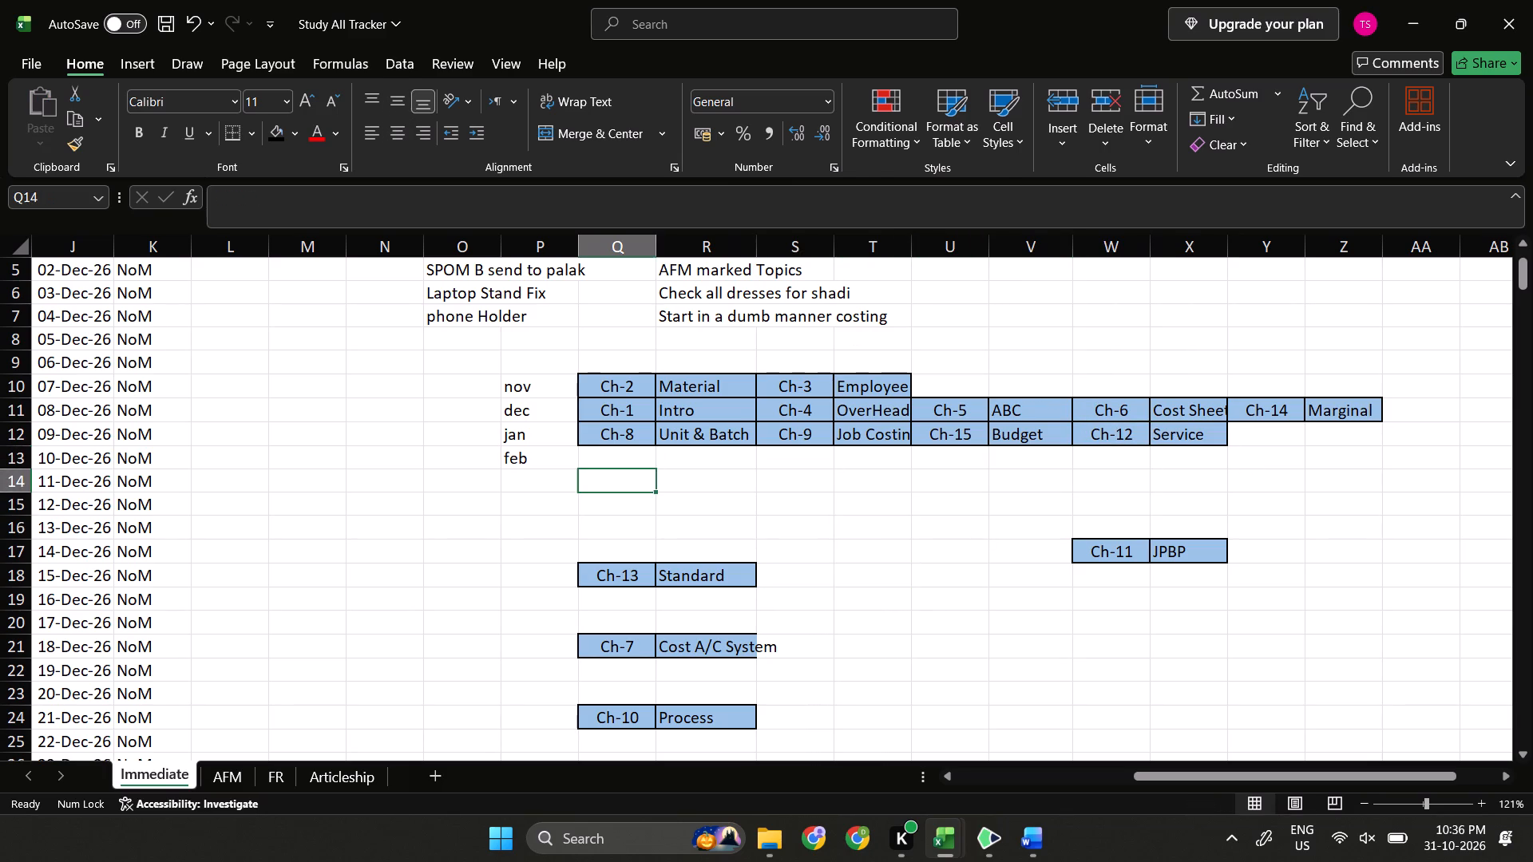
{"action": "key", "text": "Down"}
{"action": "key", "text": "Down"}
{"action": "key", "text": "Down"}
{"action": "key", "text": "Right"}
{"action": "key", "text": "Up"}
{"action": "key", "text": "Right"}
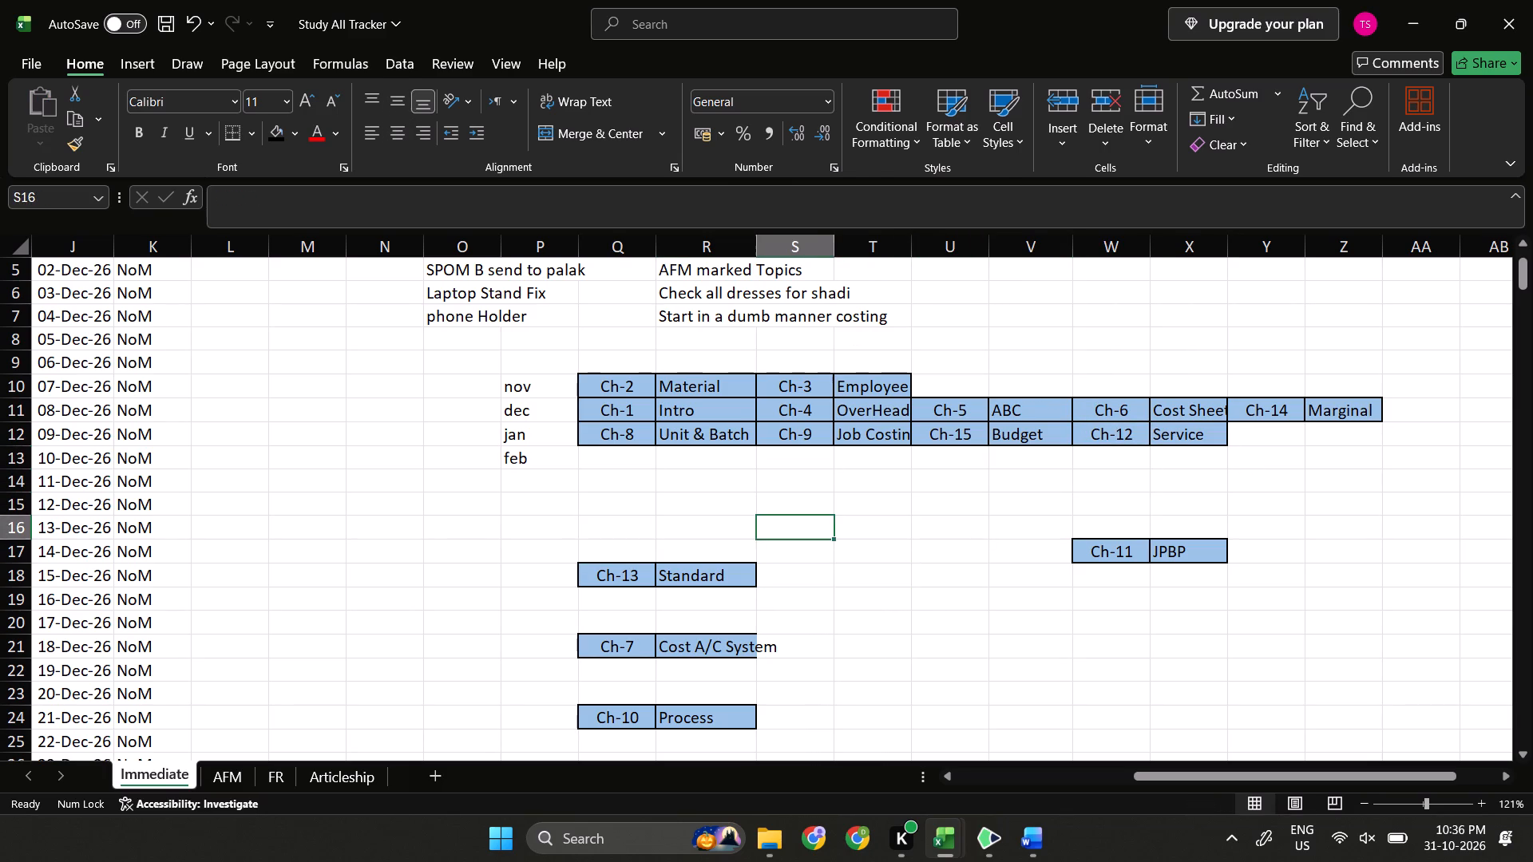
Move the Ch-12 Service entry from W12:X12 to S13 in the feb row, leaving Q13:R13 free before it.
{"action": "key", "text": "Right"}
{"action": "key", "text": "Up"}
{"action": "key", "text": "Right"}
{"action": "key", "text": "Up"}
{"action": "key", "text": "Up"}
{"action": "key", "text": "Right"}
{"action": "key", "text": "Up"}
{"action": "key", "text": "Right"}
{"action": "key", "text": "shift+Right"}
{"action": "key", "text": "ctrl+x"}
{"action": "key", "text": "Down"}
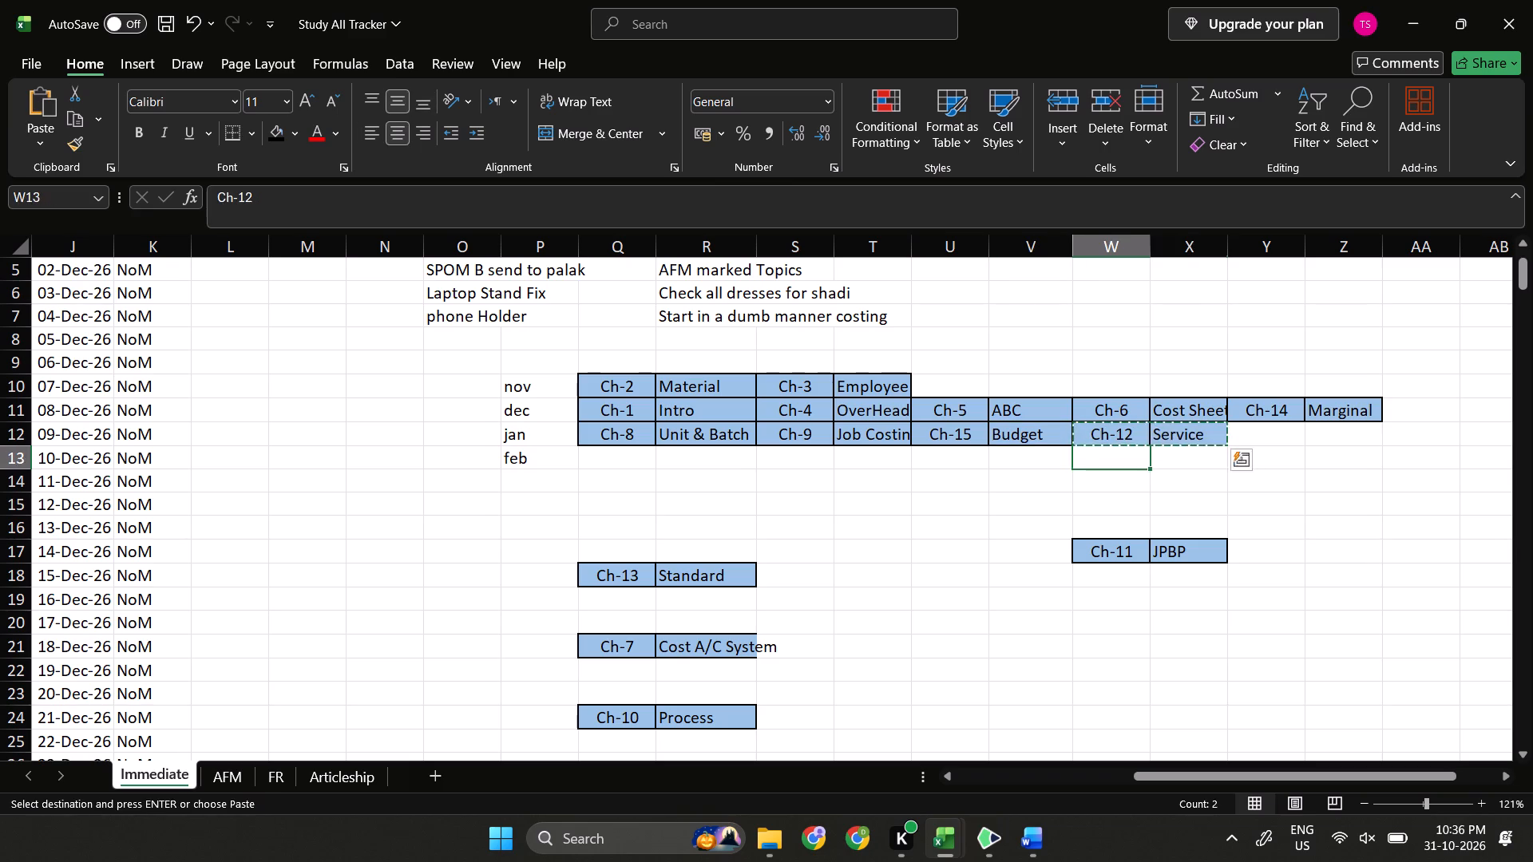
{"action": "key", "text": "Down"}
{"action": "key", "text": "Left"}
{"action": "key", "text": "Left"}
{"action": "key", "text": "Left"}
{"action": "key", "text": "Left"}
{"action": "key", "text": "Up"}
{"action": "key", "text": "Return"}
{"action": "key", "text": "Right"}
{"action": "key", "text": "Down"}
{"action": "key", "text": "Down"}
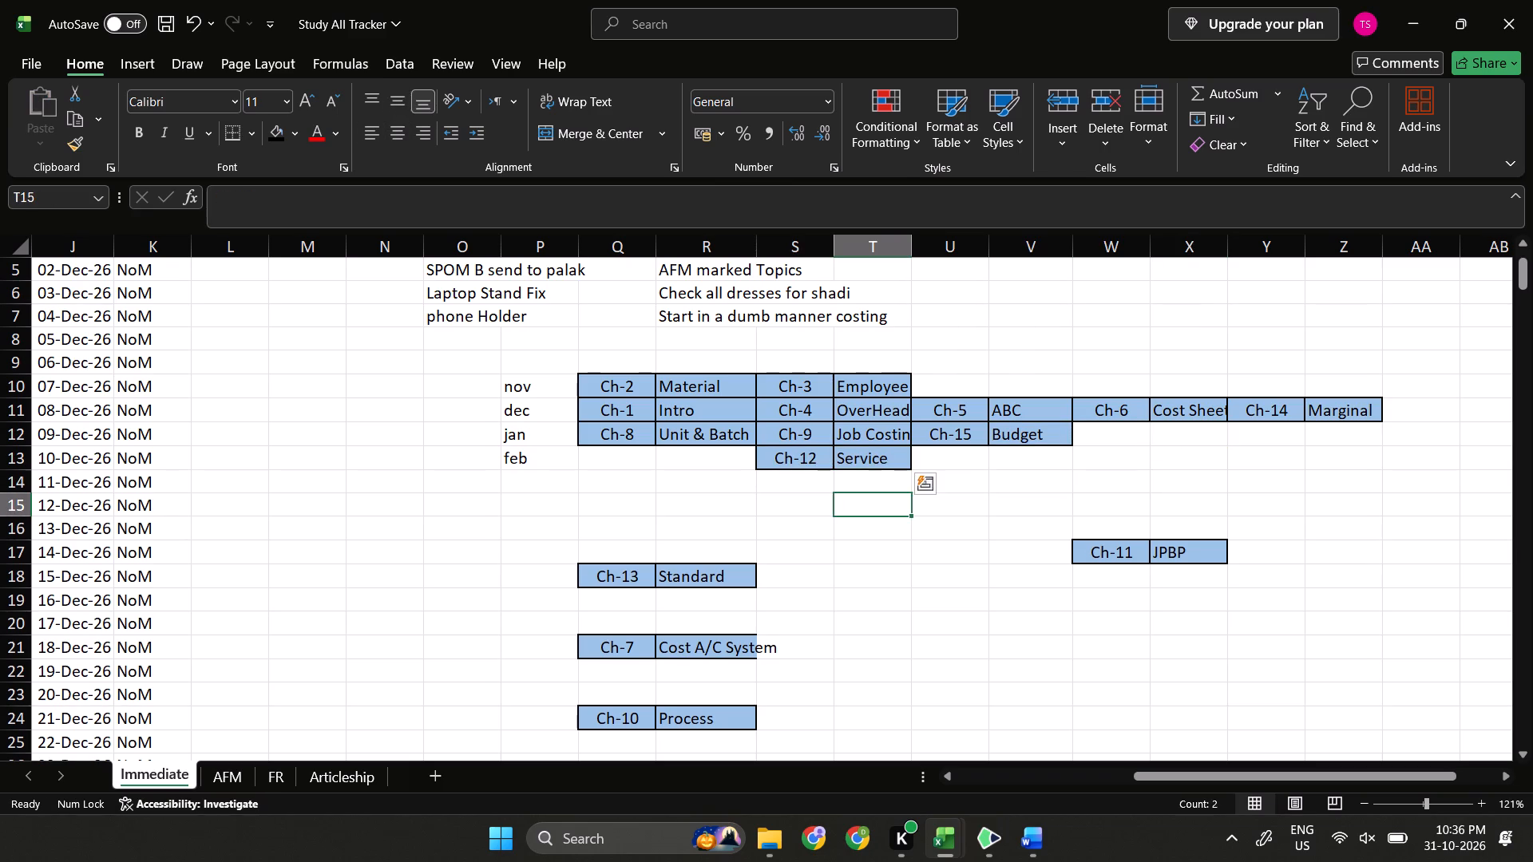
Move the Ch-7 Cost A/C System entry from Q21:R21 to W12, after Budget in the jan row.
{"action": "key", "text": "Down"}
{"action": "key", "text": "Right"}
{"action": "key", "text": "Up"}
{"action": "key", "text": "Left"}
{"action": "key", "text": "Down"}
{"action": "key", "text": "Left"}
{"action": "key", "text": "Down"}
{"action": "key", "text": "Left"}
{"action": "key", "text": "Down"}
{"action": "key", "text": "Left"}
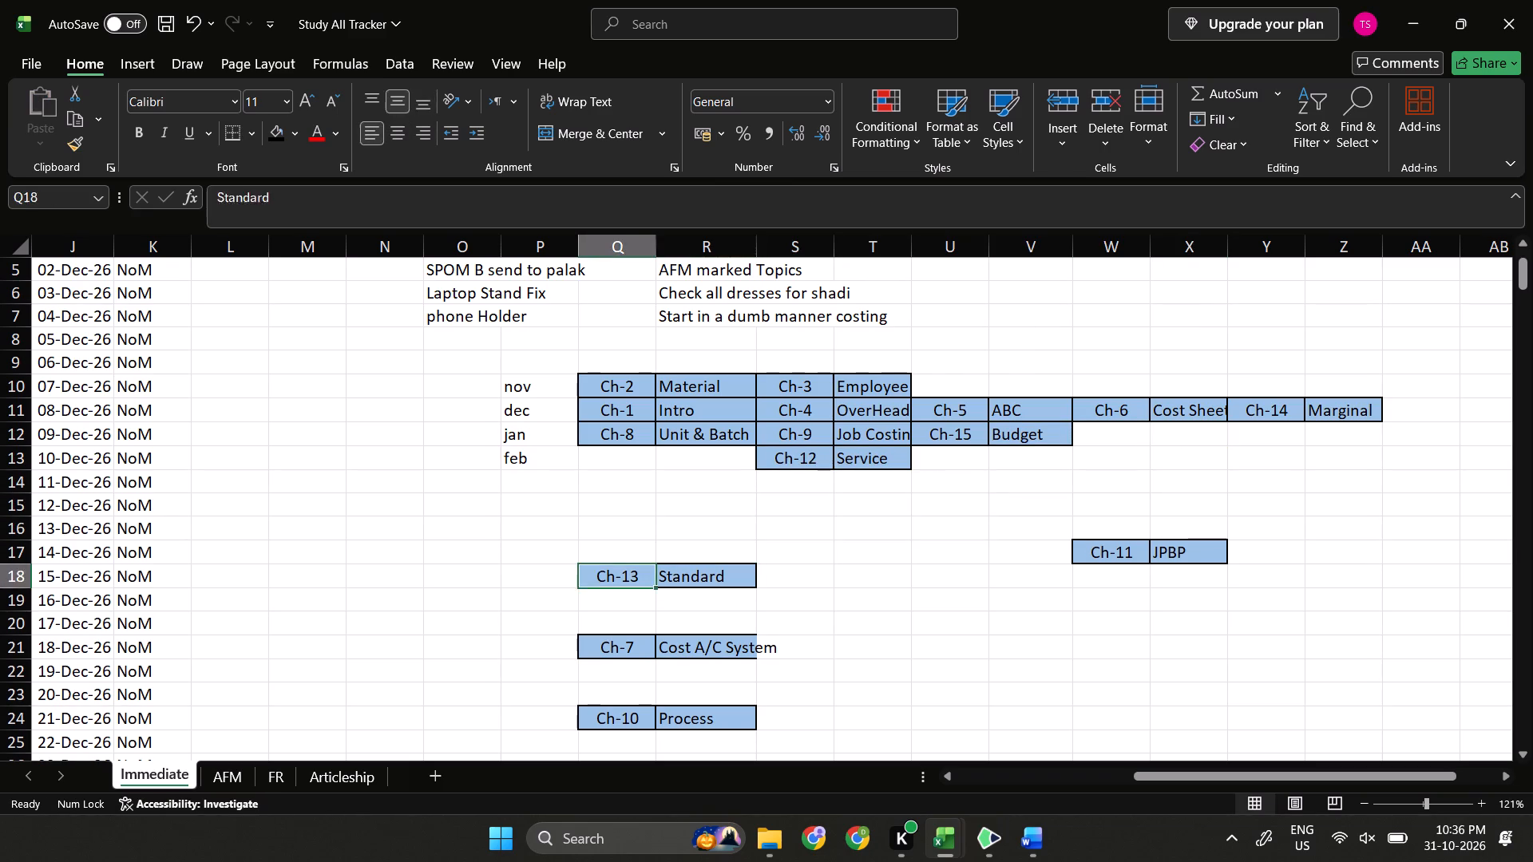
{"action": "key", "text": "Down"}
{"action": "key", "text": "Left"}
{"action": "key", "text": "Down"}
{"action": "key", "text": "Right"}
{"action": "key", "text": "Down"}
{"action": "key", "text": "shift+Right"}
{"action": "key", "text": "ctrl+x"}
{"action": "key", "text": "Right"}
{"action": "key", "text": "Up"}
{"action": "key", "text": "Right"}
{"action": "key", "text": "Up"}
{"action": "key", "text": "Right"}
{"action": "key", "text": "Up"}
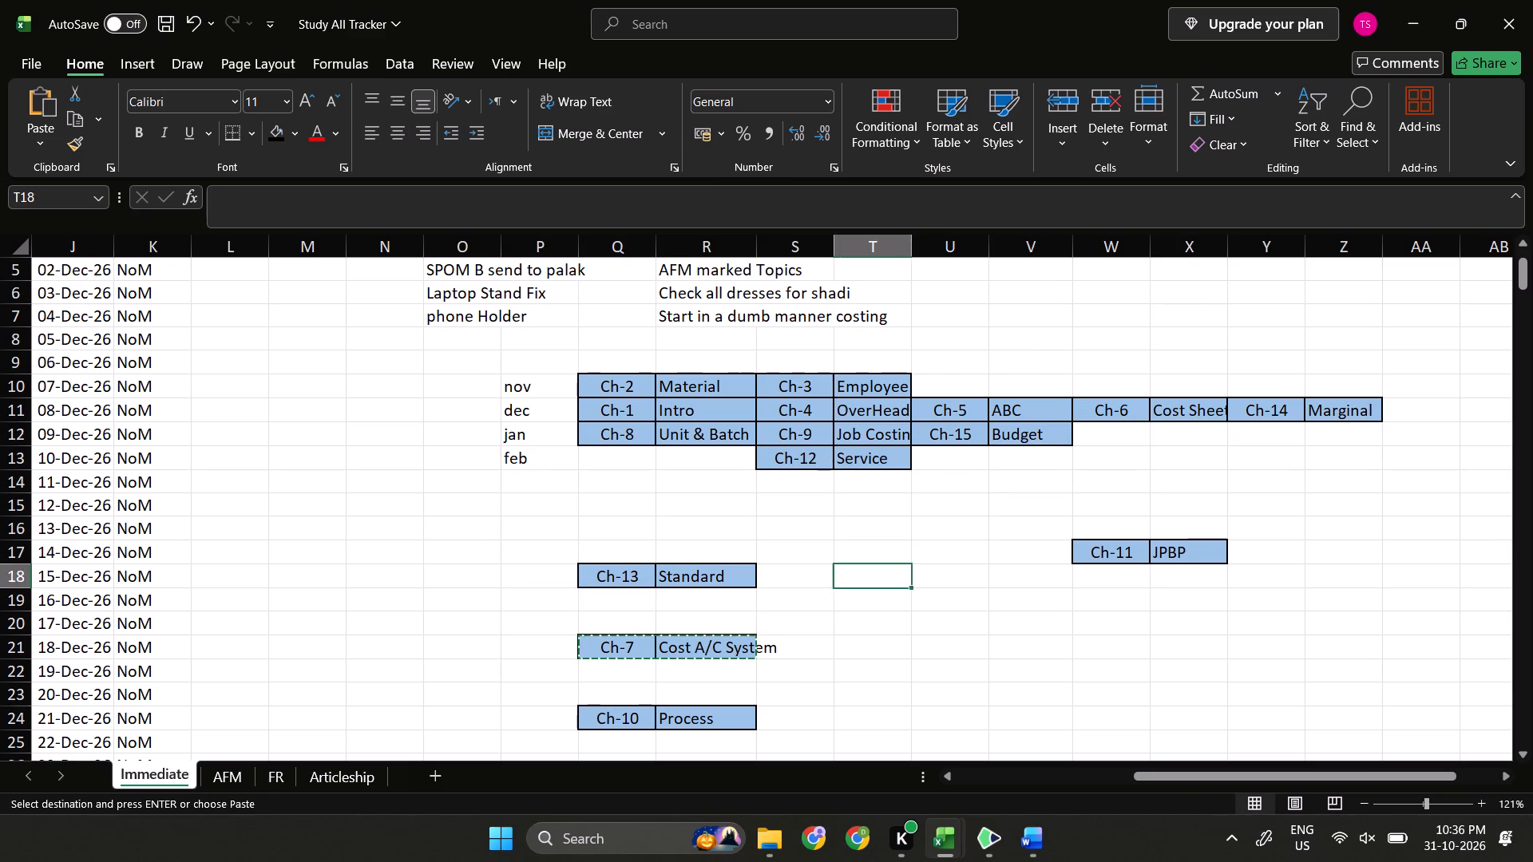
{"action": "key", "text": "Up"}
{"action": "key", "text": "Right"}
{"action": "key", "text": "Up"}
{"action": "key", "text": "Up"}
{"action": "key", "text": "Up"}
{"action": "key", "text": "Up"}
{"action": "key", "text": "Right"}
{"action": "key", "text": "Up"}
{"action": "key", "text": "Right"}
{"action": "key", "text": "Return"}
Review the jan and feb rows against the JPBP, Standard and Process chapters still waiting below.
{"action": "key", "text": "Down"}
{"action": "key", "text": "Left"}
{"action": "key", "text": "Down"}
{"action": "key", "text": "Down"}
{"action": "key", "text": "Right"}
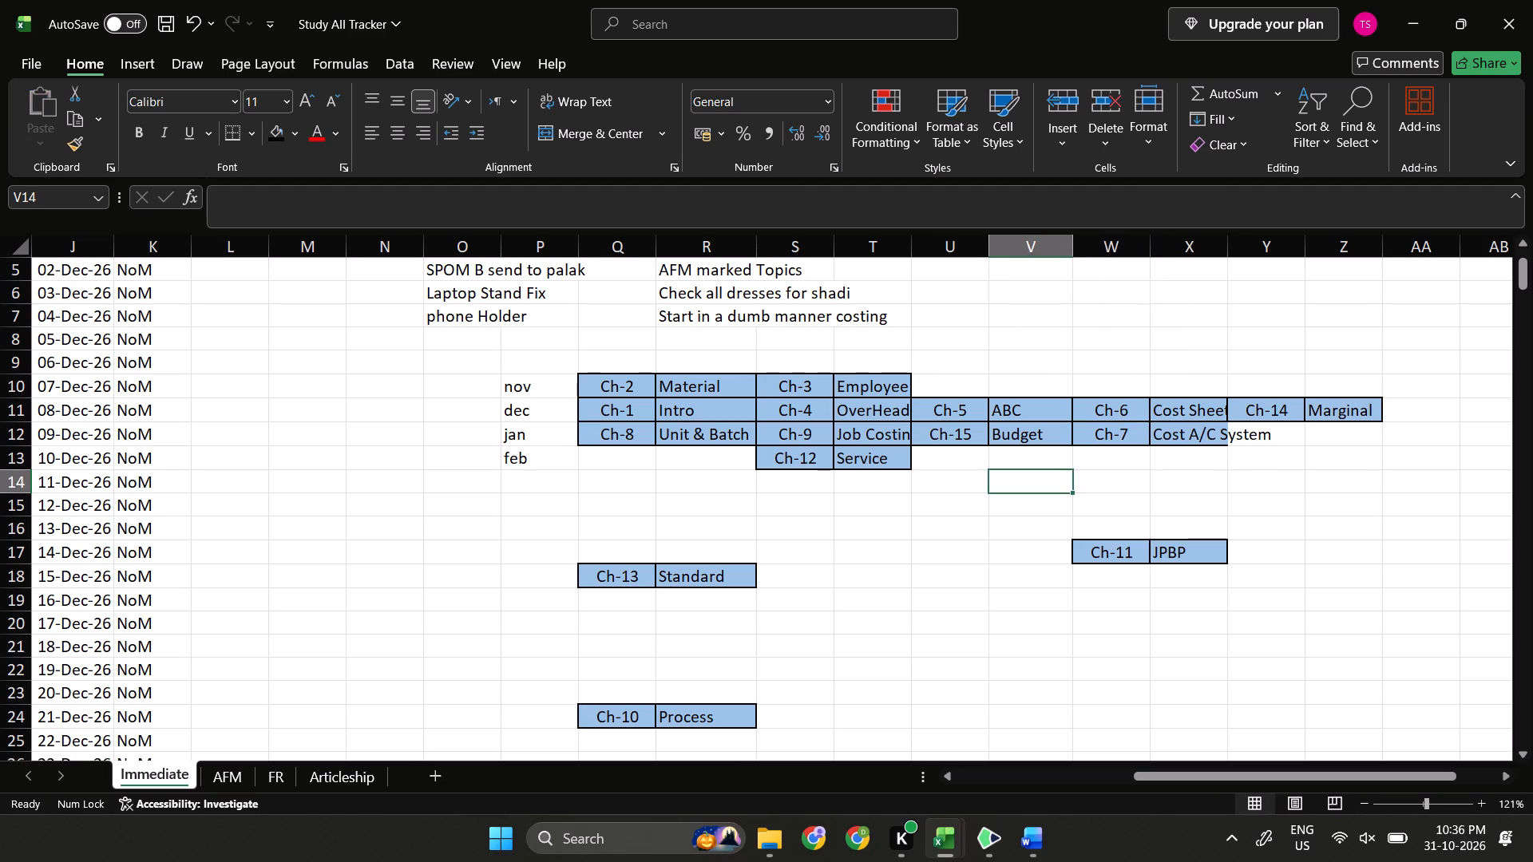
{"action": "key", "text": "Left"}
{"action": "key", "text": "Left"}
{"action": "key", "text": "Left"}
{"action": "key", "text": "Left"}
{"action": "key", "text": "Left"}
{"action": "key", "text": "Left"}
{"action": "key", "text": "Right"}
{"action": "key", "text": "Up"}
{"action": "key", "text": "Up"}
{"action": "key", "text": "Right"}
{"action": "key", "text": "Right"}
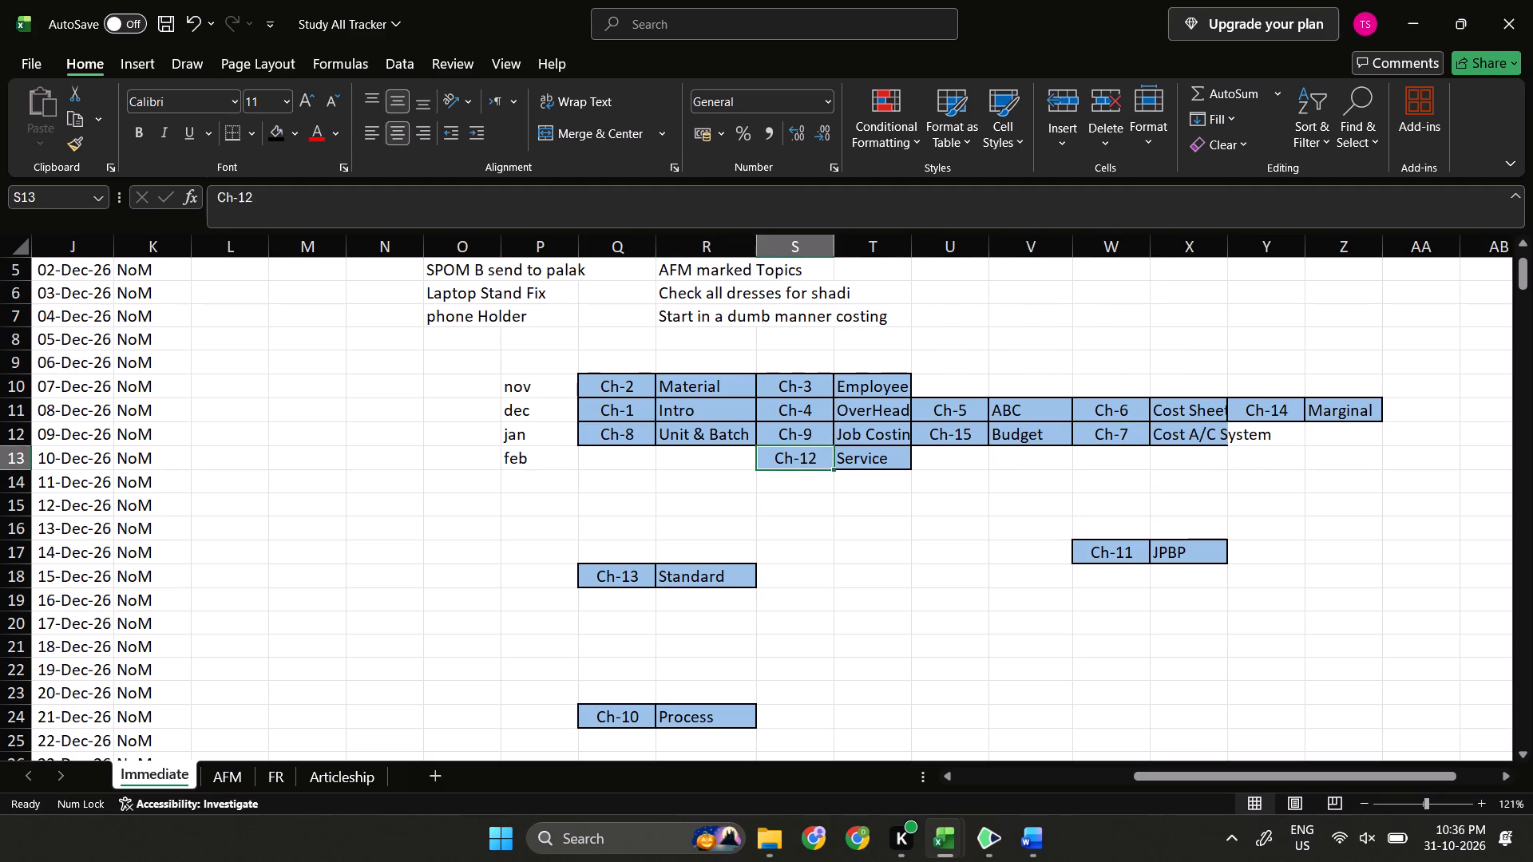
{"action": "key", "text": "Right"}
{"action": "key", "text": "Left"}
{"action": "key", "text": "Up"}
{"action": "key", "text": "Right"}
{"action": "key", "text": "Down"}
{"action": "key", "text": "Left"}
{"action": "key", "text": "Up"}
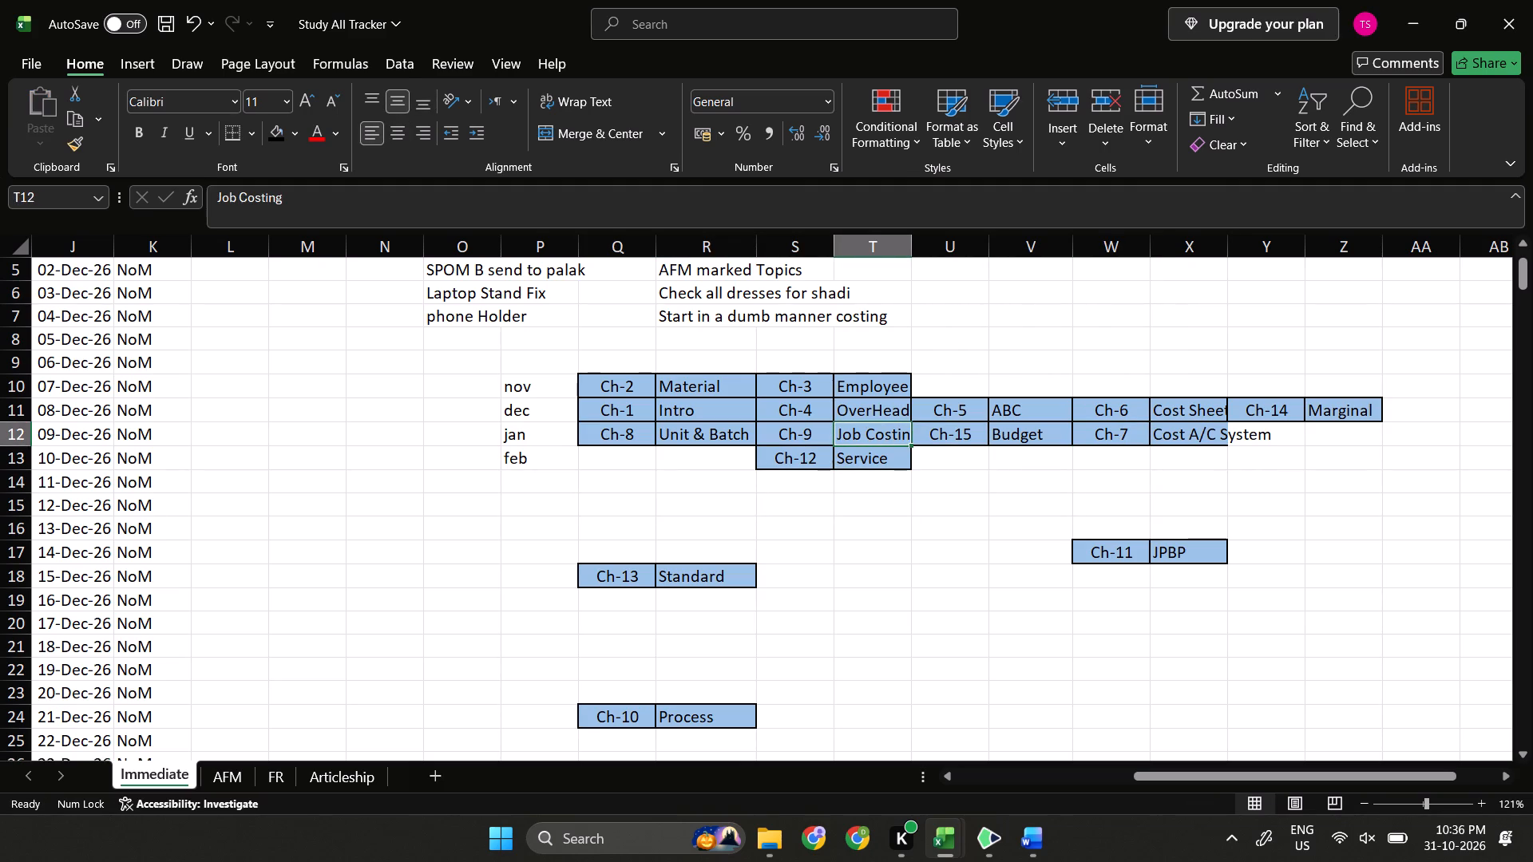
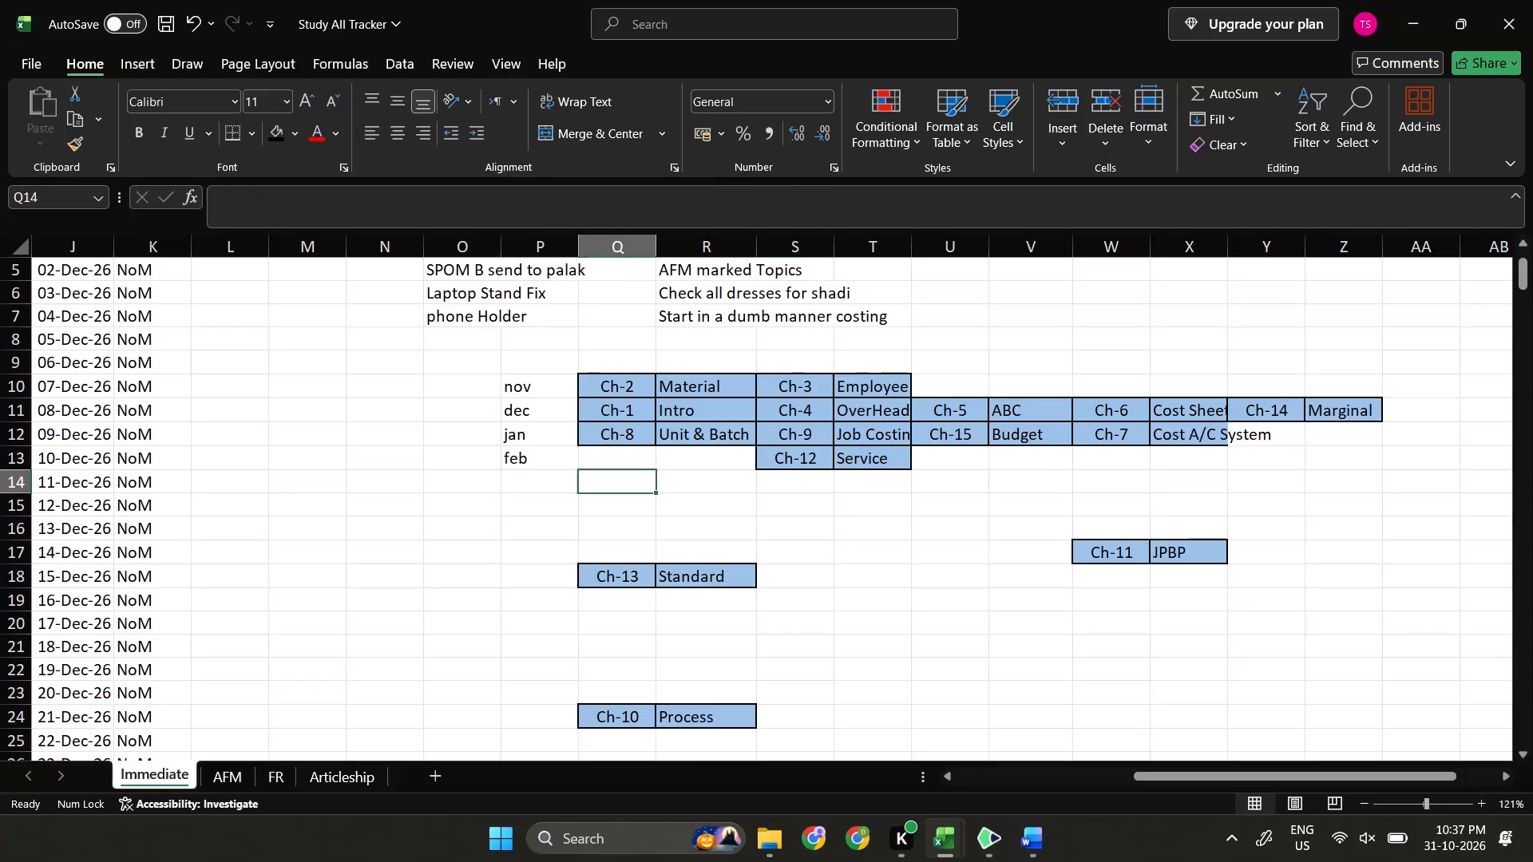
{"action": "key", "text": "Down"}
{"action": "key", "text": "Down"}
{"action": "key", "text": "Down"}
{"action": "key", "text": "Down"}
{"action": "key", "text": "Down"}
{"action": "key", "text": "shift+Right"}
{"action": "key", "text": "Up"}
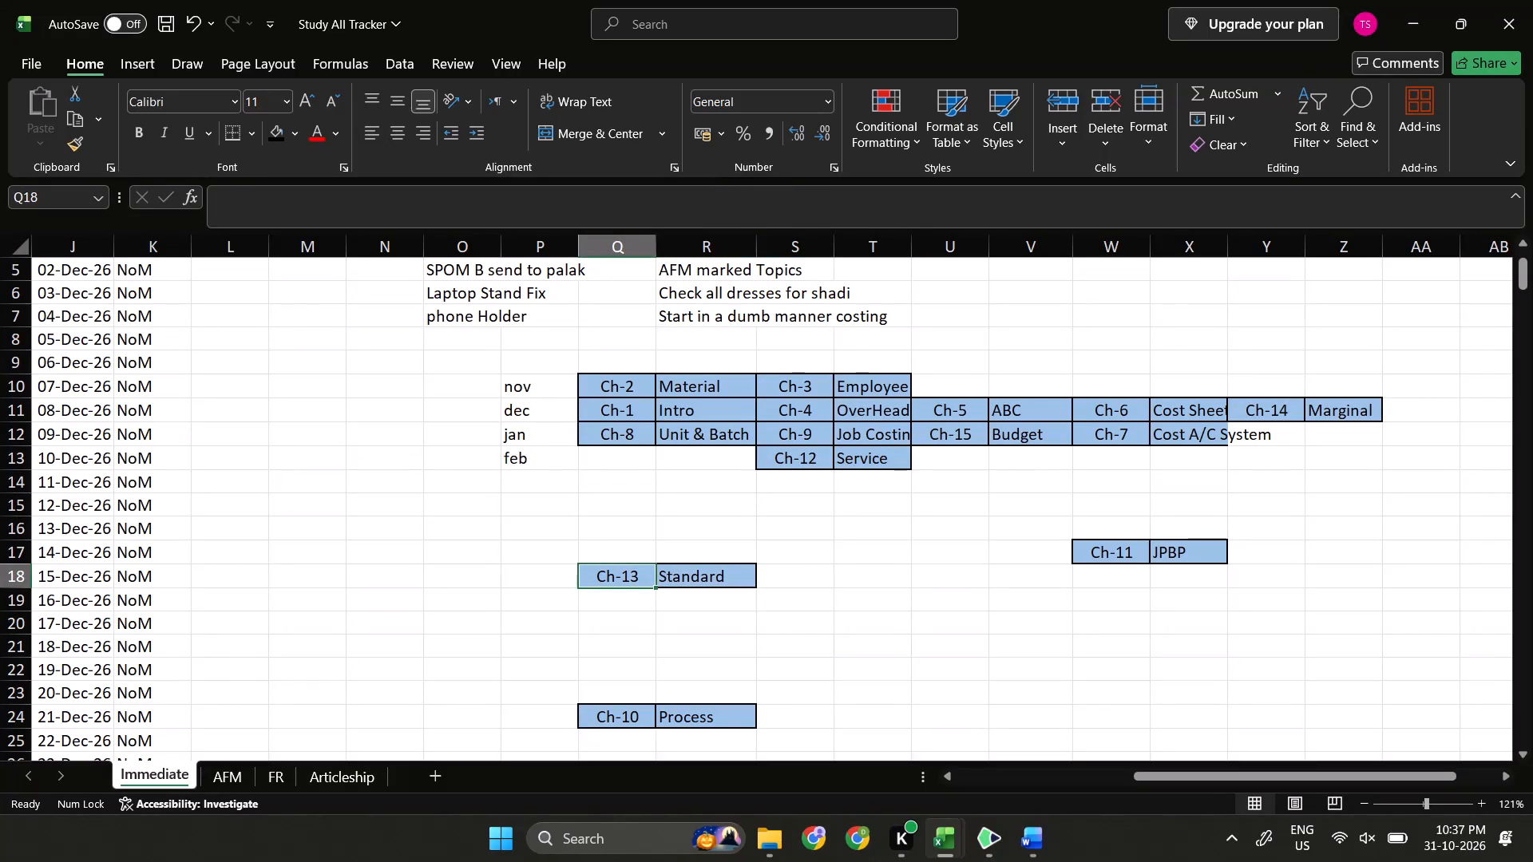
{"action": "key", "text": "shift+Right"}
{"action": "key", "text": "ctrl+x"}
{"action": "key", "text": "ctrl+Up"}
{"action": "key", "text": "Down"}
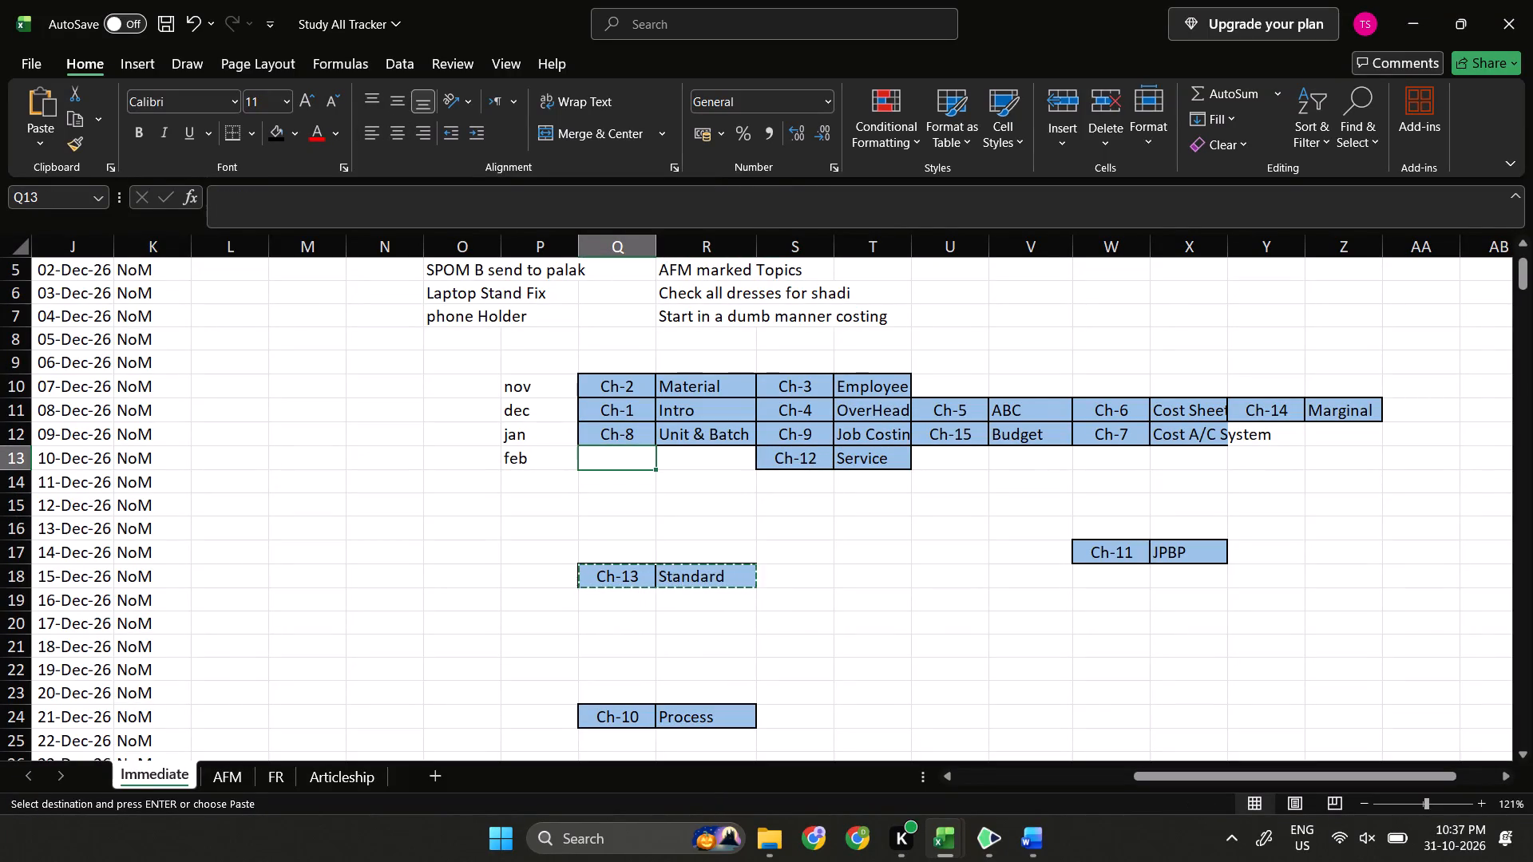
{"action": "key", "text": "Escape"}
Review the Service entry in the feb row against the chapters in the nov, dec and jan rows.
{"action": "key", "text": "Right"}
{"action": "key", "text": "Right"}
{"action": "key", "text": "Right"}
{"action": "key", "text": "Right"}
{"action": "key", "text": "Left"}
{"action": "key", "text": "shift+Right"}
{"action": "key", "text": "shift+Left"}
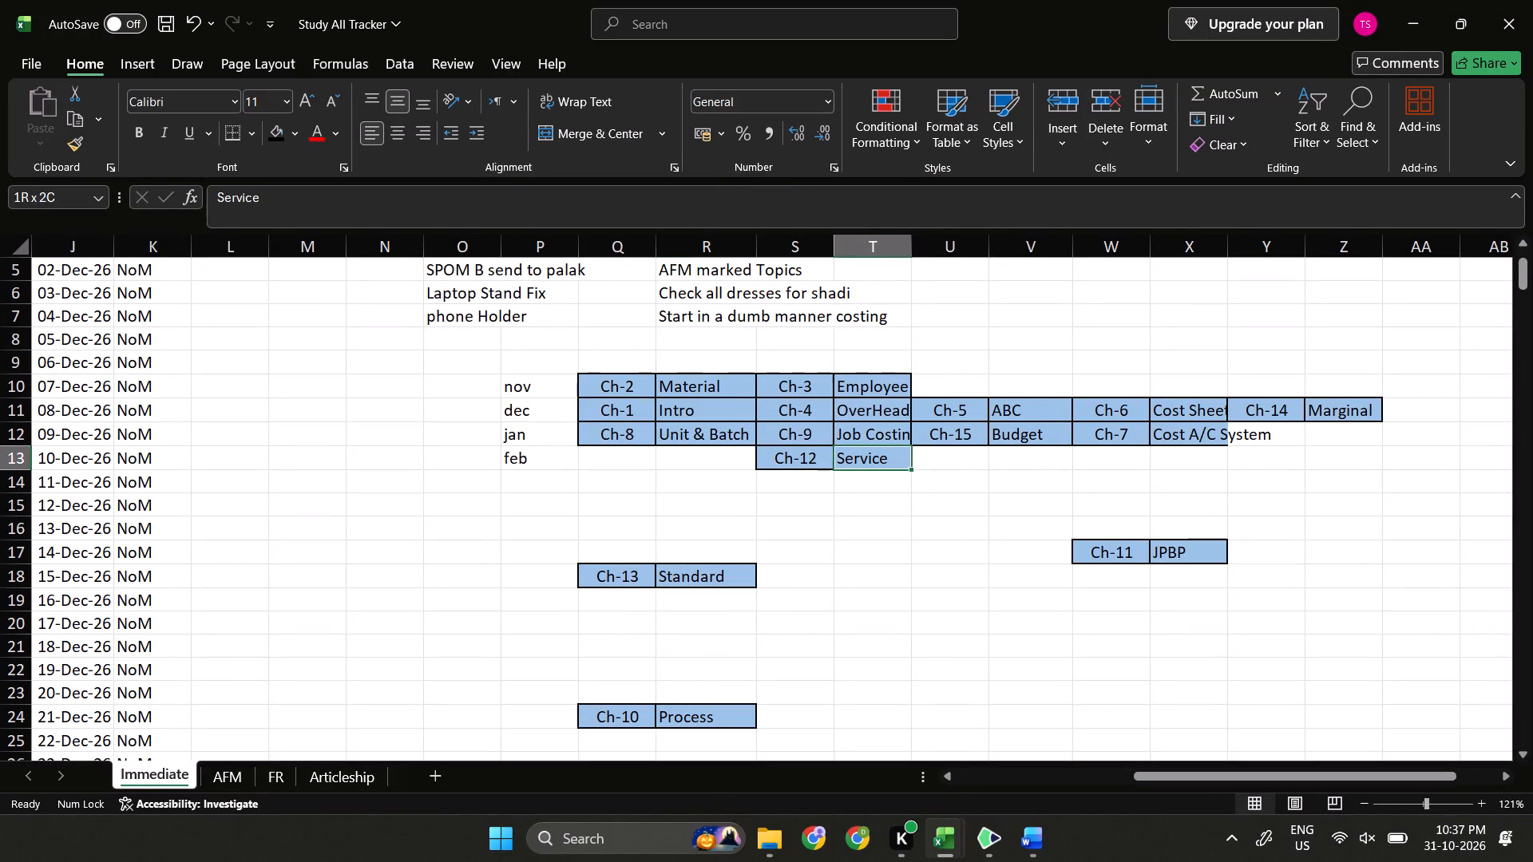
{"action": "key", "text": "Left"}
{"action": "key", "text": "shift+Right"}
{"action": "key", "text": "Right"}
{"action": "key", "text": "Up"}
{"action": "key", "text": "Up"}
{"action": "key", "text": "Up"}
{"action": "key", "text": "Left"}
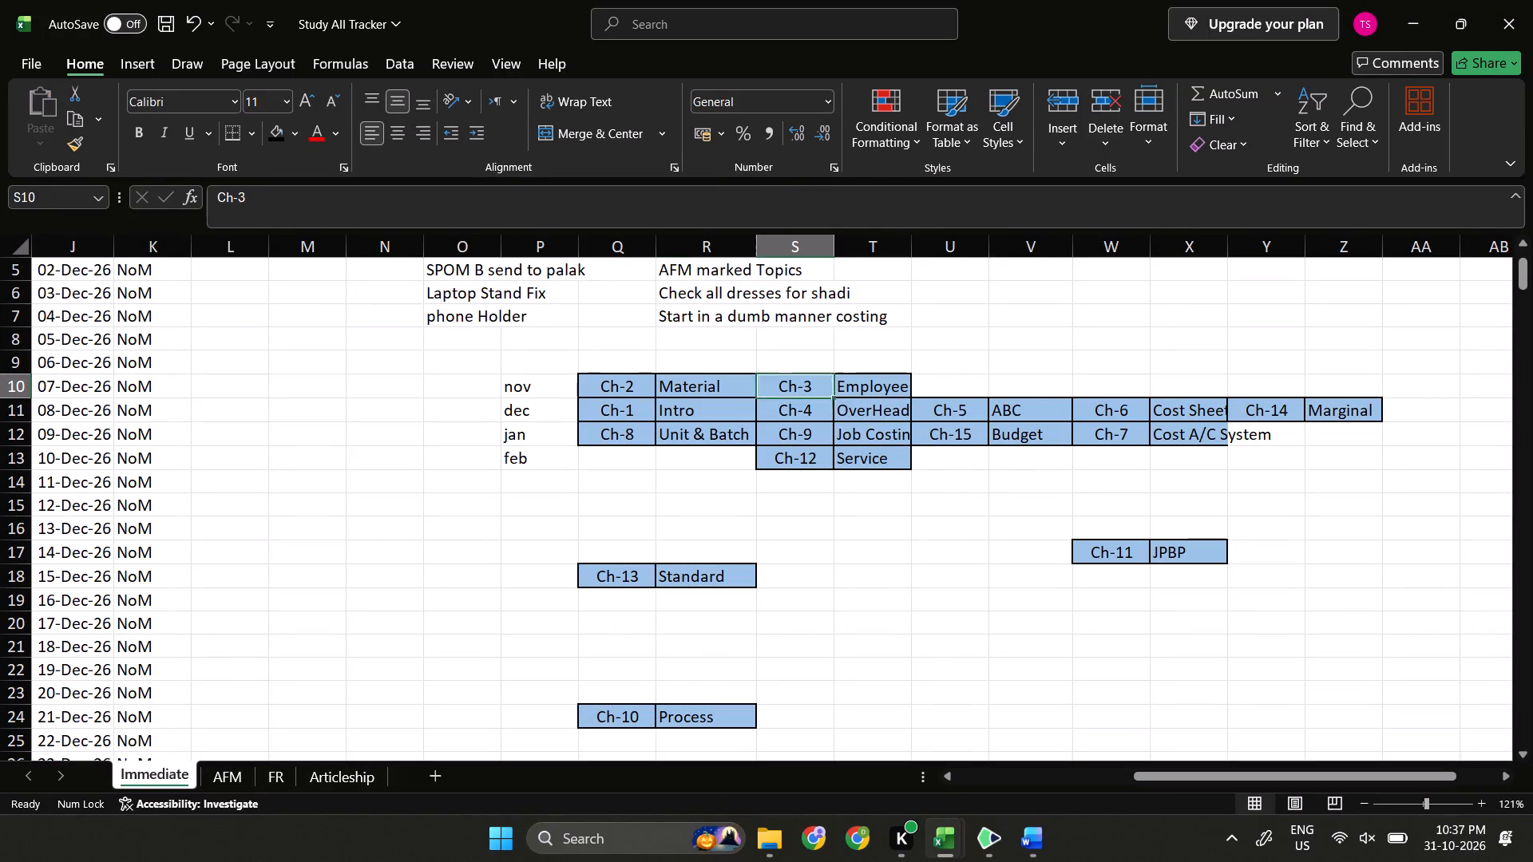
{"action": "key", "text": "Down"}
{"action": "key", "text": "Down"}
{"action": "key", "text": "Left"}
{"action": "key", "text": "Down"}
{"action": "key", "text": "Left"}
{"action": "key", "text": "Down"}
{"action": "key", "text": "Right"}
{"action": "key", "text": "Up"}
{"action": "key", "text": "Up"}
{"action": "key", "text": "Right"}
{"action": "key", "text": "Down"}
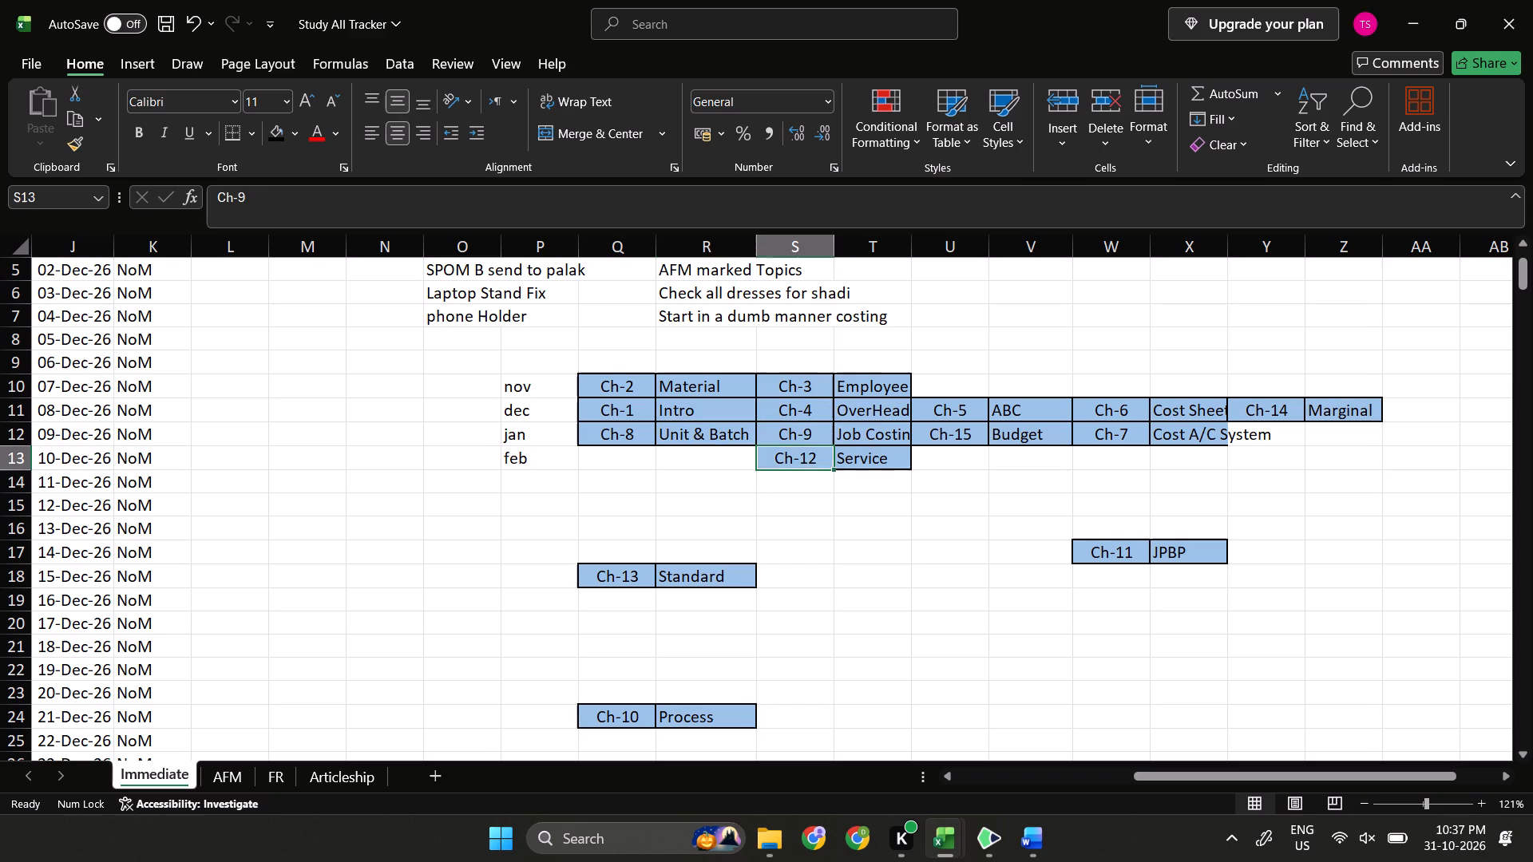
{"action": "key", "text": "Right"}
{"action": "key", "text": "Down"}
{"action": "key", "text": "Left"}
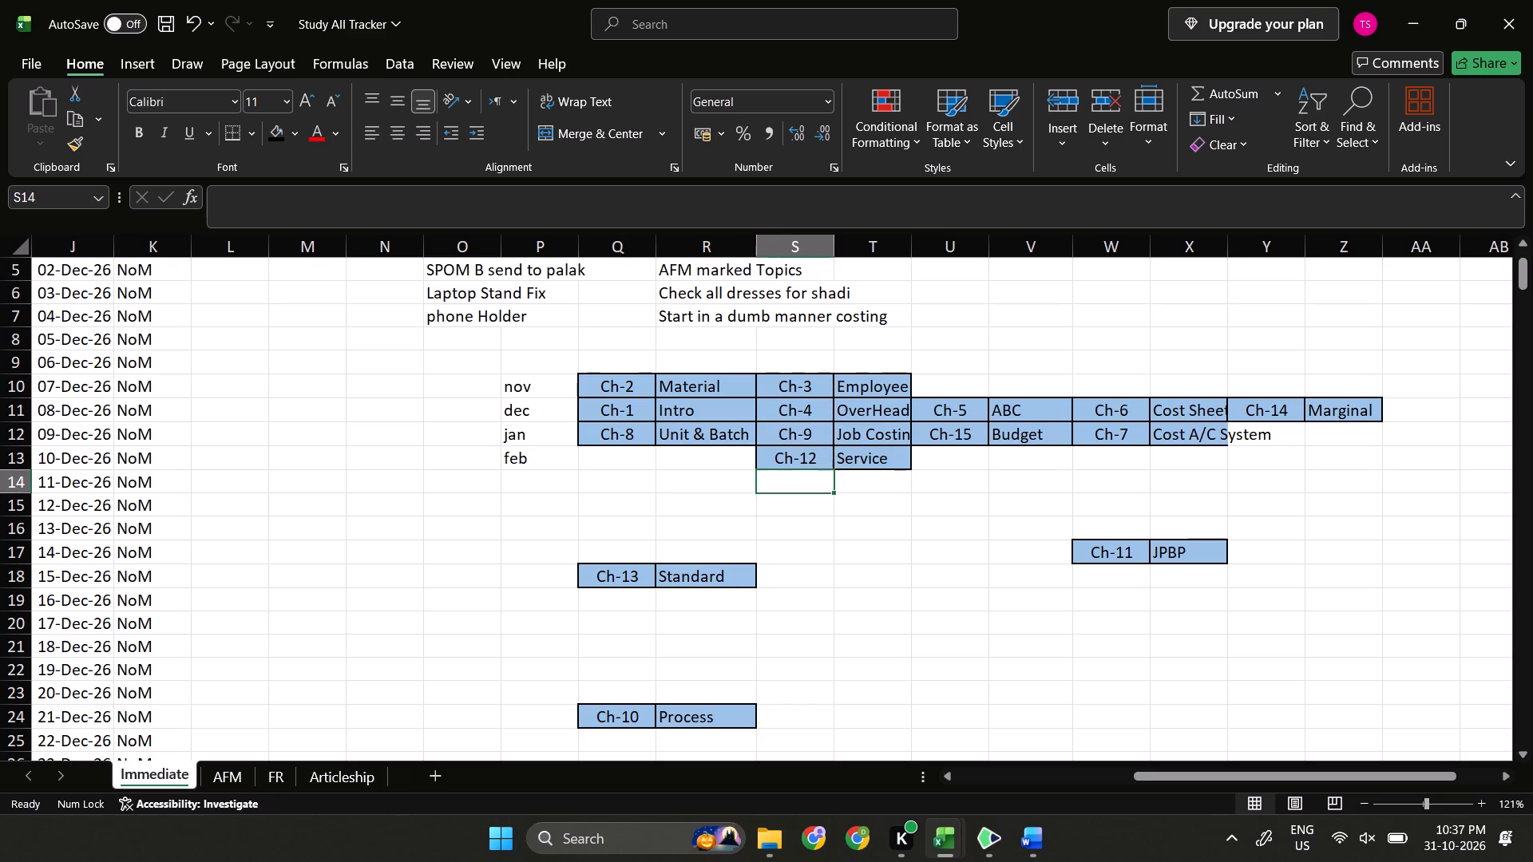
{"action": "key", "text": "Up"}
{"action": "key", "text": "shift+Right"}
{"action": "key", "text": "Right"}
{"action": "key", "text": "Left"}
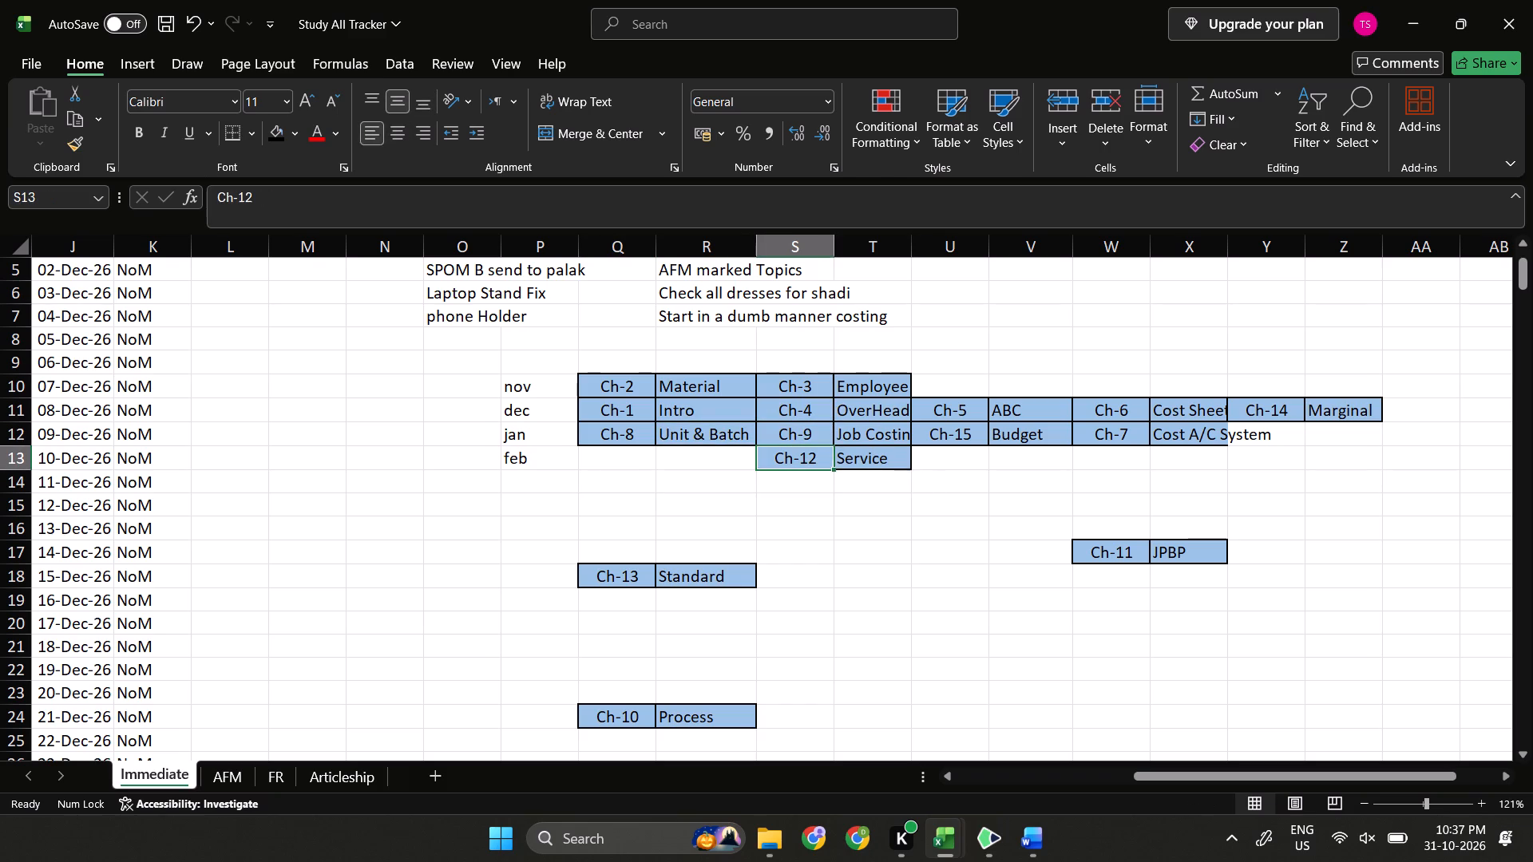
{"action": "key", "text": "Down"}
{"action": "key", "text": "Down"}
{"action": "key", "text": "Up"}
{"action": "key", "text": "Up"}
{"action": "key", "text": "Right"}
{"action": "key", "text": "Up"}
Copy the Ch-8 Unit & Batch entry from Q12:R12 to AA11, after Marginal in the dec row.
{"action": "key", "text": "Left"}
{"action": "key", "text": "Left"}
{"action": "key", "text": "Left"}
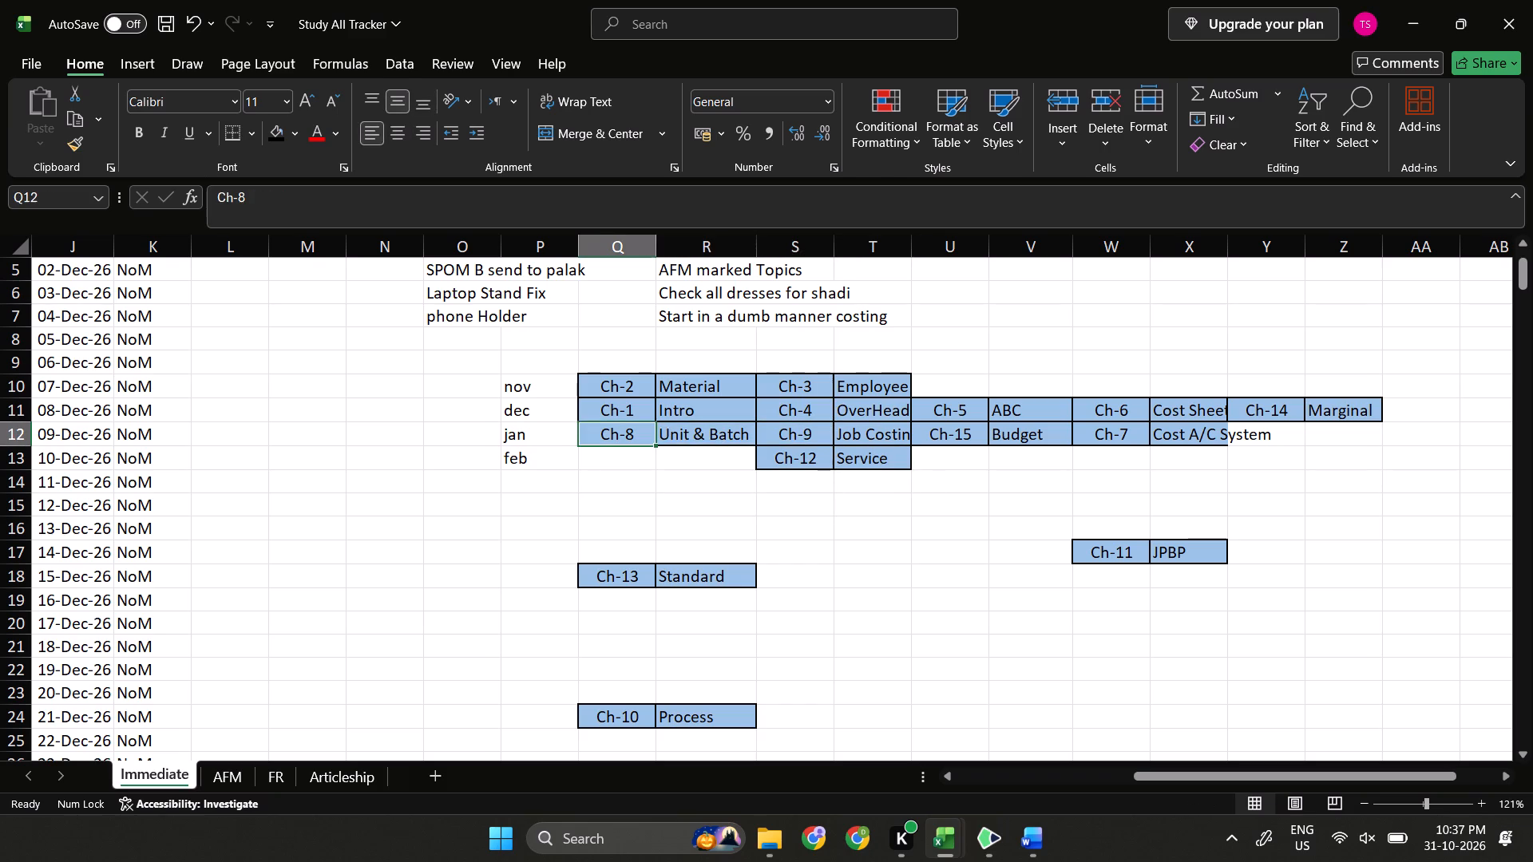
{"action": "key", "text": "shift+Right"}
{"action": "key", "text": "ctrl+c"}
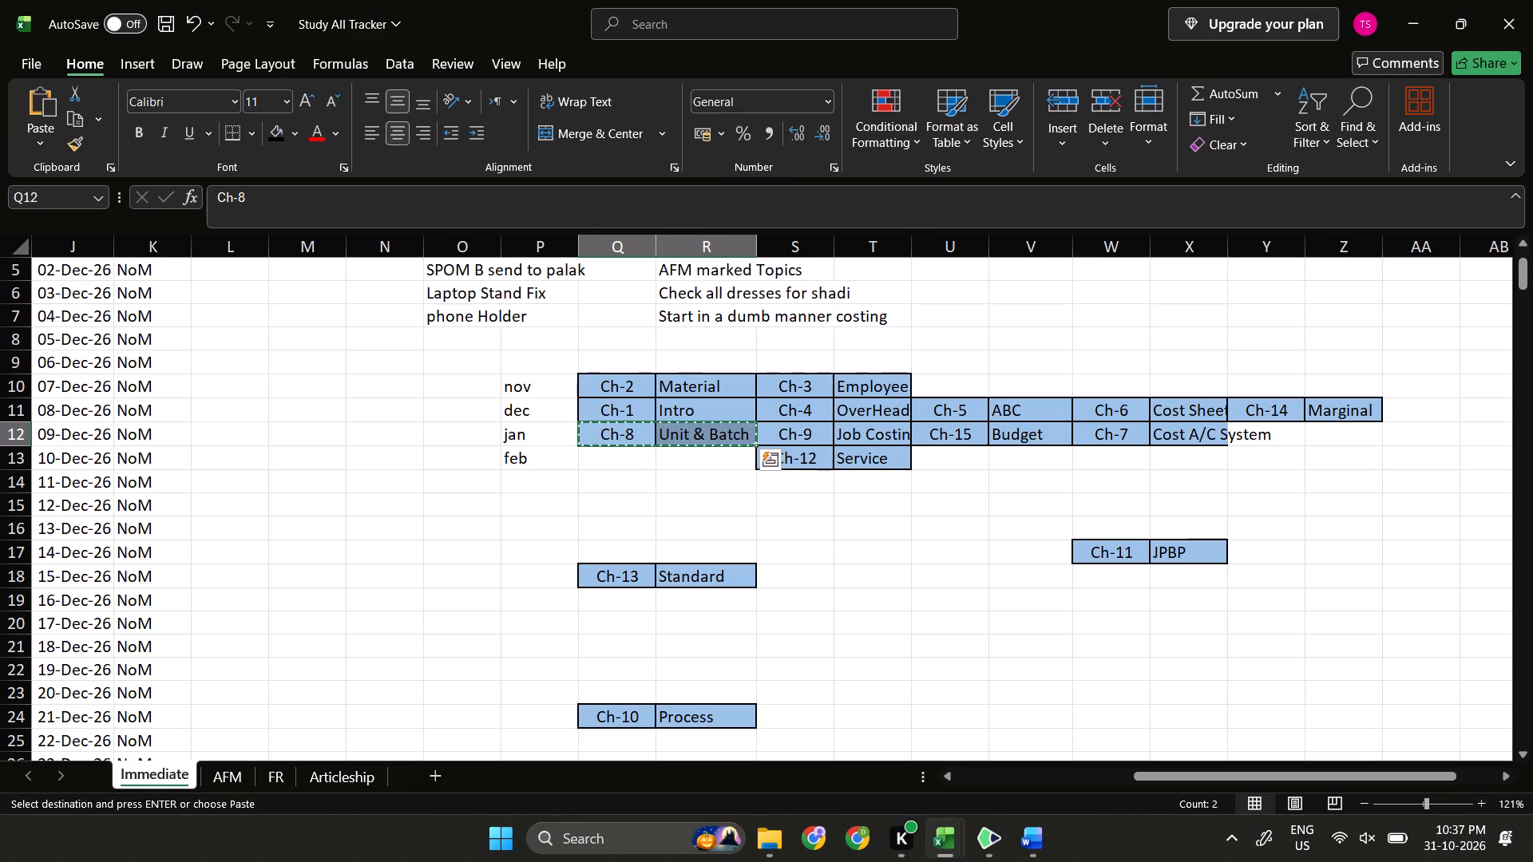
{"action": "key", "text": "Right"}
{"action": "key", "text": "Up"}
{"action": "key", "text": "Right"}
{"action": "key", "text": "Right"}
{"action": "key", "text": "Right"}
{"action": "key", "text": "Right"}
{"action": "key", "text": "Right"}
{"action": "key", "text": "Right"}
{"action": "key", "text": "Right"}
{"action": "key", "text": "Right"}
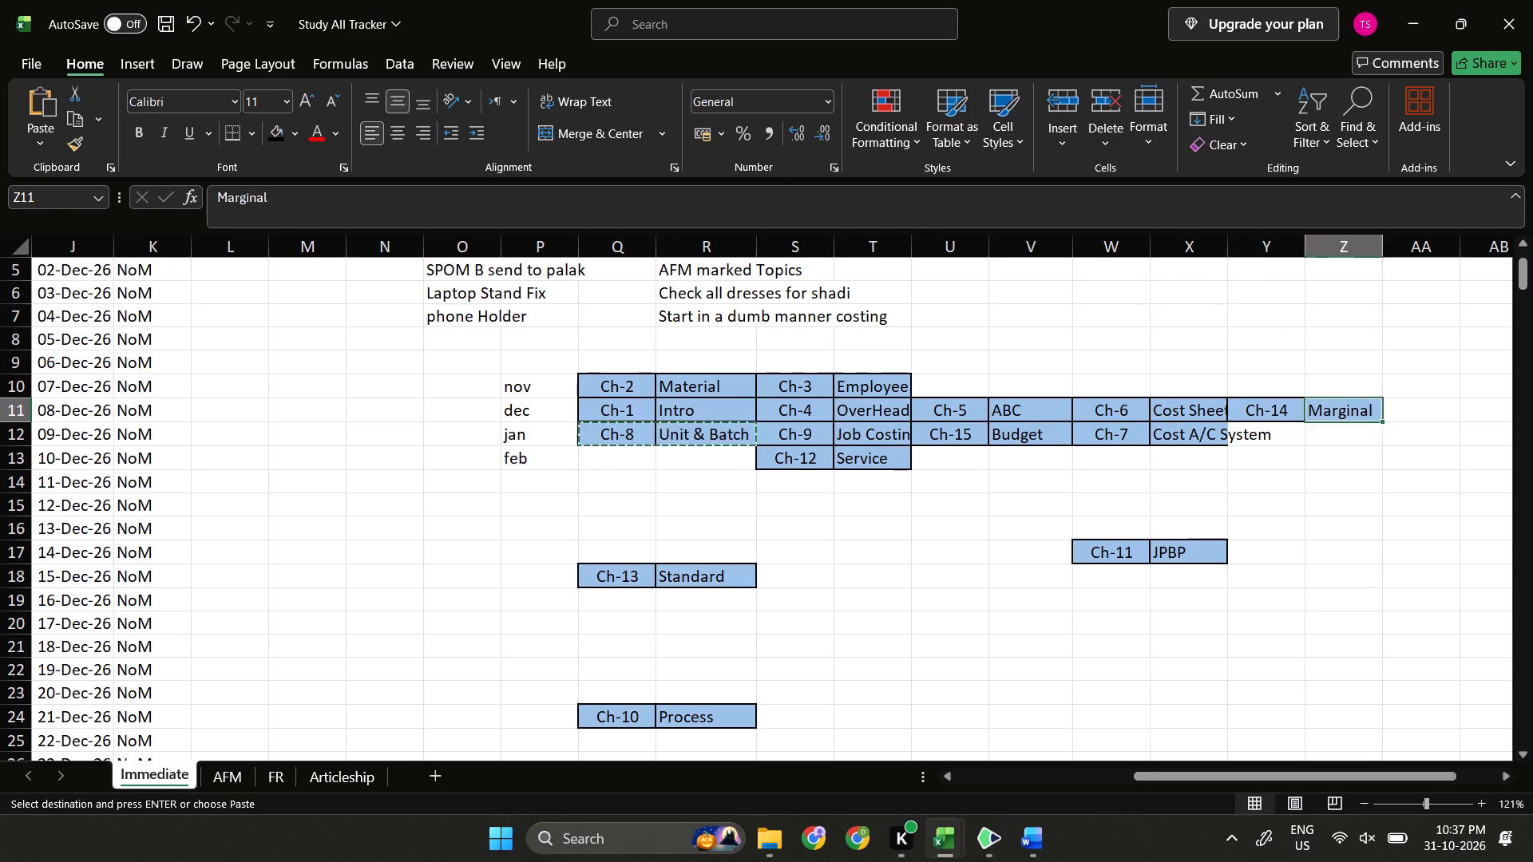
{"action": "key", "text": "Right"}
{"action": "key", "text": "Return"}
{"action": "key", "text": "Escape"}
Review the extended dec row against the chapters placed in the jan and feb rows.
{"action": "key", "text": "Right"}
{"action": "key", "text": "Right"}
{"action": "key", "text": "Left"}
{"action": "key", "text": "Left"}
{"action": "key", "text": "Down"}
{"action": "key", "text": "Left"}
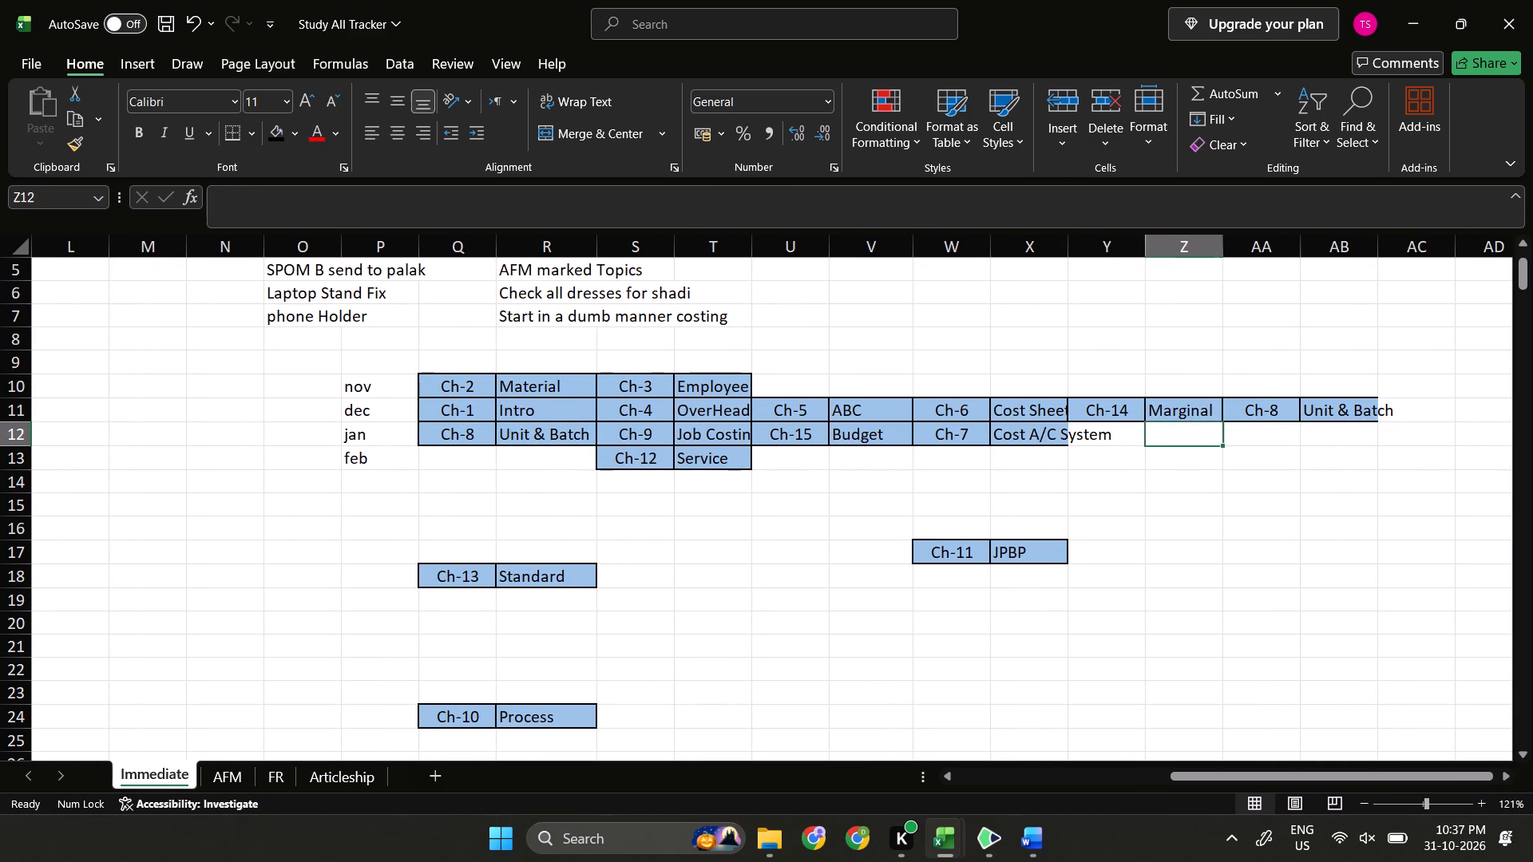
{"action": "key", "text": "Left"}
{"action": "key", "text": "Up"}
{"action": "key", "text": "Right"}
{"action": "key", "text": "Left"}
{"action": "key", "text": "Left"}
{"action": "key", "text": "Left"}
{"action": "key", "text": "Left"}
{"action": "key", "text": "Left"}
{"action": "key", "text": "Left"}
{"action": "key", "text": "Down"}
{"action": "key", "text": "Down"}
{"action": "key", "text": "Left"}
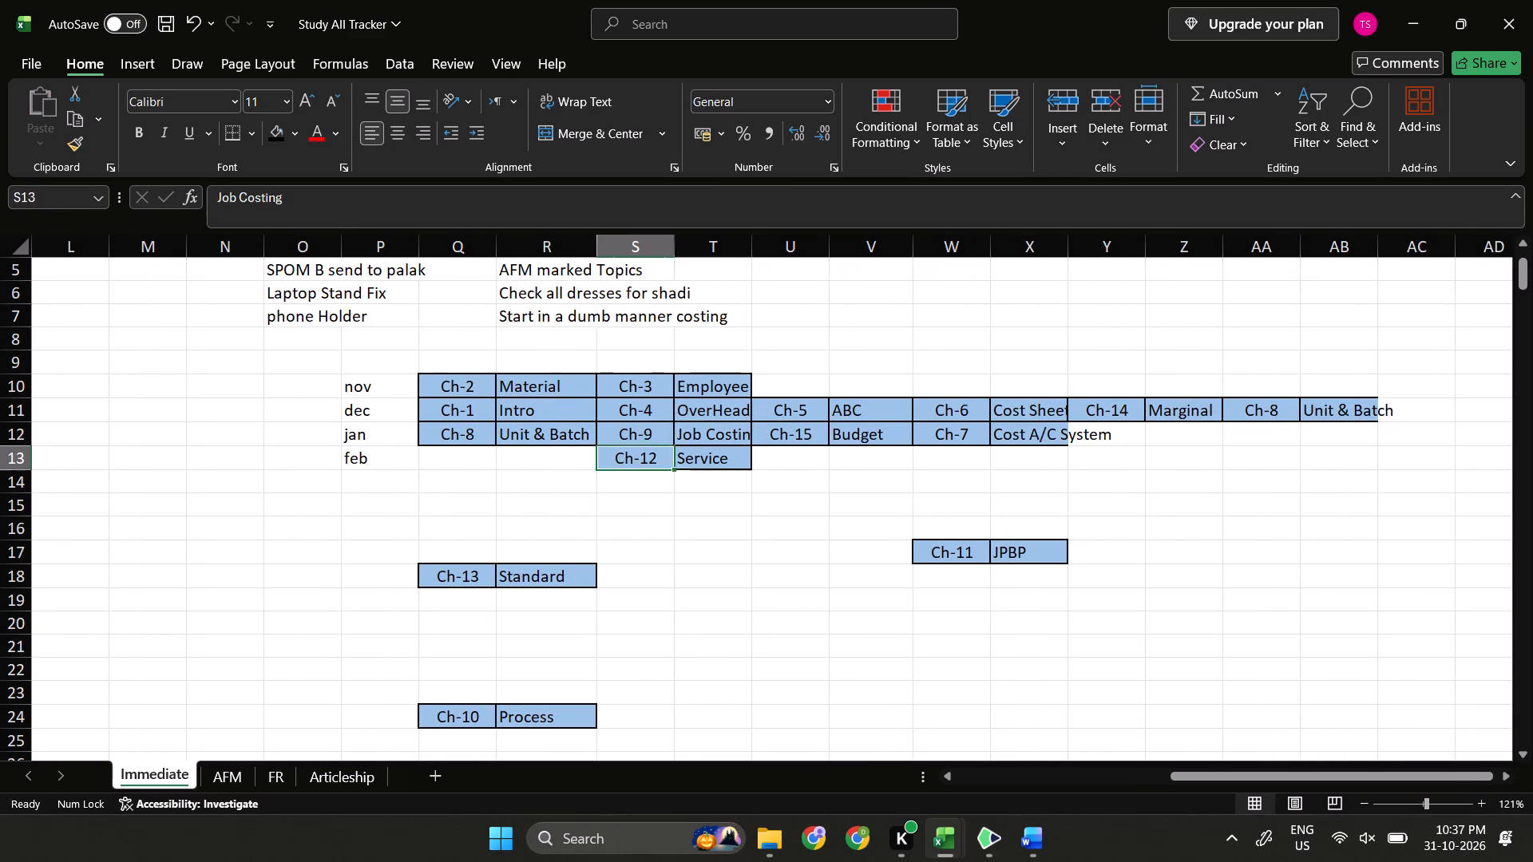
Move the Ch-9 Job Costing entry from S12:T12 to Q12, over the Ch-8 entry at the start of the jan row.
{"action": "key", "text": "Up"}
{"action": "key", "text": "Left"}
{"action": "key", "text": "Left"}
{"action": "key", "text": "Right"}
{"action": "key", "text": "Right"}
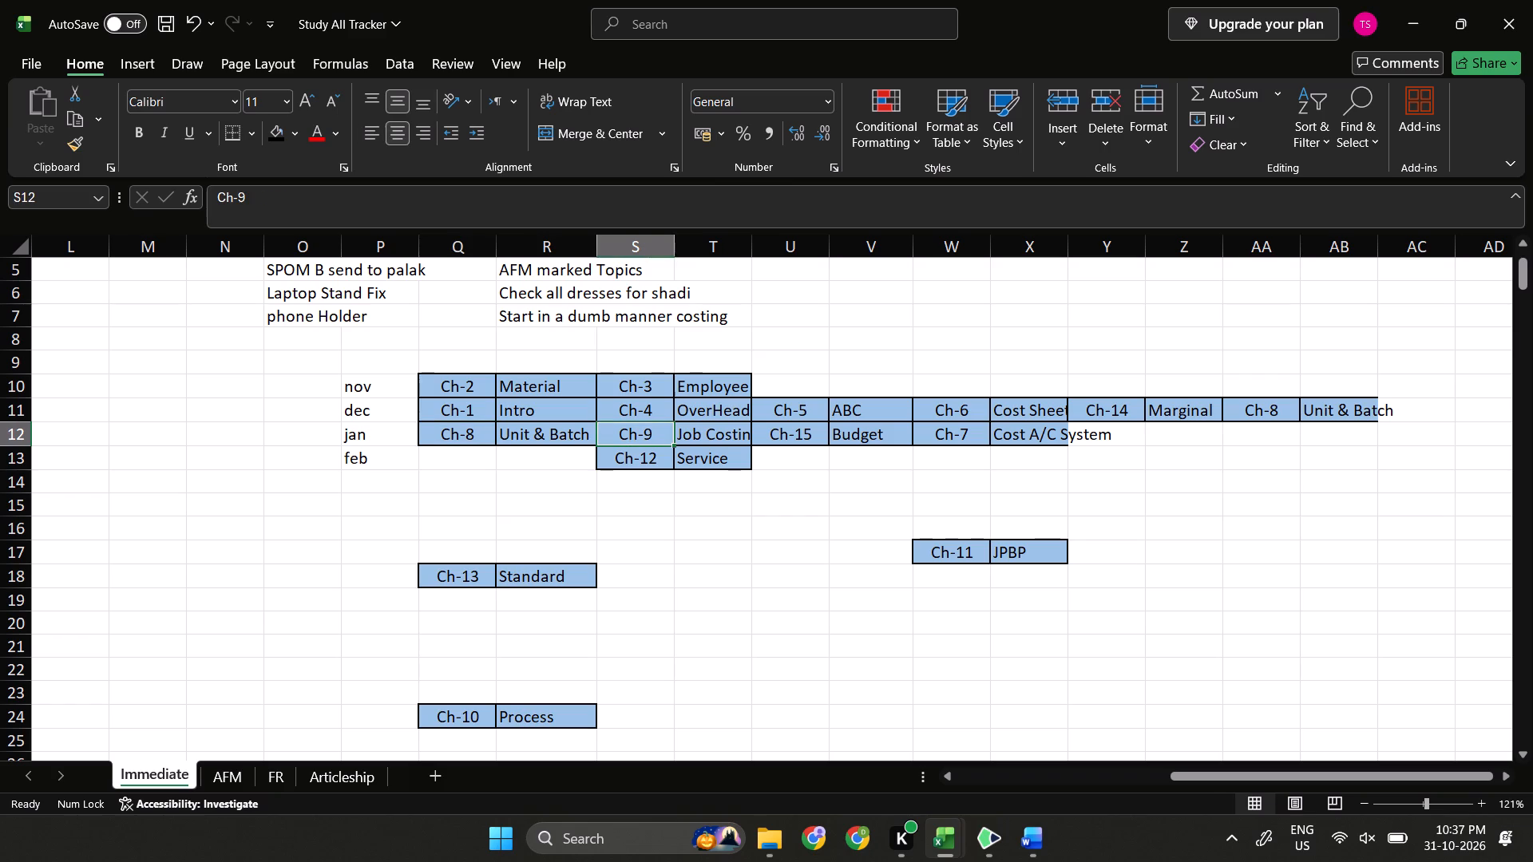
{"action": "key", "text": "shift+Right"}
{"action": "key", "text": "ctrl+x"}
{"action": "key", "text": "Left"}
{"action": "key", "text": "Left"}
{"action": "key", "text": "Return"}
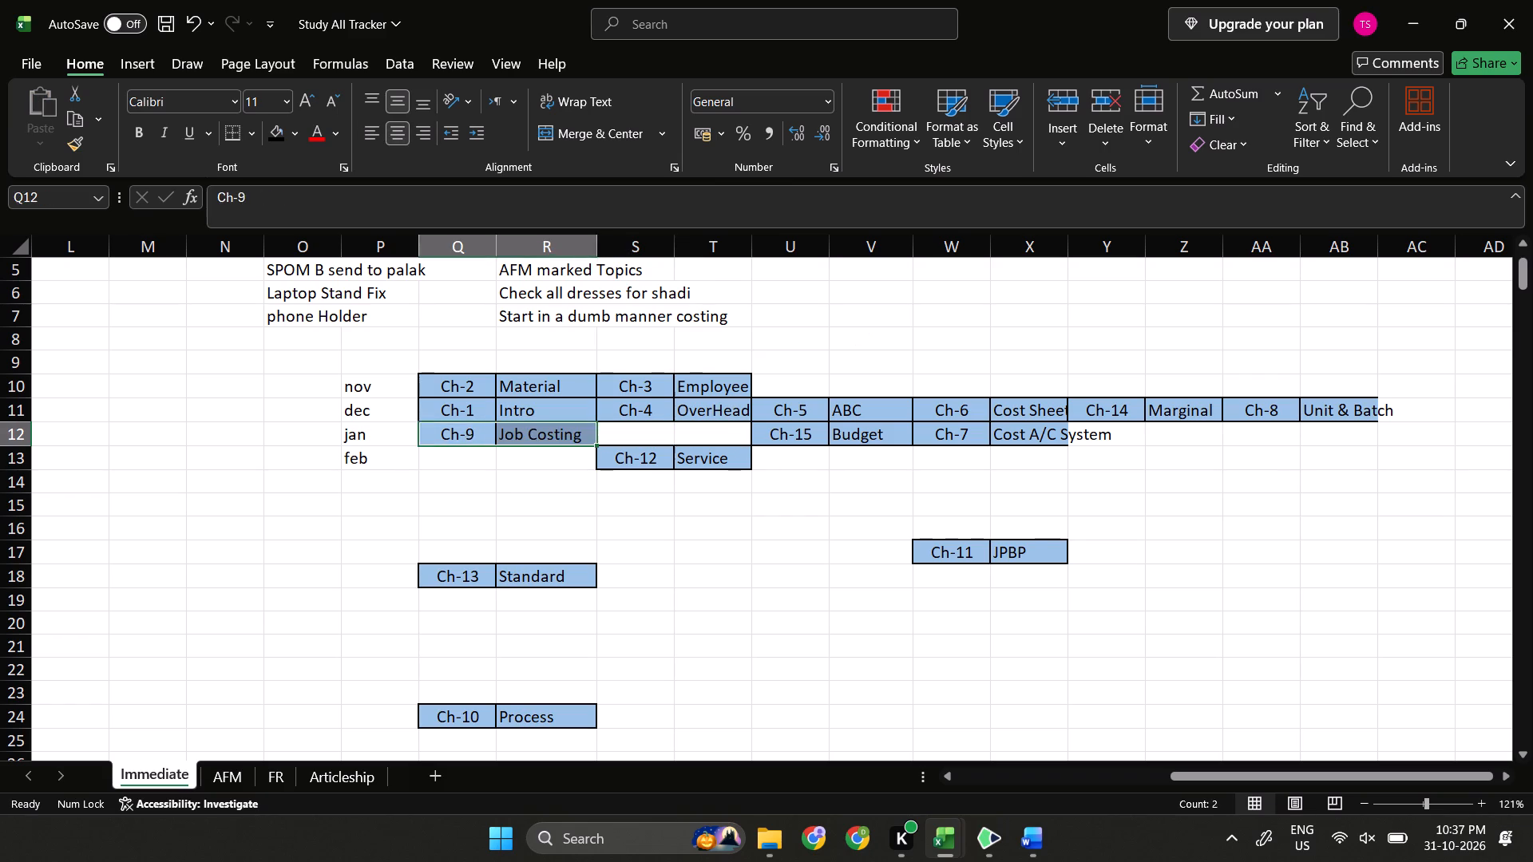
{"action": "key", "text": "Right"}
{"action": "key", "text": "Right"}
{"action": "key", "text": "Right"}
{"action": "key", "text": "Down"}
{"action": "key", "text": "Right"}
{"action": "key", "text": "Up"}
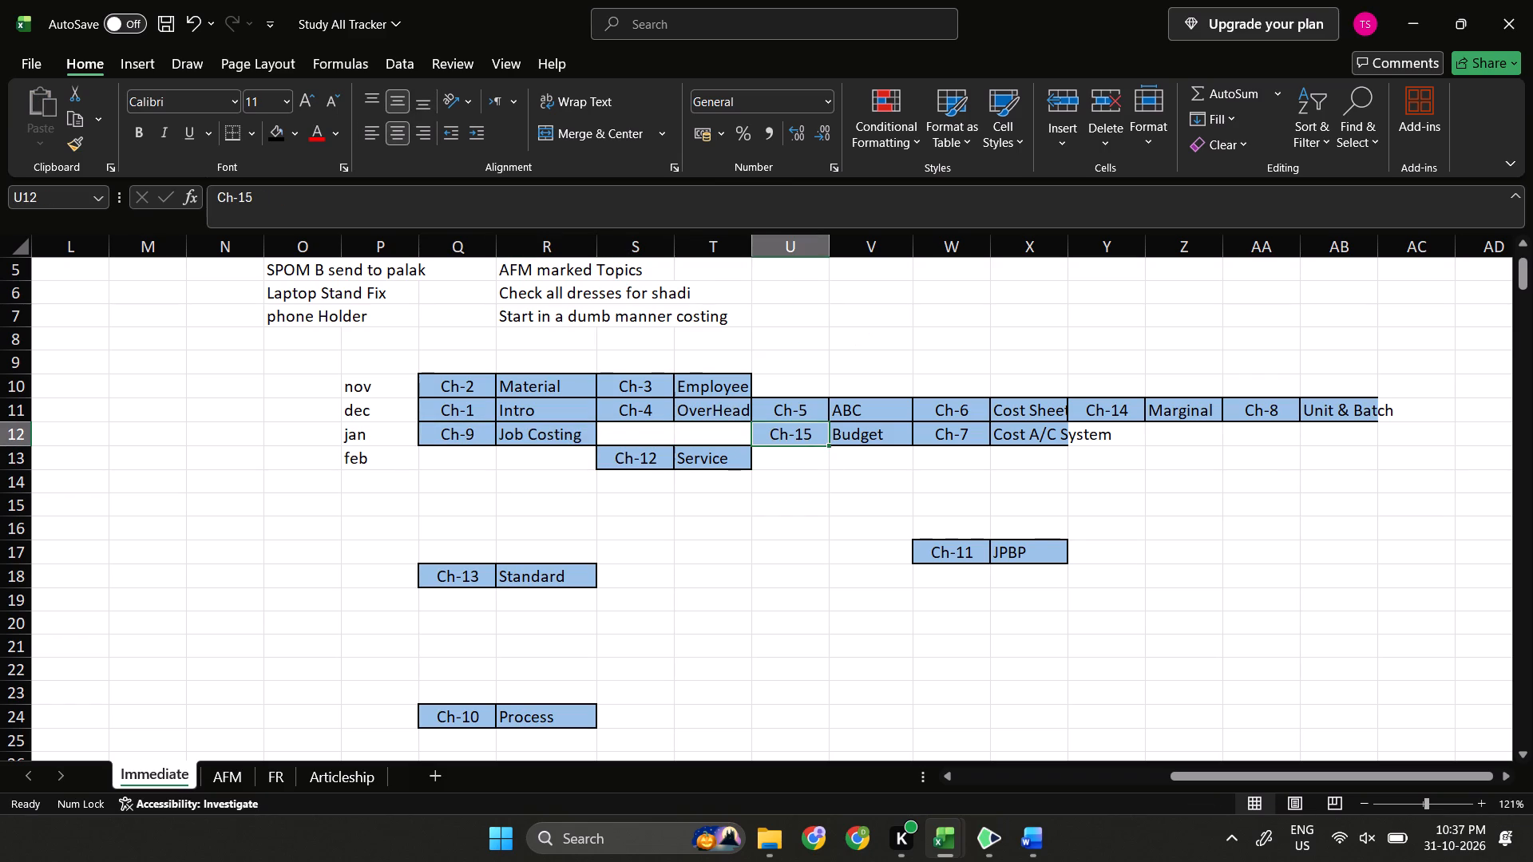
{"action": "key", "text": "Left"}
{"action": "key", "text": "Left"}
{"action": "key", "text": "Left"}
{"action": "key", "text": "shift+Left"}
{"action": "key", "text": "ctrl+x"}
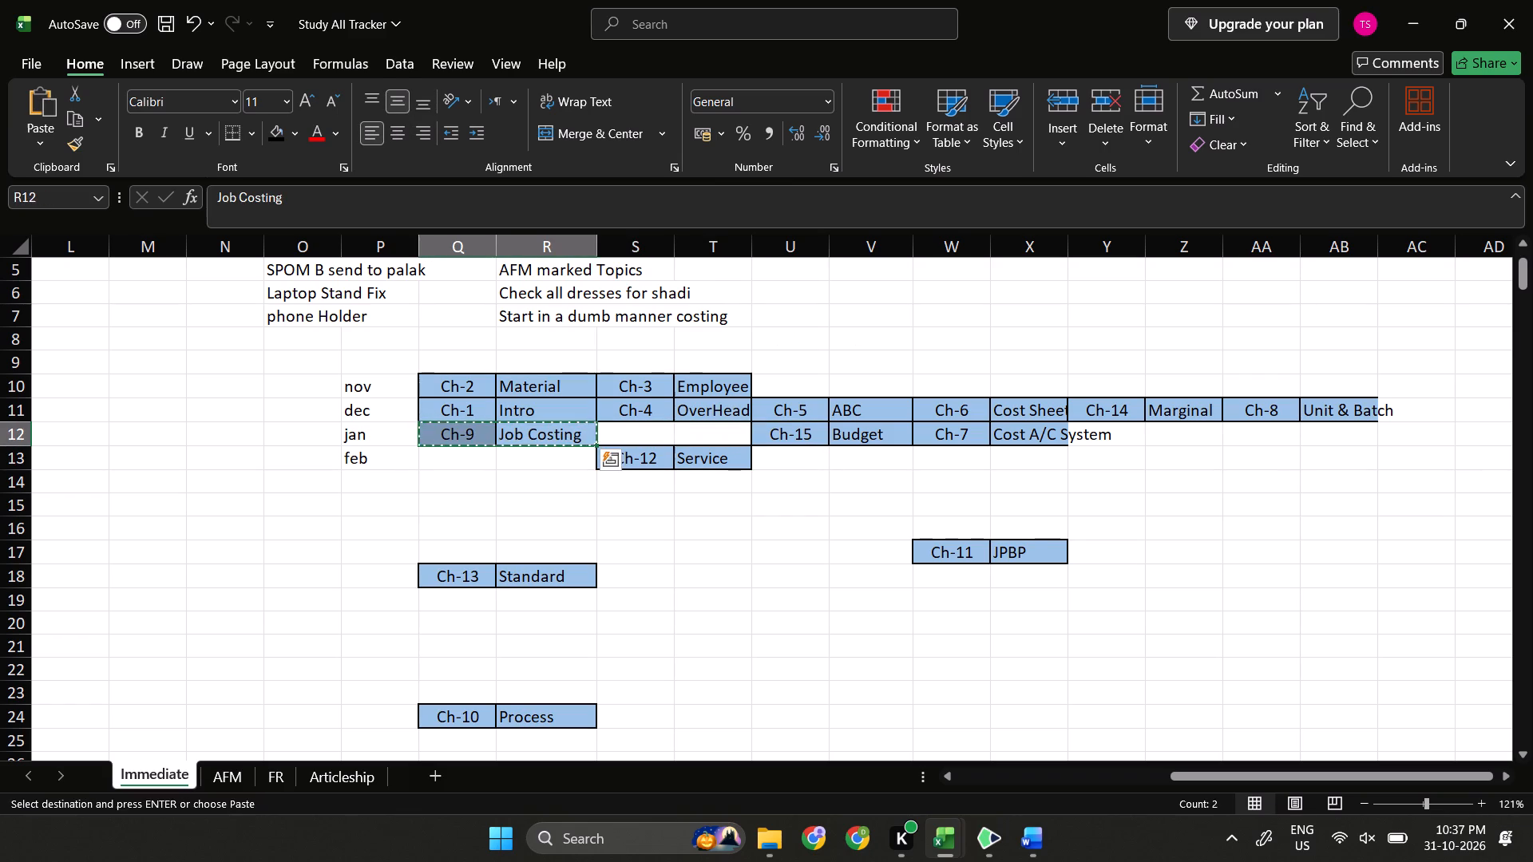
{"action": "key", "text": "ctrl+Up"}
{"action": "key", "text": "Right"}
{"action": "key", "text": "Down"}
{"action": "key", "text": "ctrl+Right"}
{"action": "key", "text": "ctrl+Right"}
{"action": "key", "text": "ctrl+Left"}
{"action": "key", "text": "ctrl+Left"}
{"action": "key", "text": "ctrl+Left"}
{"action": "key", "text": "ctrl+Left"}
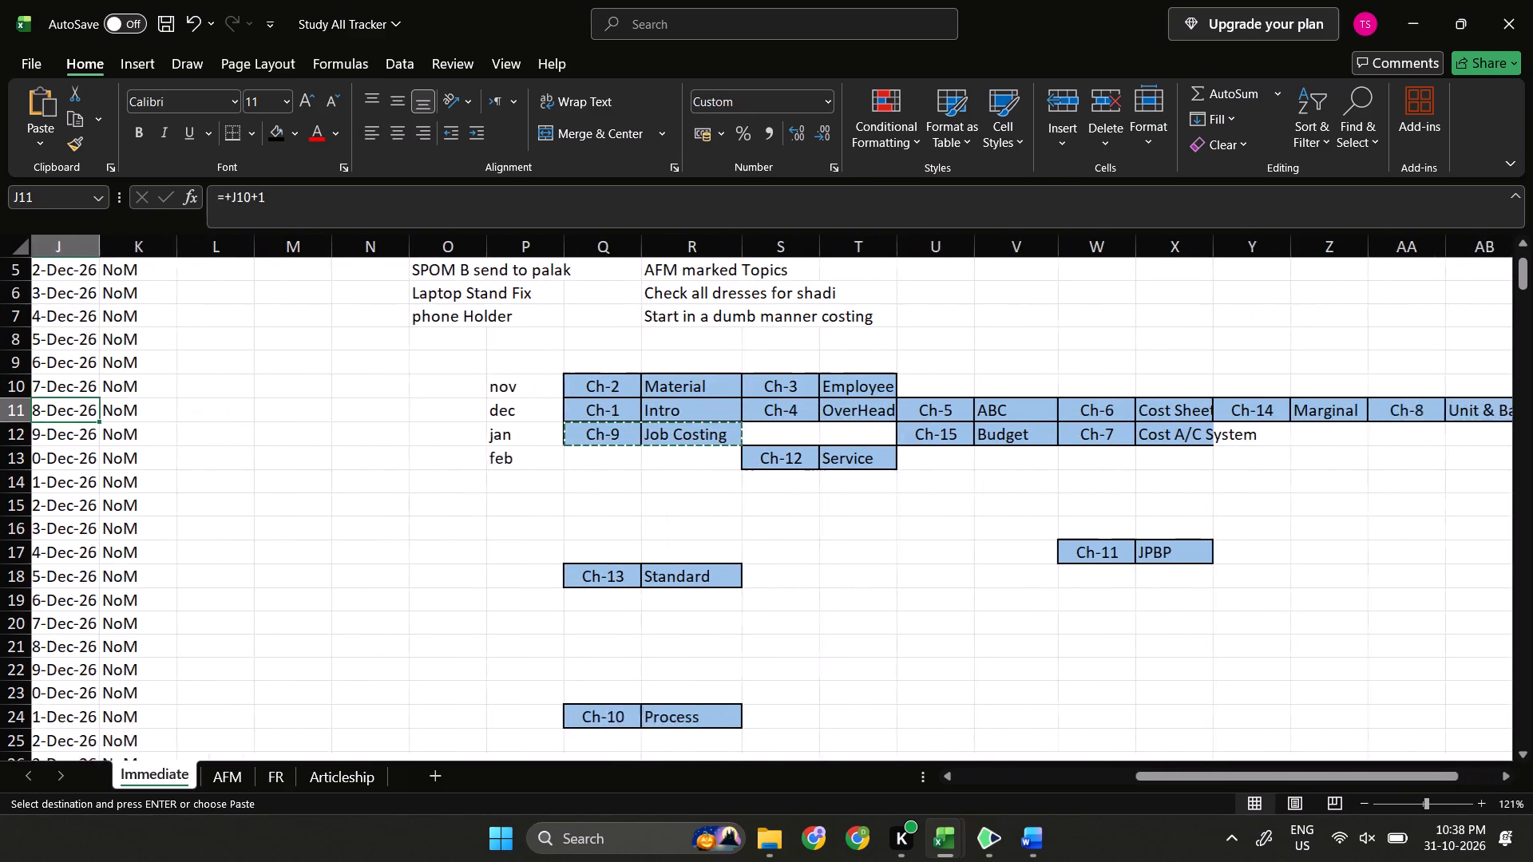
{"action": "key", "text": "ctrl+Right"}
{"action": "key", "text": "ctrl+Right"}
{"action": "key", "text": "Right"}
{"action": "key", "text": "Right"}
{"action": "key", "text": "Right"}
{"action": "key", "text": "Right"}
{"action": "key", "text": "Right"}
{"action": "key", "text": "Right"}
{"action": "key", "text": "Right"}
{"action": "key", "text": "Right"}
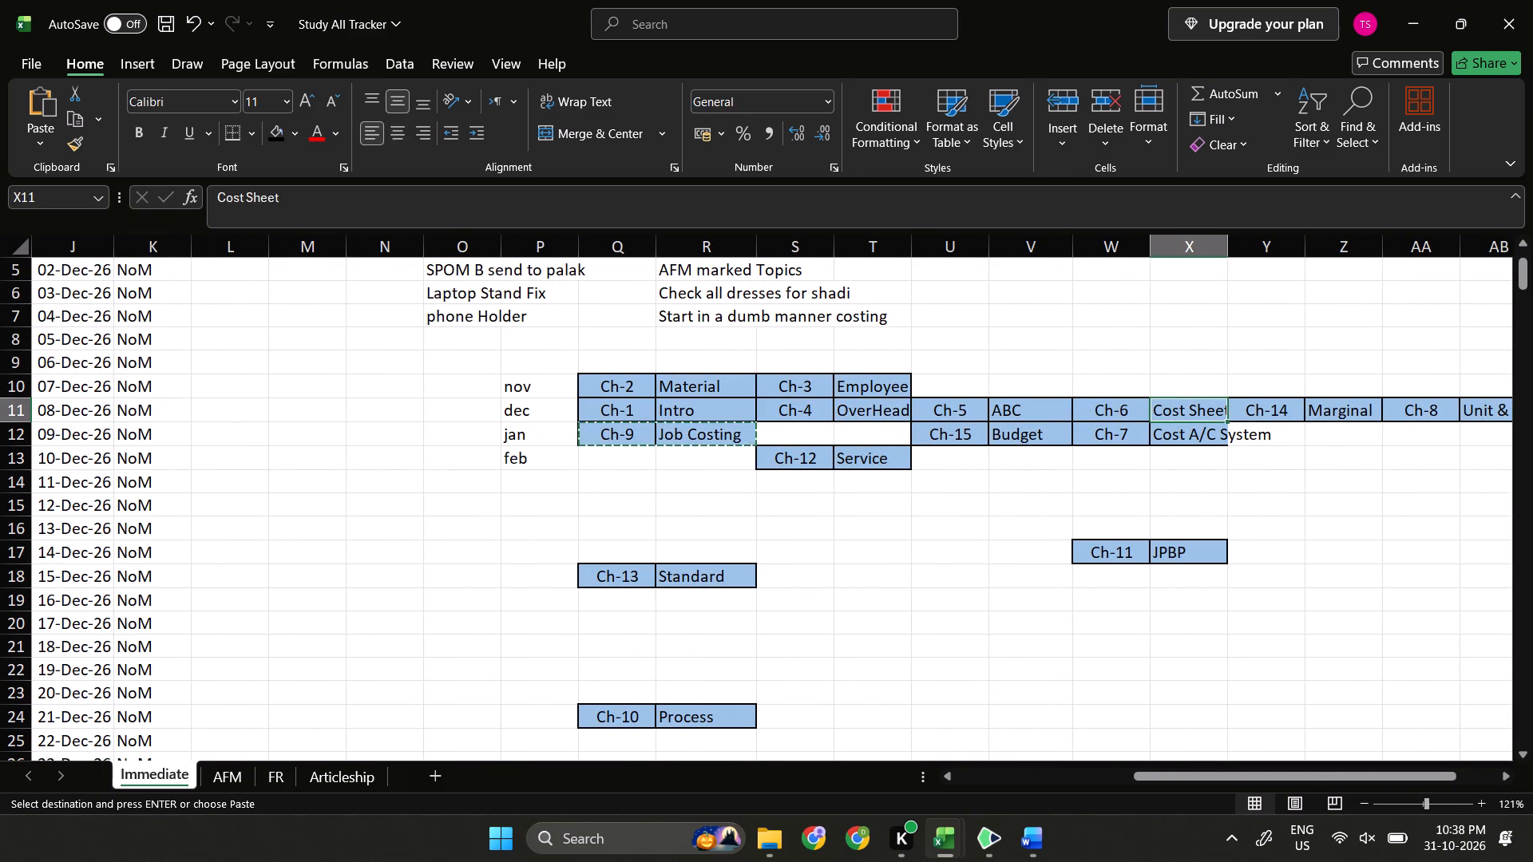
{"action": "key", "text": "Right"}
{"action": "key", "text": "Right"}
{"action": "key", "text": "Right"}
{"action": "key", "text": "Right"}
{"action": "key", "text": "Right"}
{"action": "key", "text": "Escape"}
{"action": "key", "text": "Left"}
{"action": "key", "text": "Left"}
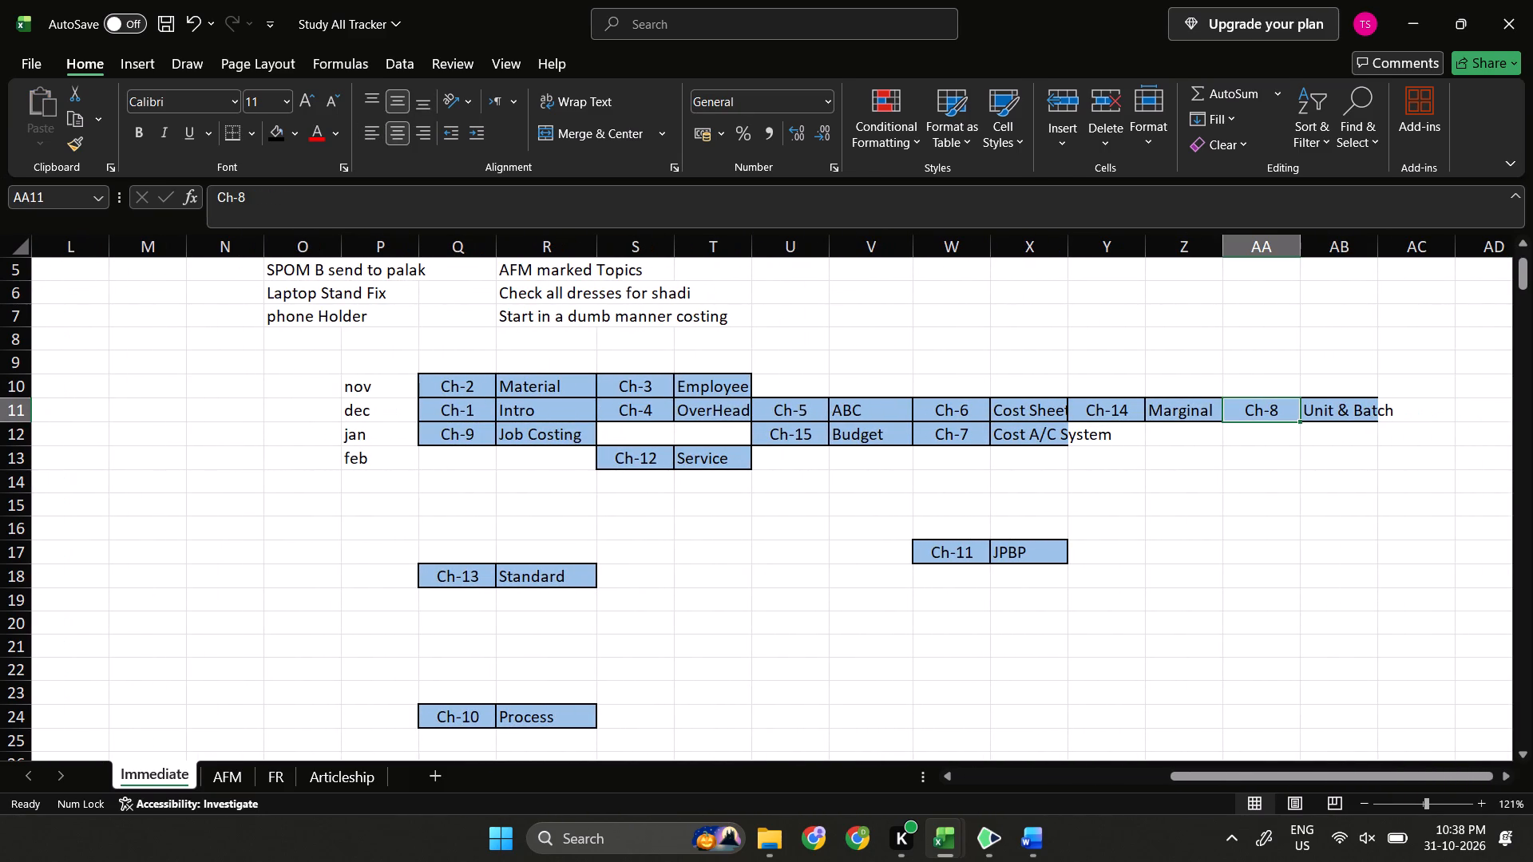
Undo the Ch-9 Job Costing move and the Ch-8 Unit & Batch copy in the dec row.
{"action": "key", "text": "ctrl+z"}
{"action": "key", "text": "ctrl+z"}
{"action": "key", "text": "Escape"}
Review the jan row's chapters around Ch-15 Budget and Ch-7 Cost A/C System.
{"action": "key", "text": "Down"}
{"action": "key", "text": "Right"}
{"action": "key", "text": "Left"}
{"action": "key", "text": "Left"}
{"action": "key", "text": "Left"}
{"action": "key", "text": "Left"}
{"action": "key", "text": "Left"}
{"action": "key", "text": "Left"}
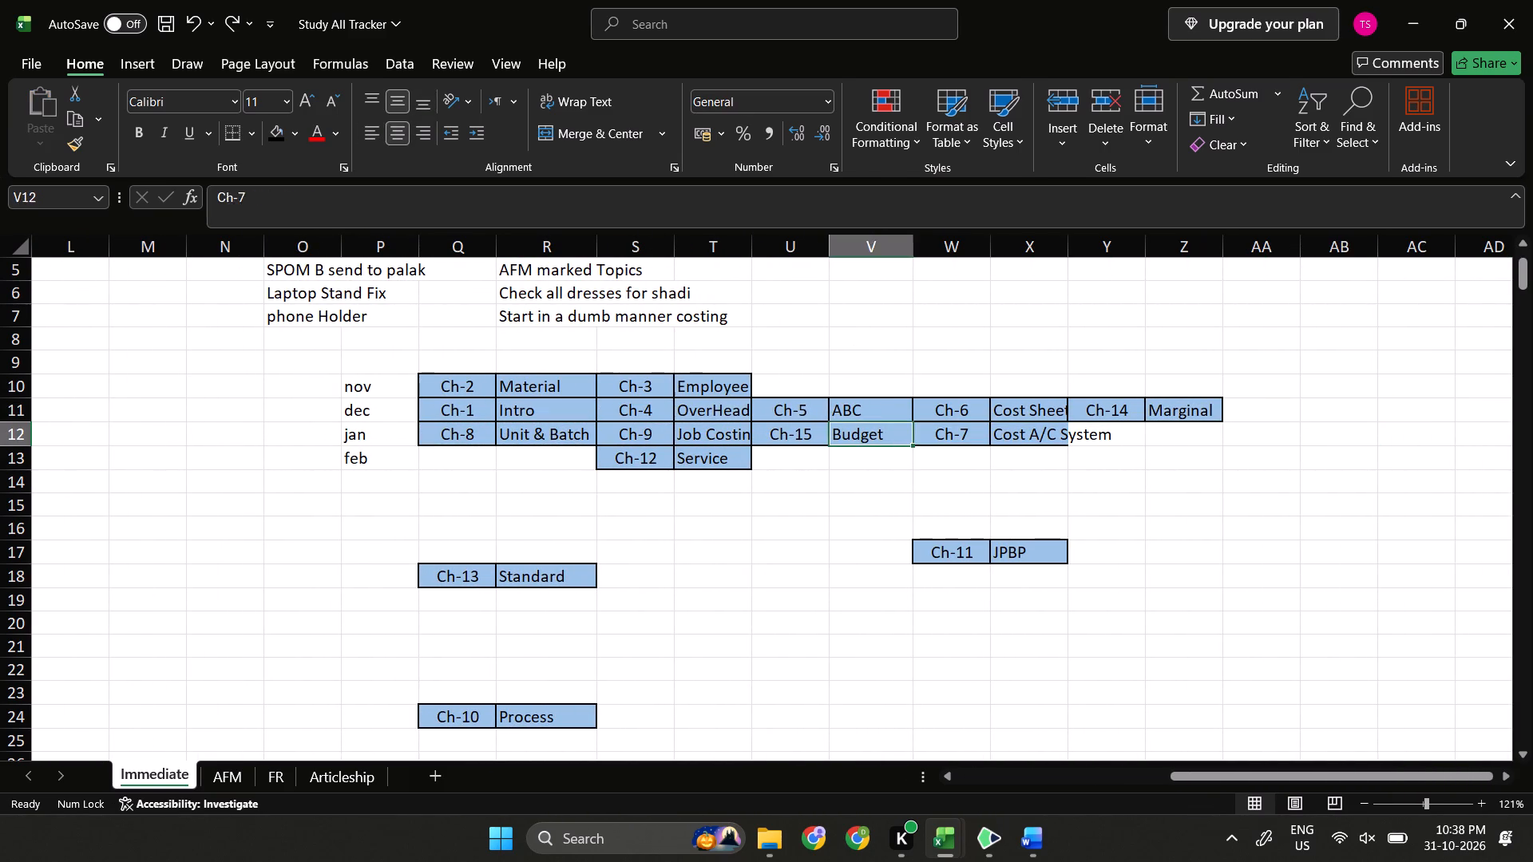
{"action": "key", "text": "Left"}
{"action": "key", "text": "Left"}
{"action": "key", "text": "Right"}
{"action": "key", "text": "Right"}
{"action": "key", "text": "Left"}
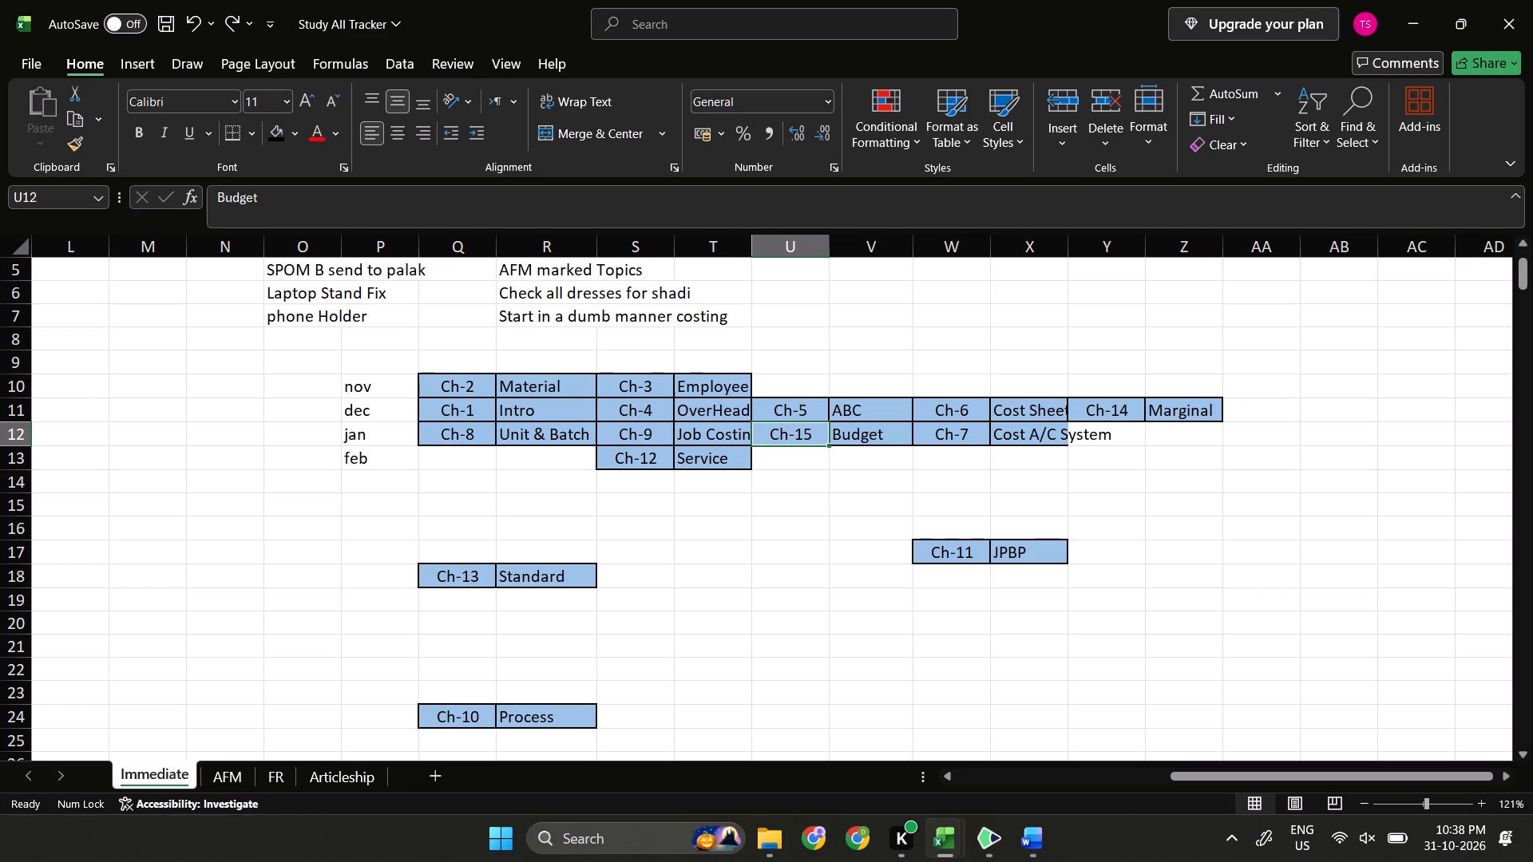
{"action": "key", "text": "Right"}
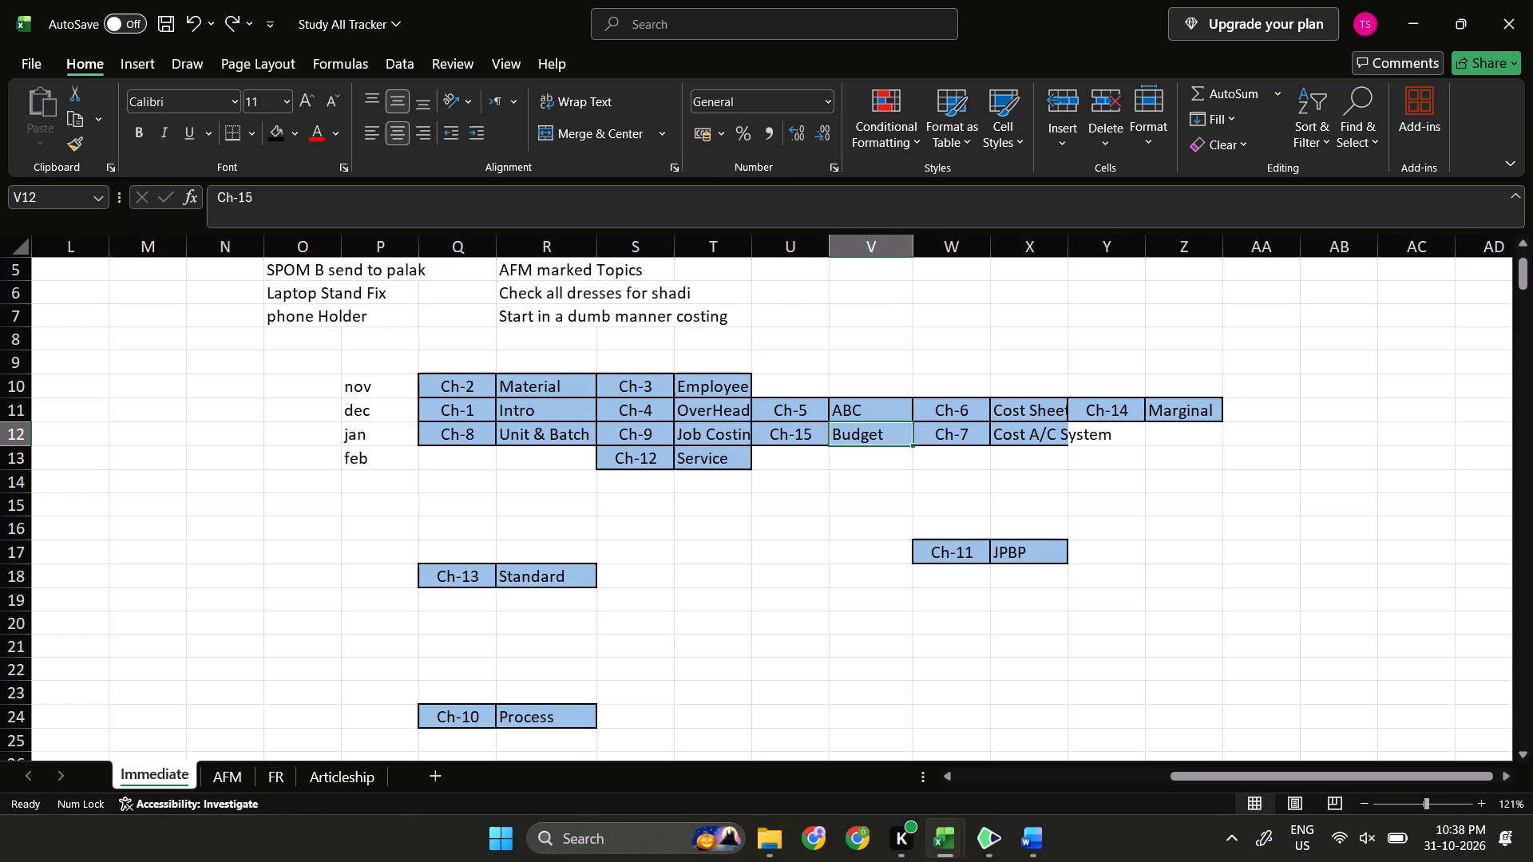
Move the Ch-7 Cost A/C System entry from the jan row (W12:X12) down to W15, outside the month rows.
{"action": "key", "text": "Right"}
{"action": "key", "text": "shift+Right"}
{"action": "key", "text": "ctrl+c"}
{"action": "key", "text": "ctrl+x"}
{"action": "key", "text": "ctrl+x"}
{"action": "key", "text": "Down"}
{"action": "key", "text": "Down"}
{"action": "key", "text": "Down"}
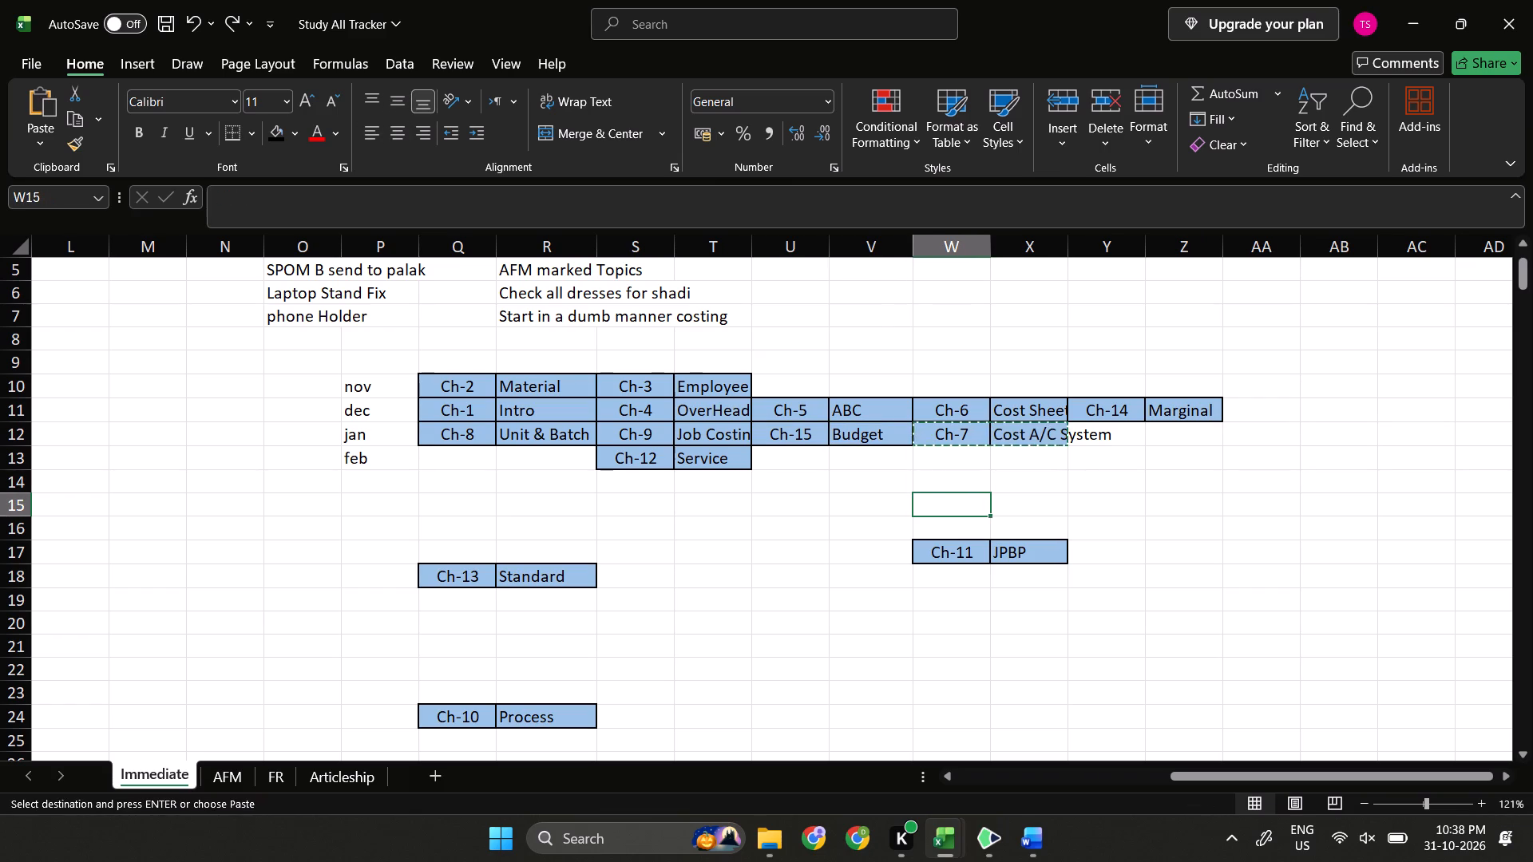
{"action": "key", "text": "Return"}
Move the Ch-12 Service entry from the feb row to W18, directly below Ch-11 JPBP.
{"action": "key", "text": "Down"}
{"action": "key", "text": "Left"}
{"action": "key", "text": "Up"}
{"action": "key", "text": "Left"}
{"action": "key", "text": "Up"}
{"action": "key", "text": "Left"}
{"action": "key", "text": "shift+Up"}
{"action": "key", "text": "shift+Left"}
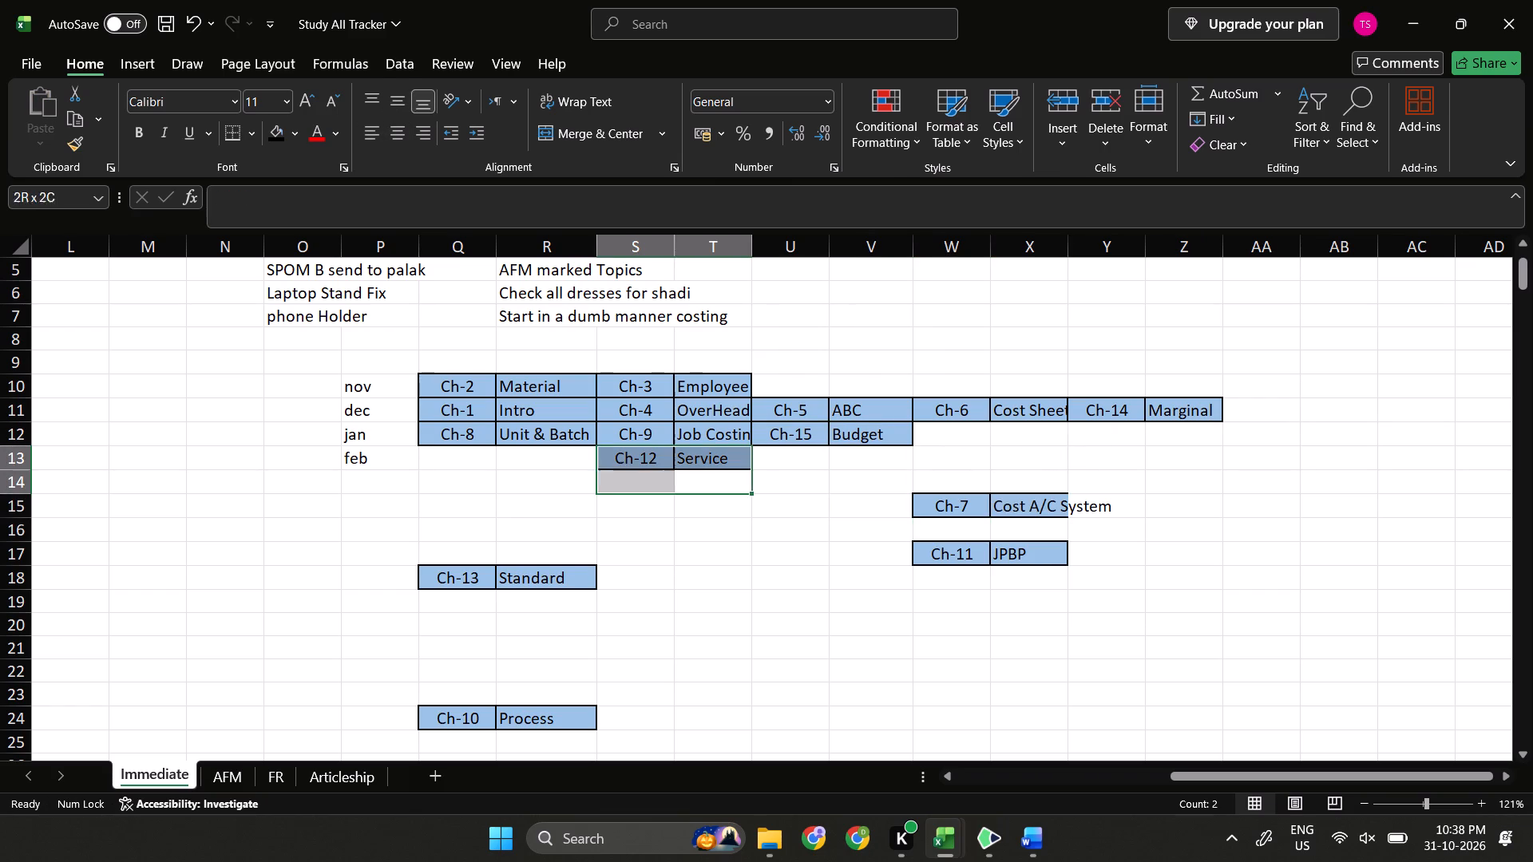
{"action": "key", "text": "ctrl+x"}
{"action": "key", "text": "Down"}
{"action": "key", "text": "Right"}
{"action": "key", "text": "Left"}
{"action": "key", "text": "Down"}
{"action": "key", "text": "Right"}
{"action": "key", "text": "Down"}
{"action": "key", "text": "Right"}
{"action": "key", "text": "Right"}
{"action": "key", "text": "Down"}
{"action": "key", "text": "Right"}
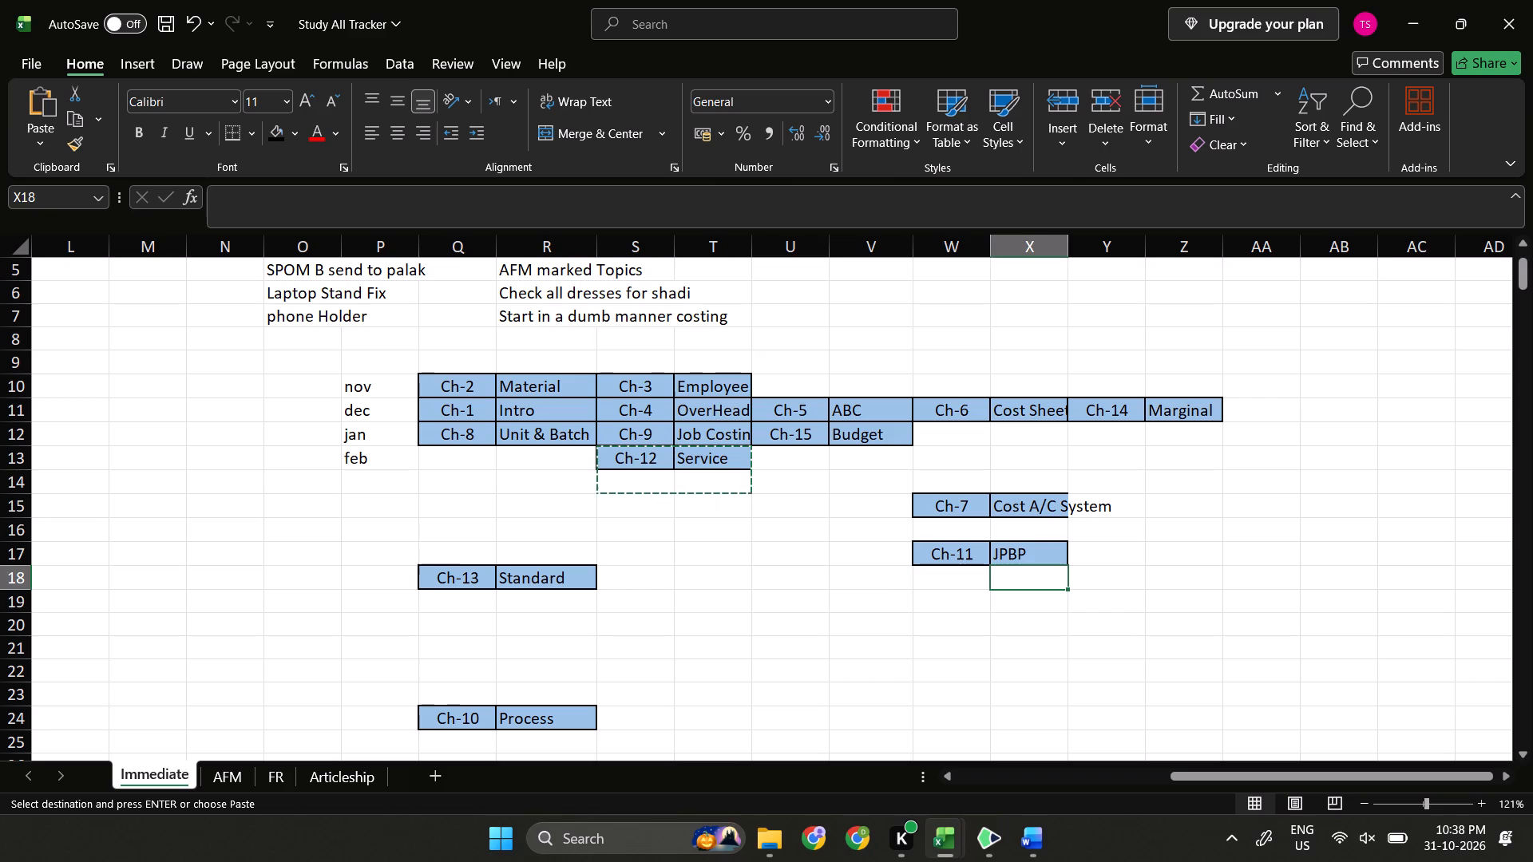
{"action": "key", "text": "Left"}
{"action": "key", "text": "Return"}
Move the Ch-13 Standard entry from Q18:R18 to W16, between Ch-7 Cost A/C System and Ch-11 JPBP.
{"action": "key", "text": "Left"}
{"action": "key", "text": "Left"}
{"action": "key", "text": "Left"}
{"action": "key", "text": "Left"}
{"action": "key", "text": "Left"}
{"action": "key", "text": "Left"}
{"action": "key", "text": "shift+Right"}
{"action": "key", "text": "ctrl+x"}
{"action": "key", "text": "ctrl+Up"}
{"action": "key", "text": "Right"}
{"action": "key", "text": "Up"}
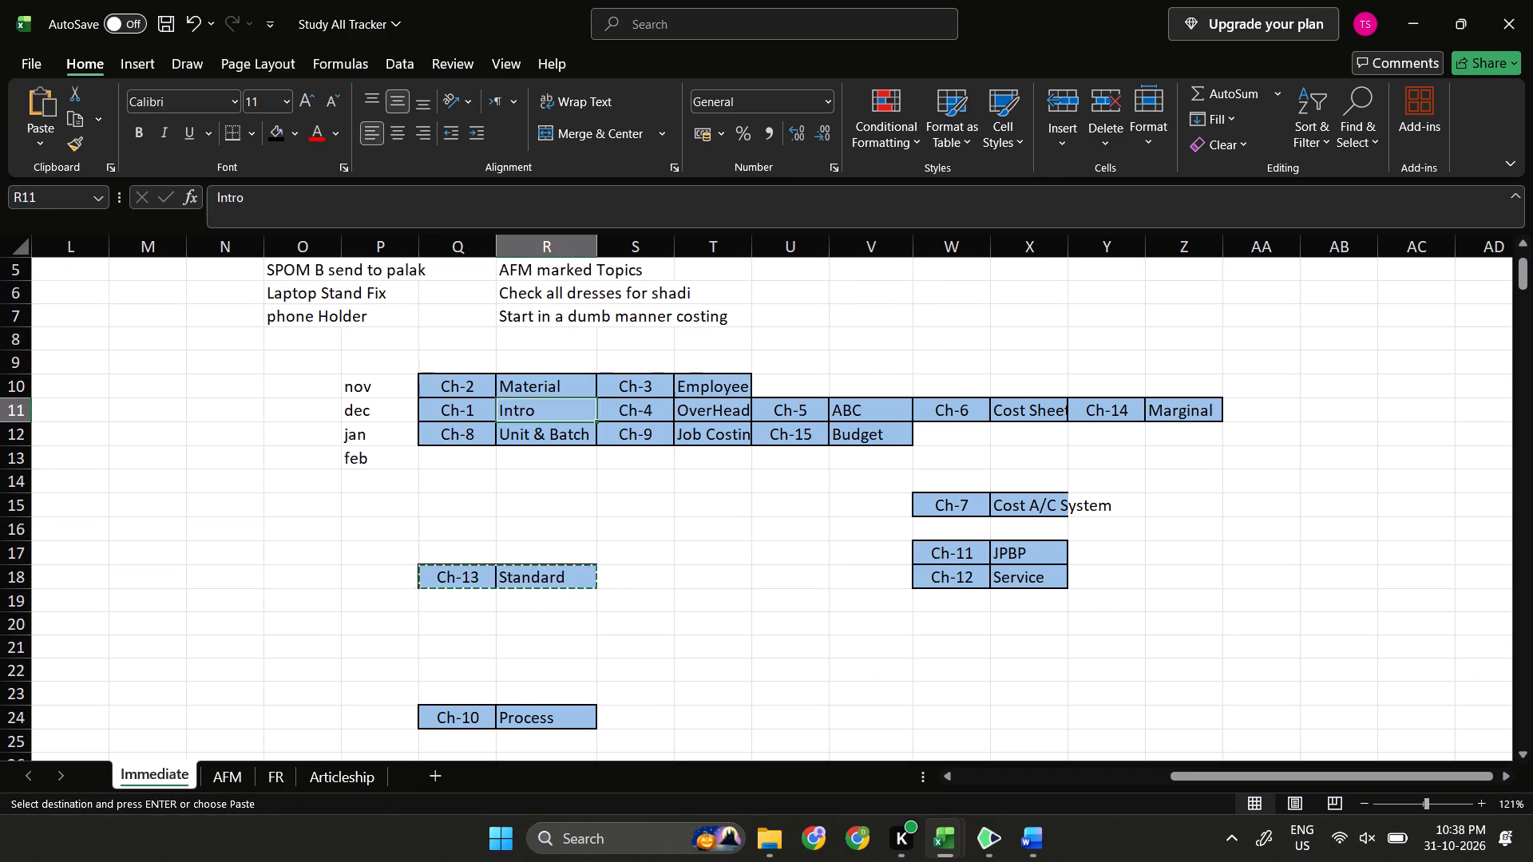
{"action": "key", "text": "Right"}
{"action": "key", "text": "Down"}
{"action": "key", "text": "Down"}
{"action": "key", "text": "Right"}
{"action": "key", "text": "Down"}
{"action": "key", "text": "Right"}
{"action": "key", "text": "Down"}
{"action": "key", "text": "Right"}
{"action": "key", "text": "Down"}
{"action": "key", "text": "Right"}
{"action": "key", "text": "Return"}
Move the Ch-10 Process entry from Q24:R24 to W19, directly below Ch-12 Service.
{"action": "key", "text": "Down"}
{"action": "key", "text": "Down"}
{"action": "key", "text": "Left"}
{"action": "key", "text": "Left"}
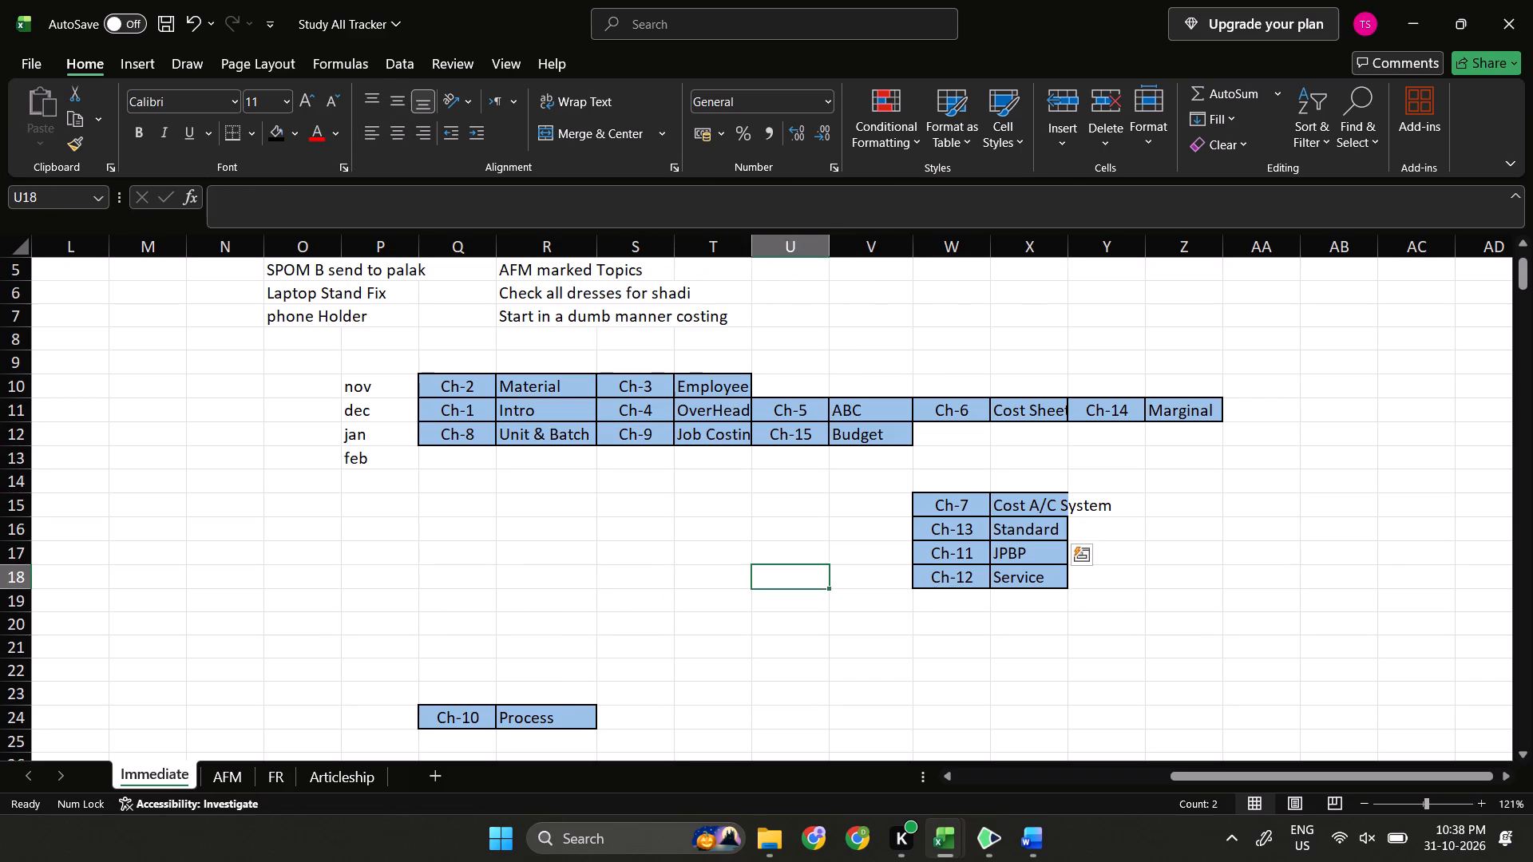
{"action": "key", "text": "Left"}
{"action": "key", "text": "Left"}
{"action": "key", "text": "Left"}
{"action": "key", "text": "Left"}
{"action": "key", "text": "ctrl+Down"}
{"action": "key", "text": "shift+Right"}
{"action": "key", "text": "ctrl+x"}
{"action": "key", "text": "Right"}
{"action": "key", "text": "Up"}
{"action": "key", "text": "Right"}
{"action": "key", "text": "Right"}
{"action": "key", "text": "Up"}
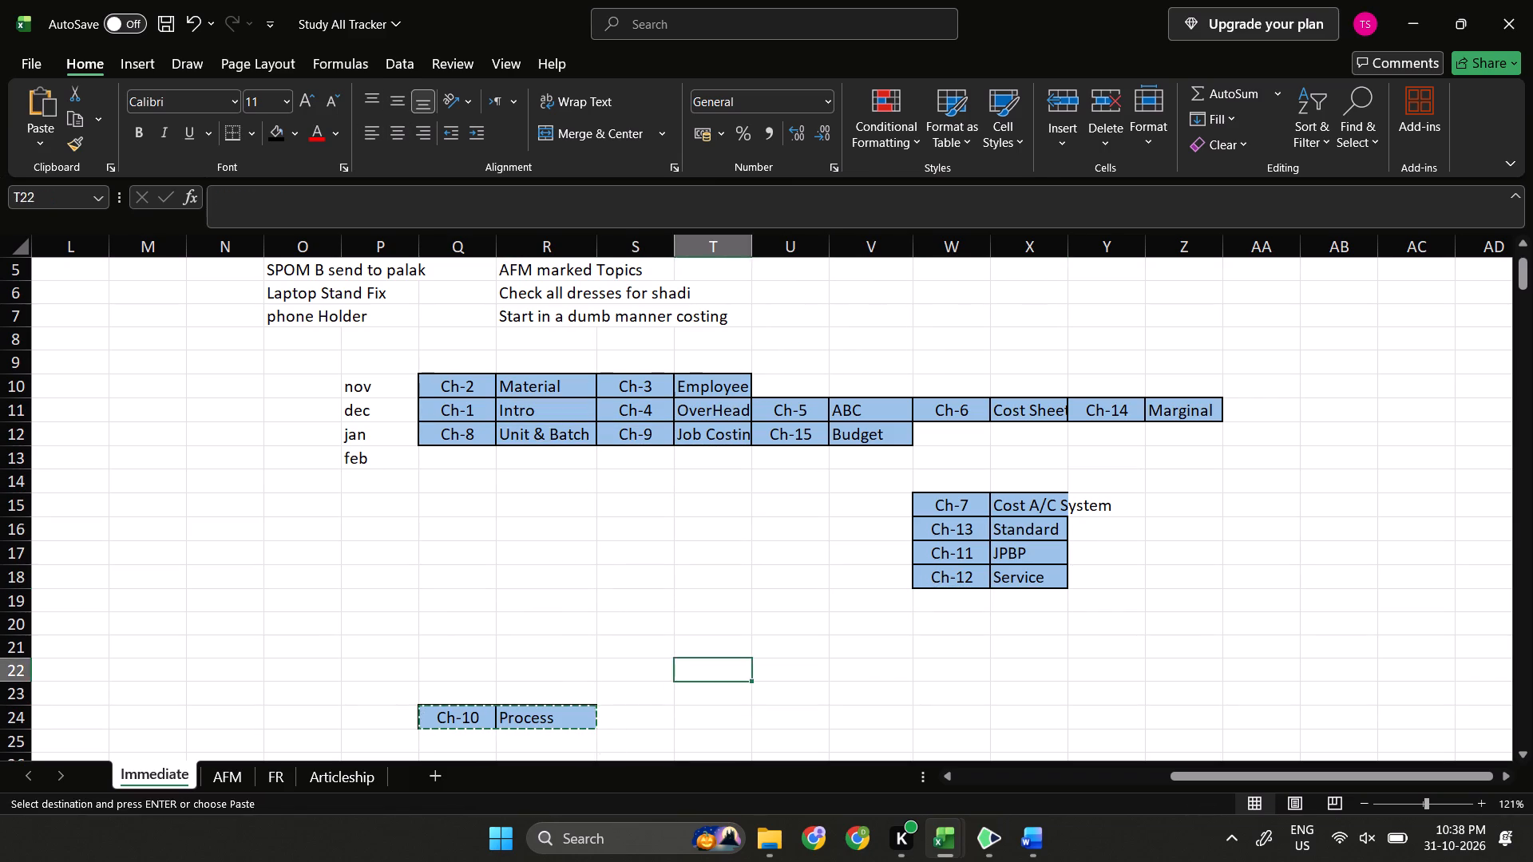
{"action": "key", "text": "Right"}
{"action": "key", "text": "Up"}
{"action": "key", "text": "Up"}
{"action": "key", "text": "Right"}
{"action": "key", "text": "Right"}
{"action": "key", "text": "Up"}
{"action": "key", "text": "Return"}
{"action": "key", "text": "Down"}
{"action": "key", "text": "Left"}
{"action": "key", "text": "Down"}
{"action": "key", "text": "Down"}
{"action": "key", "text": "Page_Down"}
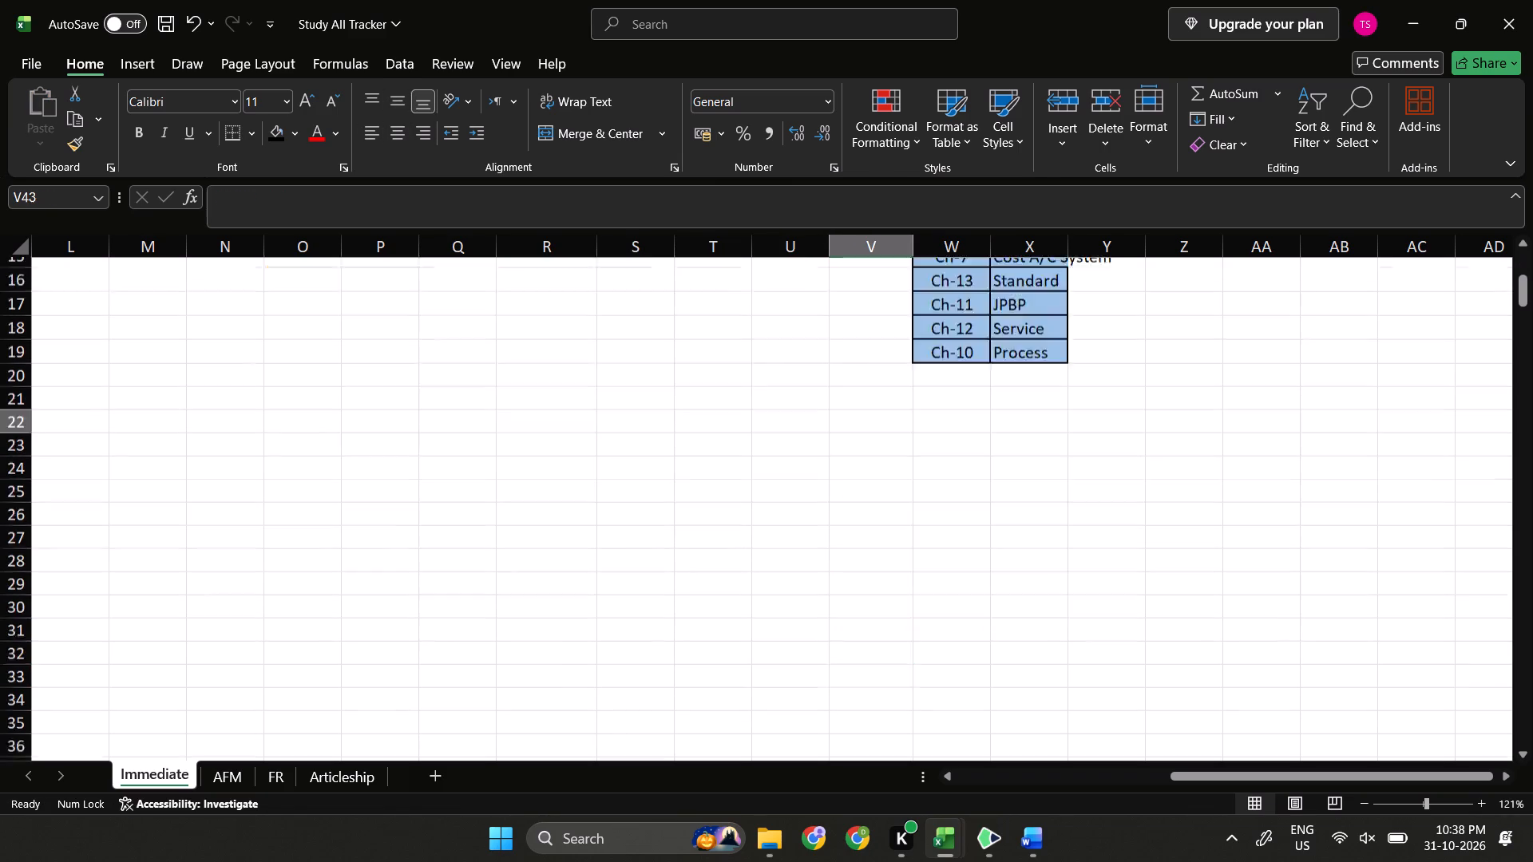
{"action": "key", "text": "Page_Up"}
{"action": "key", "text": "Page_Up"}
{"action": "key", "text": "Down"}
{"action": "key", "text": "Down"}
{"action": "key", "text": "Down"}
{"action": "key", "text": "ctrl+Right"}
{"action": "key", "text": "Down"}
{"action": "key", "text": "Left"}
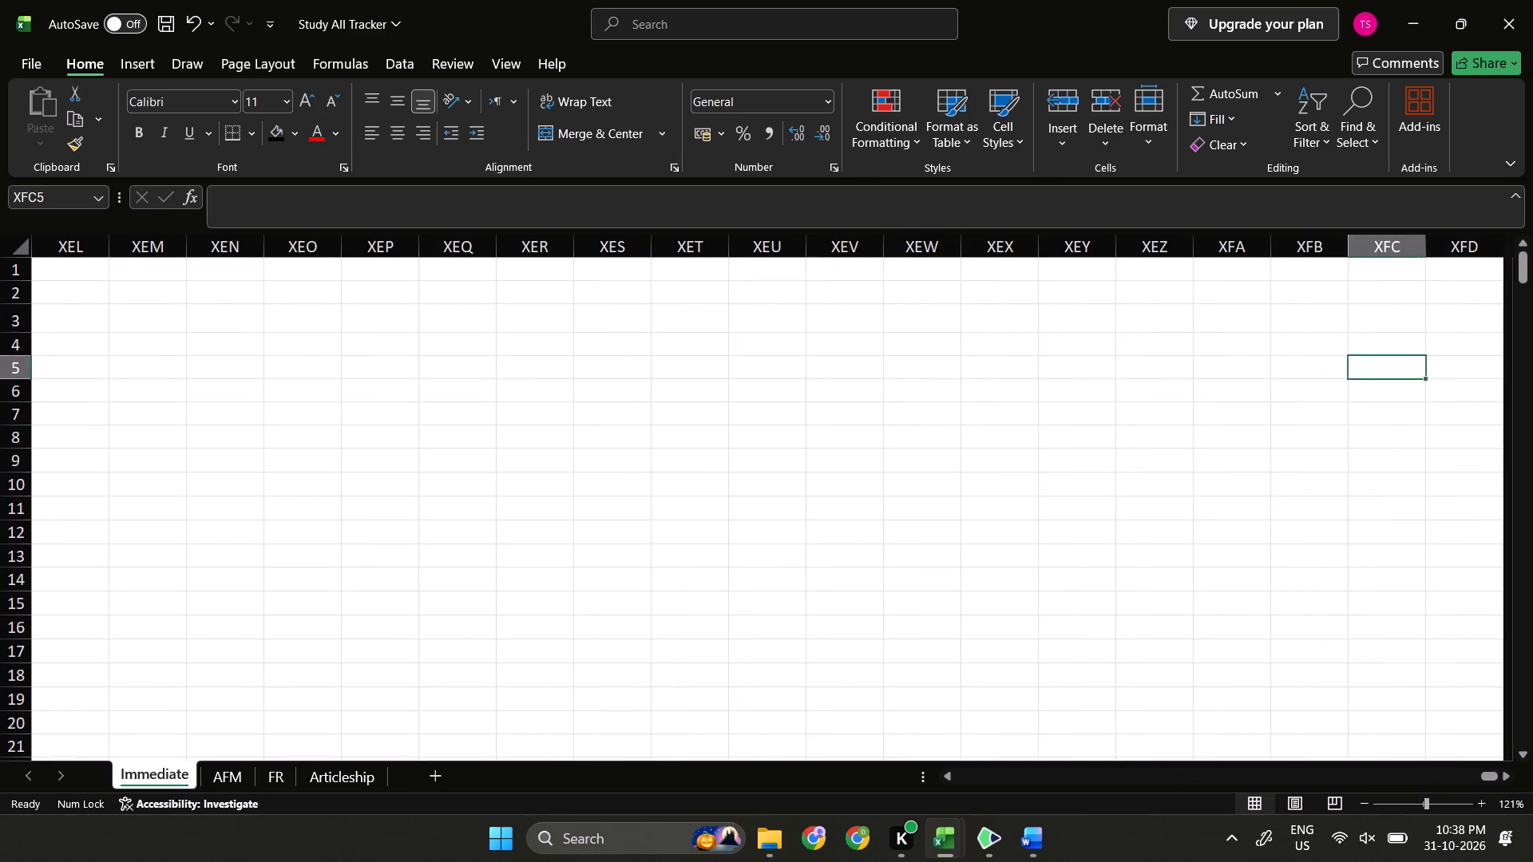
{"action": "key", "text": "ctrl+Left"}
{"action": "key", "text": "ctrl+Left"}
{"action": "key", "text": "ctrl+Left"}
Review the unscheduled chapters stacked in W15:X19 against the nov, dec, jan and feb rows.
{"action": "key", "text": "Right"}
{"action": "key", "text": "Down"}
{"action": "key", "text": "Right"}
{"action": "key", "text": "Down"}
{"action": "key", "text": "Right"}
{"action": "key", "text": "Down"}
{"action": "key", "text": "Right"}
{"action": "key", "text": "Down"}
{"action": "key", "text": "Right"}
{"action": "key", "text": "Right"}
{"action": "key", "text": "Right"}
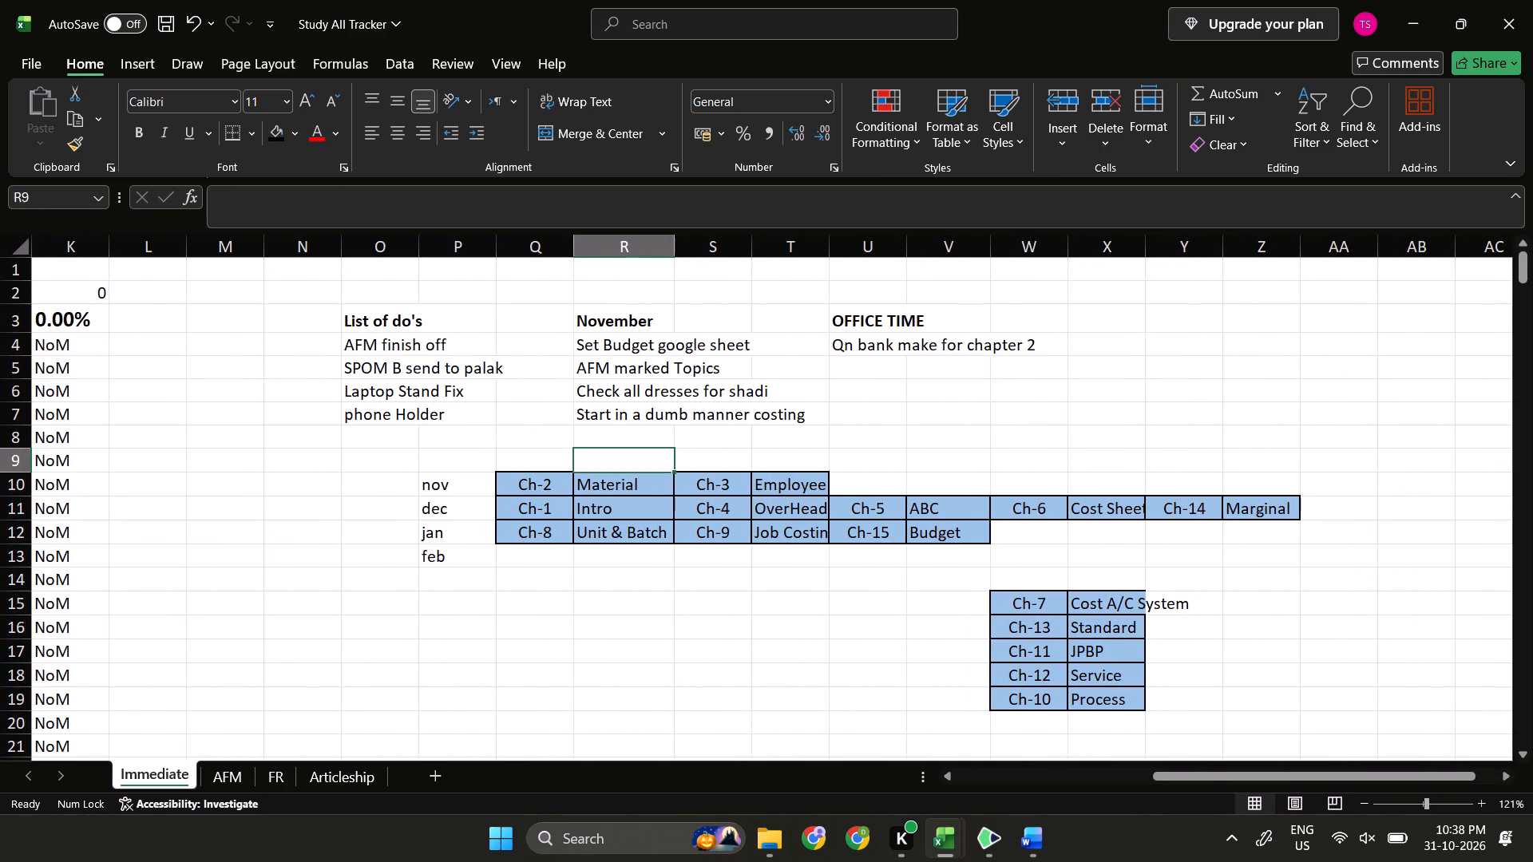
{"action": "key", "text": "Right"}
{"action": "key", "text": "Down"}
{"action": "key", "text": "Right"}
{"action": "key", "text": "Down"}
{"action": "key", "text": "Down"}
{"action": "key", "text": "Right"}
{"action": "key", "text": "Down"}
{"action": "key", "text": "Down"}
{"action": "key", "text": "Right"}
{"action": "key", "text": "Down"}
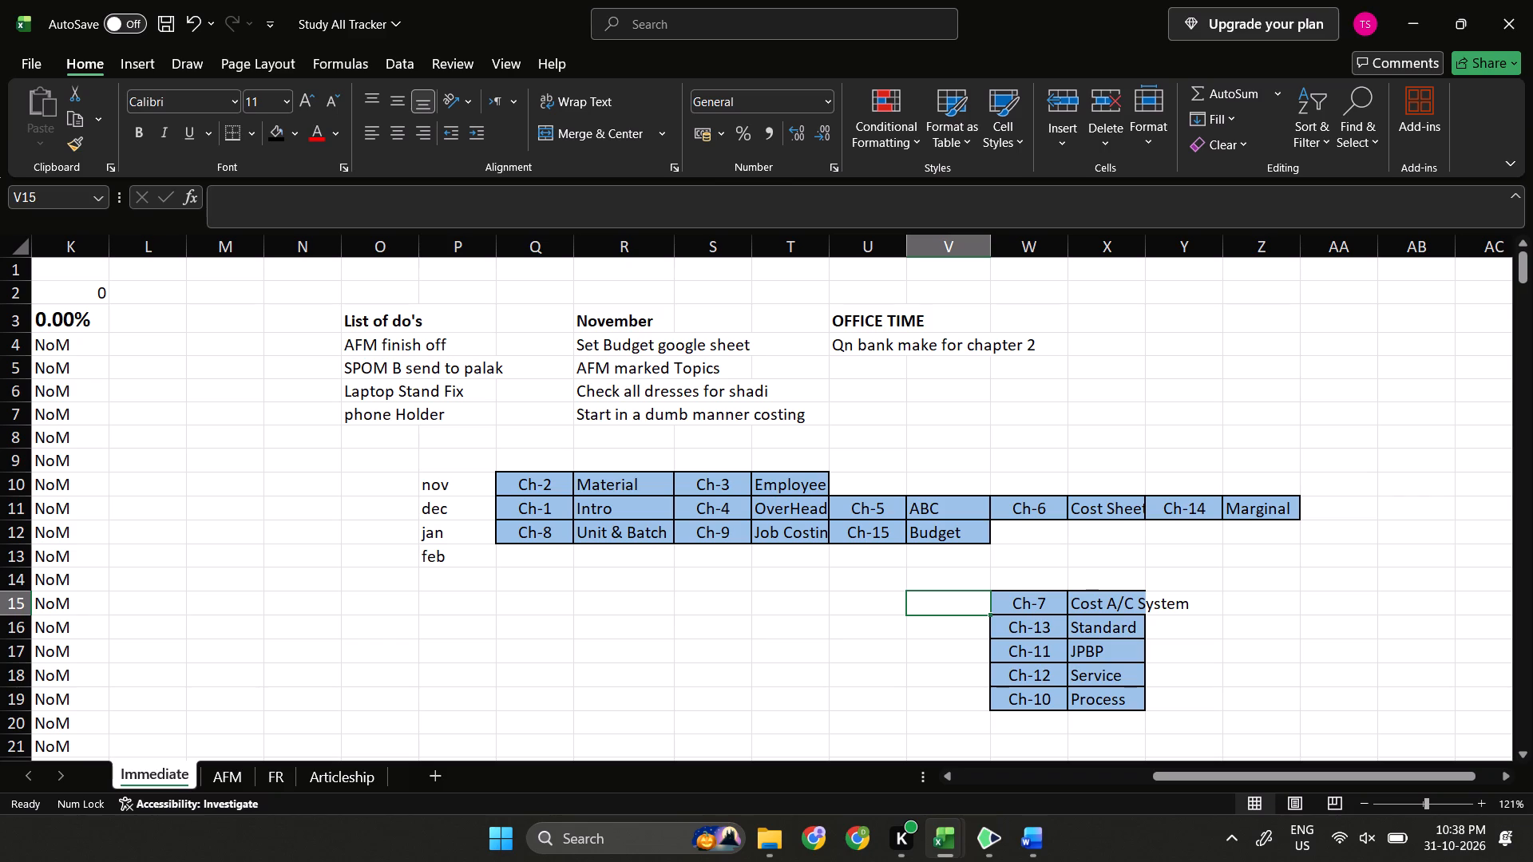
{"action": "key", "text": "Right"}
{"action": "key", "text": "Right"}
{"action": "key", "text": "Right"}
{"action": "key", "text": "Right"}
{"action": "key", "text": "Down"}
{"action": "key", "text": "Left"}
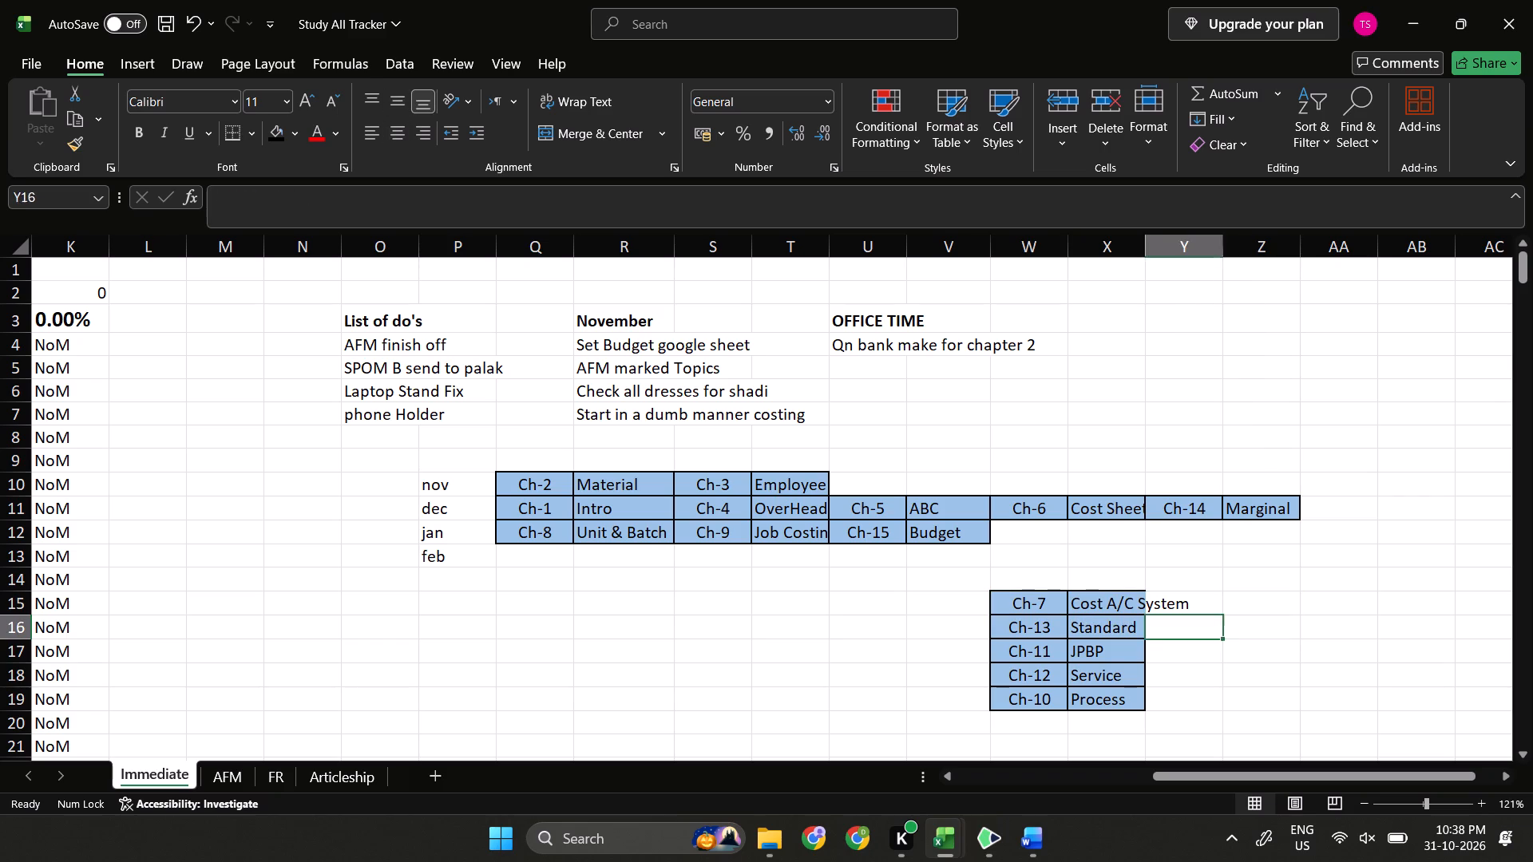
{"action": "key", "text": "Down"}
{"action": "key", "text": "Left"}
{"action": "key", "text": "Down"}
{"action": "key", "text": "Down"}
{"action": "key", "text": "Left"}
{"action": "key", "text": "Left"}
{"action": "key", "text": "shift+Up"}
{"action": "key", "text": "Right"}
{"action": "key", "text": "Down"}
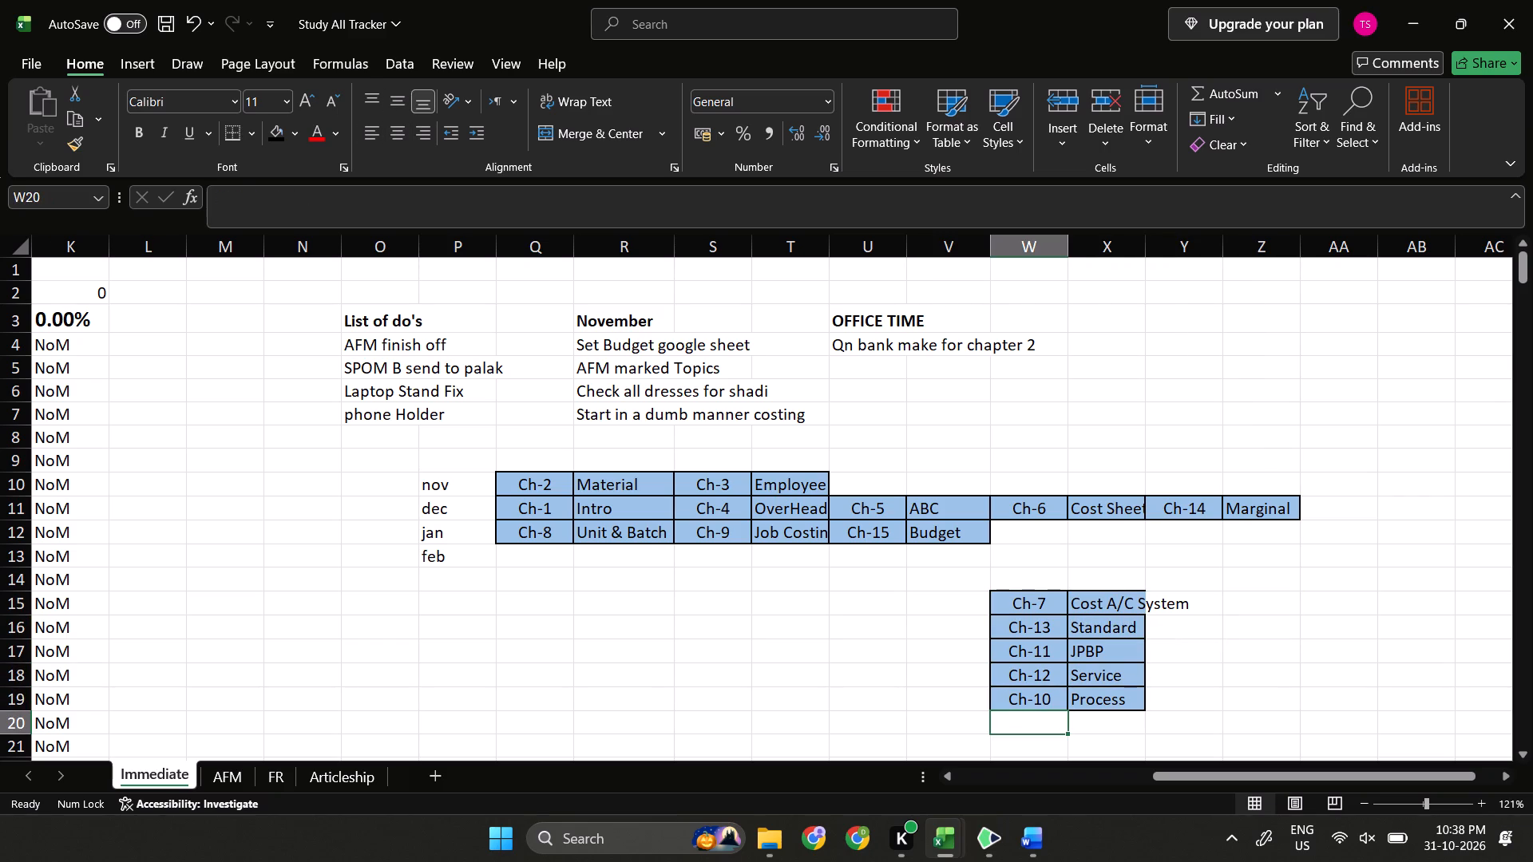
Move the Ch-10 Process entry from W19:X19 to W12, after Ch-15 Budget in the jan row.
{"action": "key", "text": "Up"}
{"action": "key", "text": "shift+Right"}
{"action": "key", "text": "ctrl+x"}
{"action": "key", "text": "Right"}
{"action": "key", "text": "Up"}
{"action": "key", "text": "Up"}
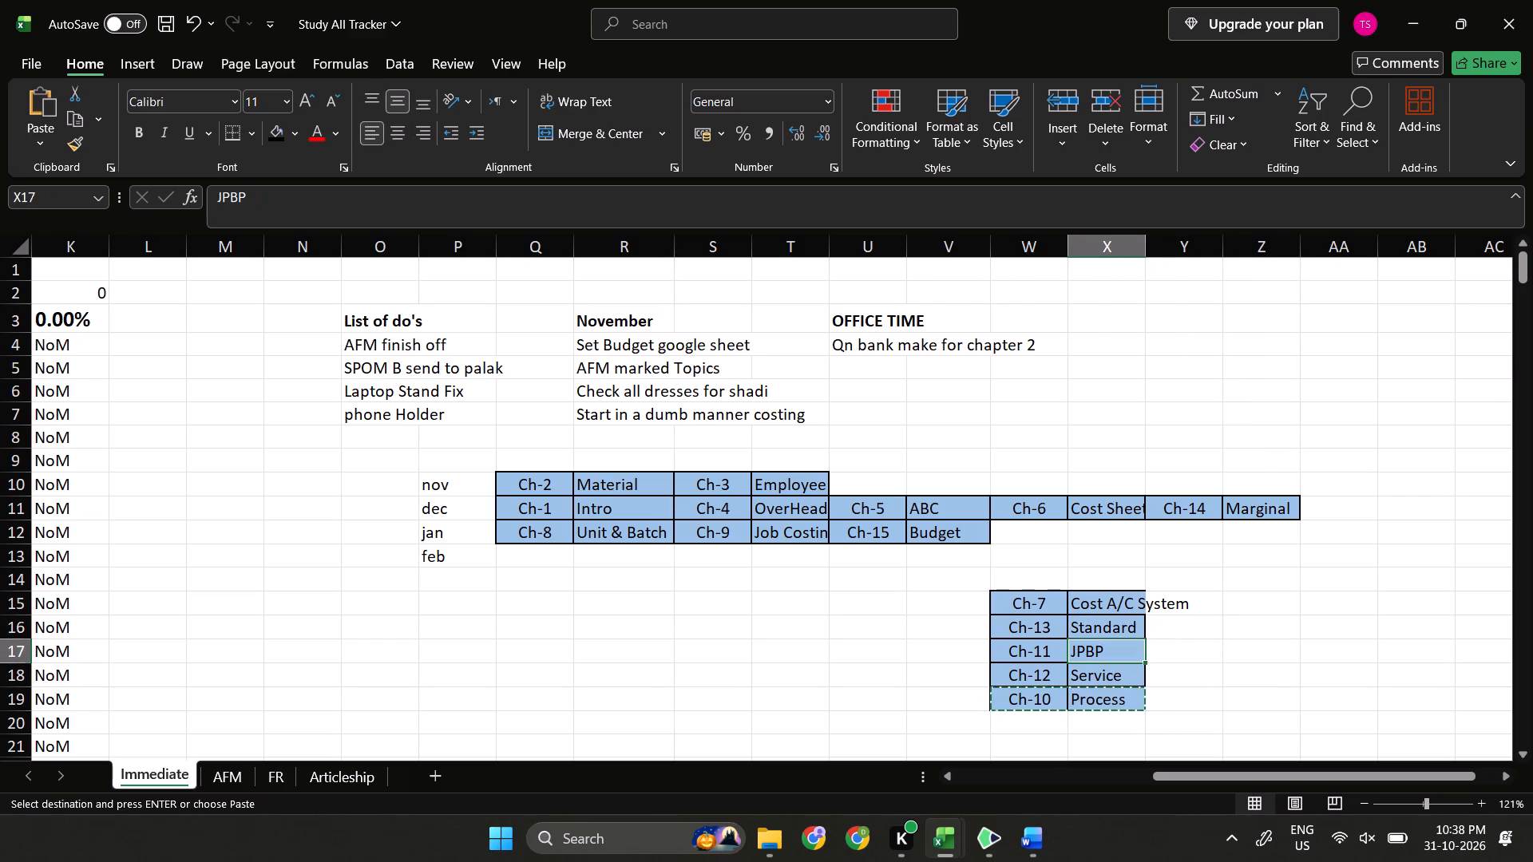
{"action": "key", "text": "Up"}
{"action": "key", "text": "Left"}
{"action": "key", "text": "Up"}
{"action": "key", "text": "ctrl+Up"}
{"action": "key", "text": "Down"}
{"action": "key", "text": "Return"}
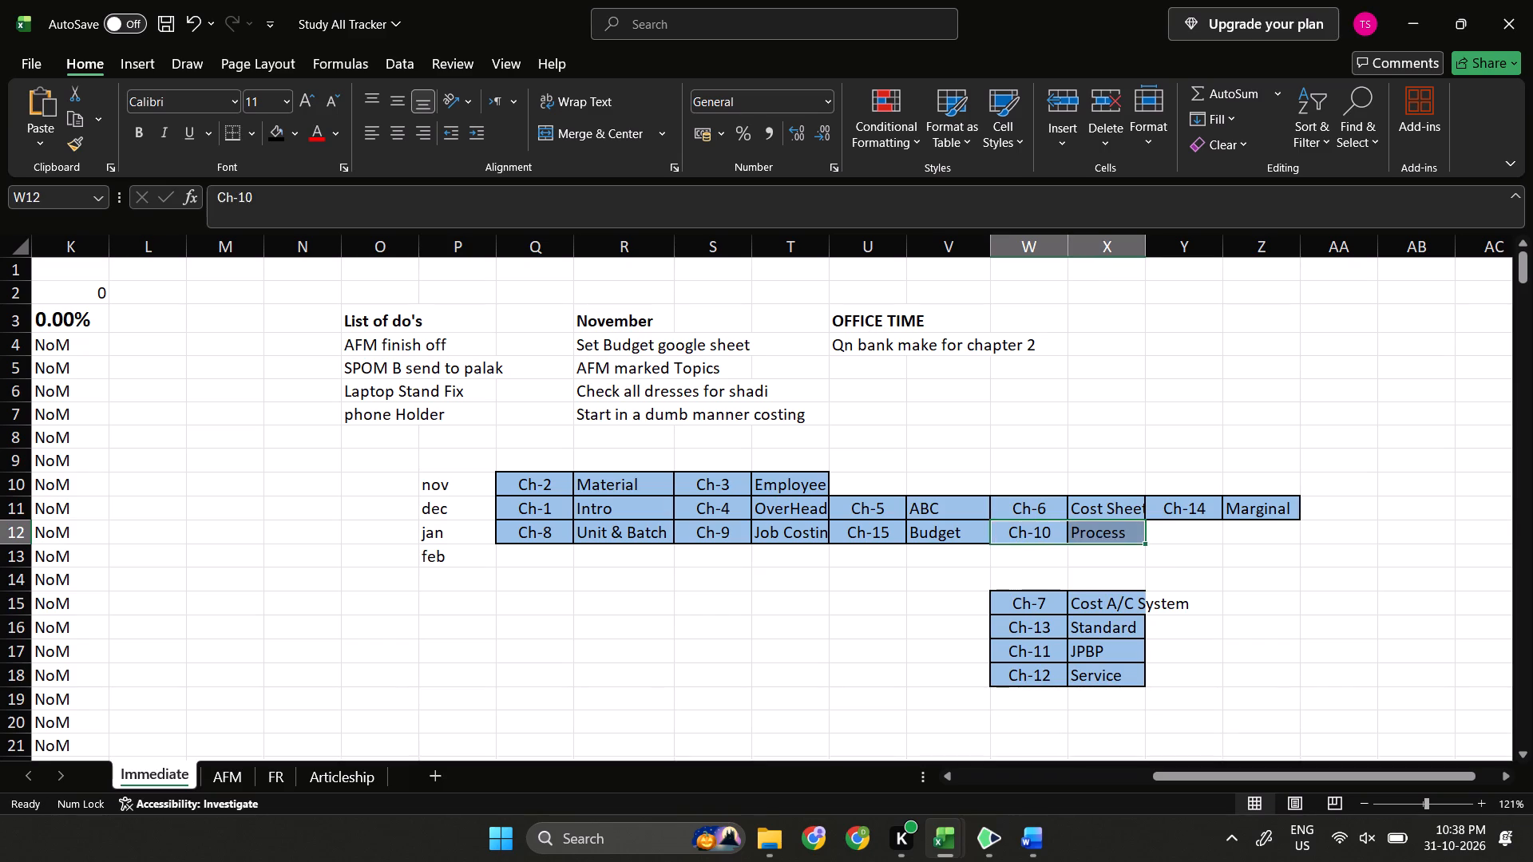
Review the remaining unscheduled chapters in W15:X18 against the jan row and the empty feb row.
{"action": "key", "text": "Down"}
{"action": "key", "text": "Down"}
{"action": "key", "text": "Down"}
{"action": "key", "text": "Down"}
{"action": "key", "text": "Down"}
{"action": "key", "text": "Up"}
{"action": "key", "text": "Down"}
{"action": "key", "text": "Down"}
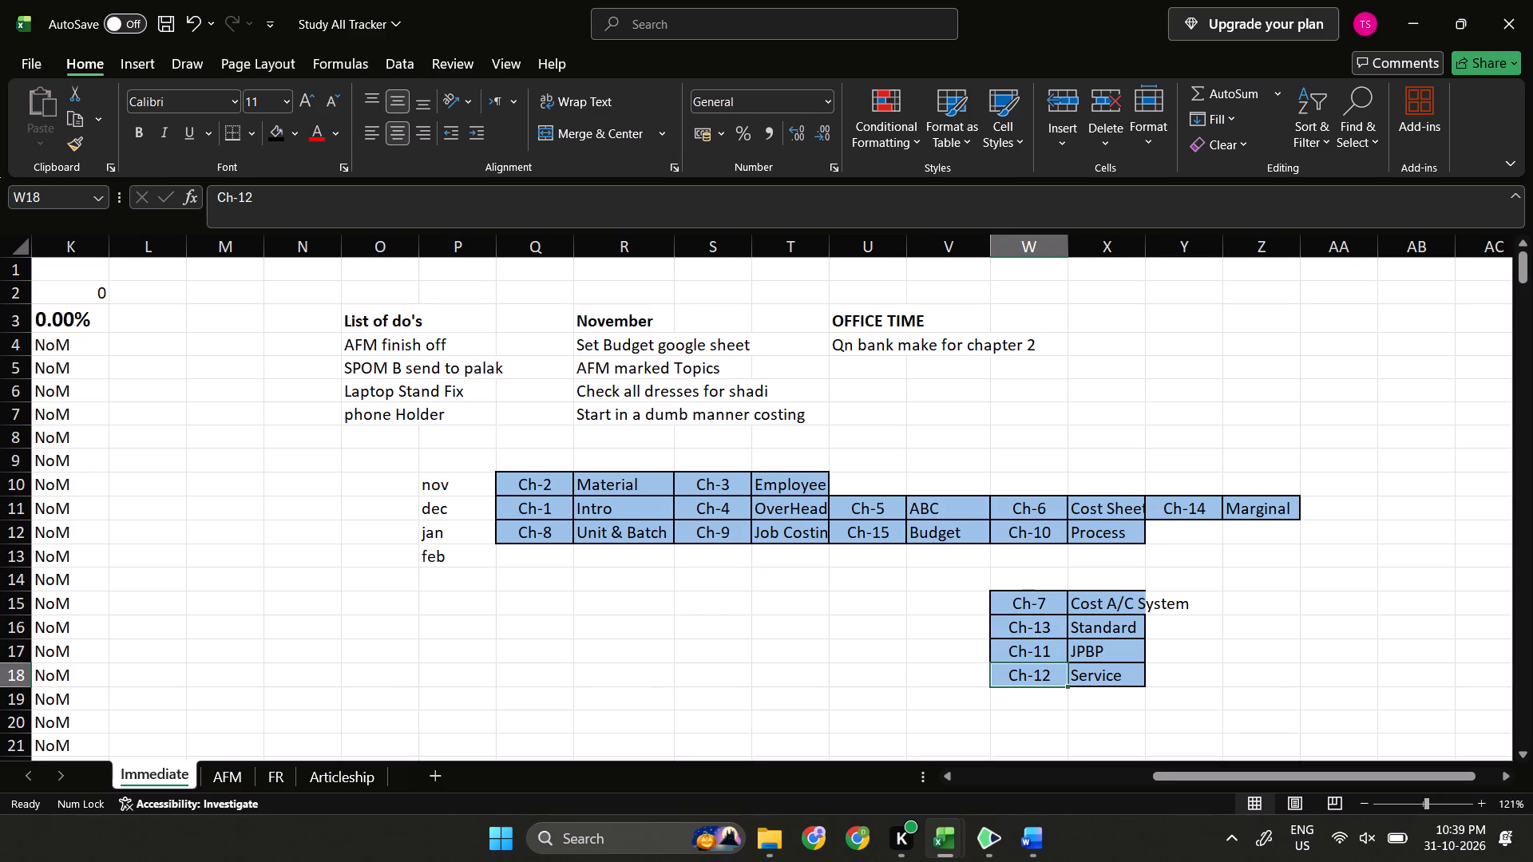
{"action": "key", "text": "shift+Up"}
{"action": "key", "text": "Up"}
{"action": "key", "text": "Up"}
{"action": "key", "text": "Up"}
{"action": "key", "text": "Up"}
{"action": "key", "text": "Down"}
{"action": "key", "text": "Down"}
{"action": "key", "text": "Down"}
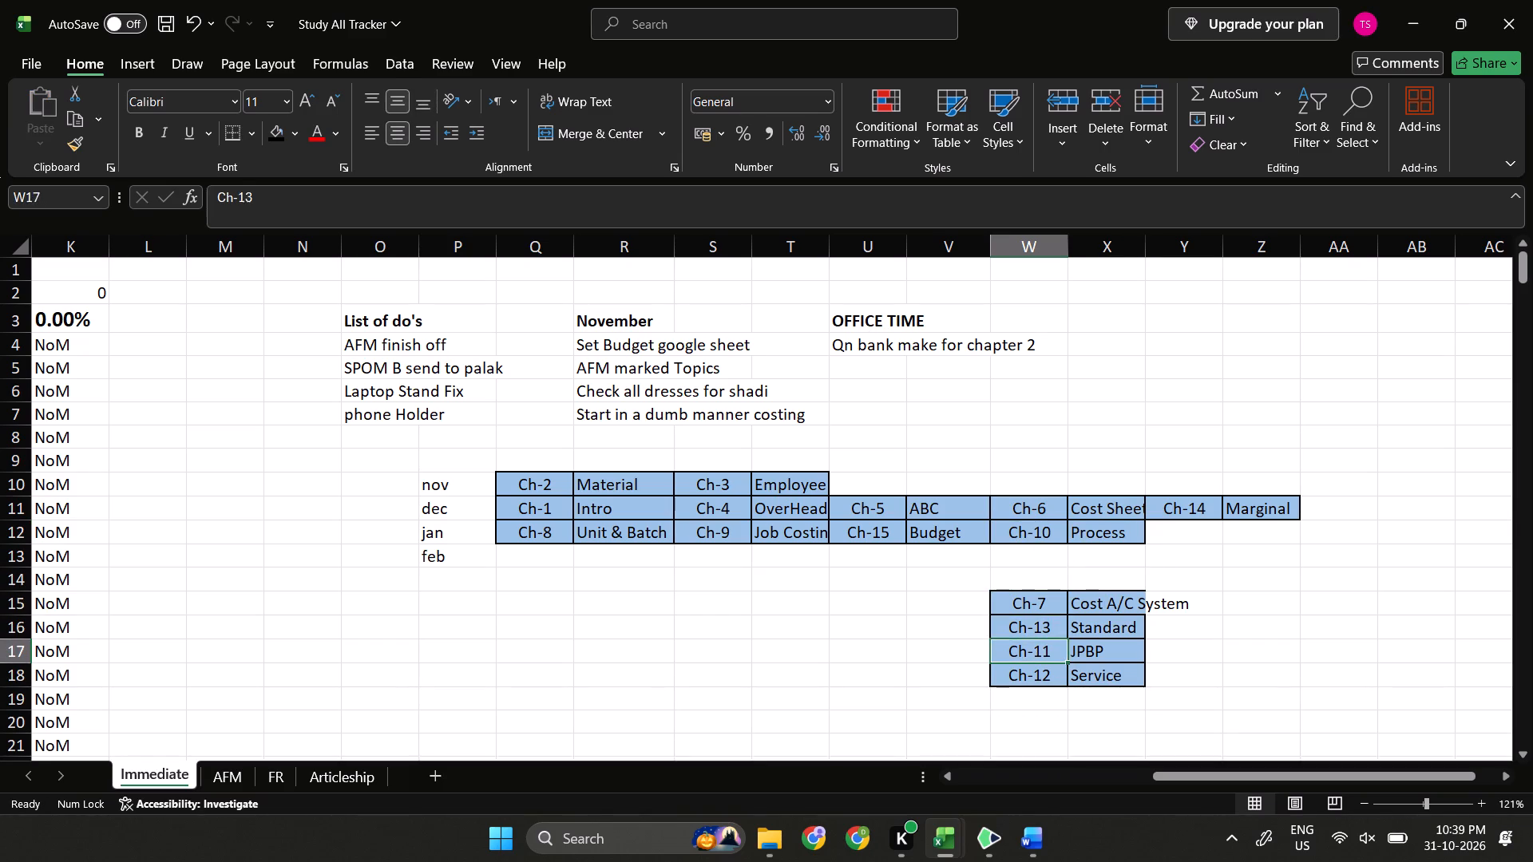
Move the Ch-11 JPBP entry from W17:X17 to Q13, as the first chapter in the feb row.
{"action": "key", "text": "shift+Right"}
{"action": "key", "text": "ctrl+x"}
{"action": "key", "text": "Up"}
{"action": "key", "text": "Left"}
{"action": "key", "text": "Left"}
{"action": "key", "text": "Left"}
{"action": "key", "text": "Left"}
{"action": "key", "text": "Up"}
{"action": "key", "text": "Left"}
{"action": "key", "text": "Up"}
{"action": "key", "text": "Left"}
{"action": "key", "text": "Up"}
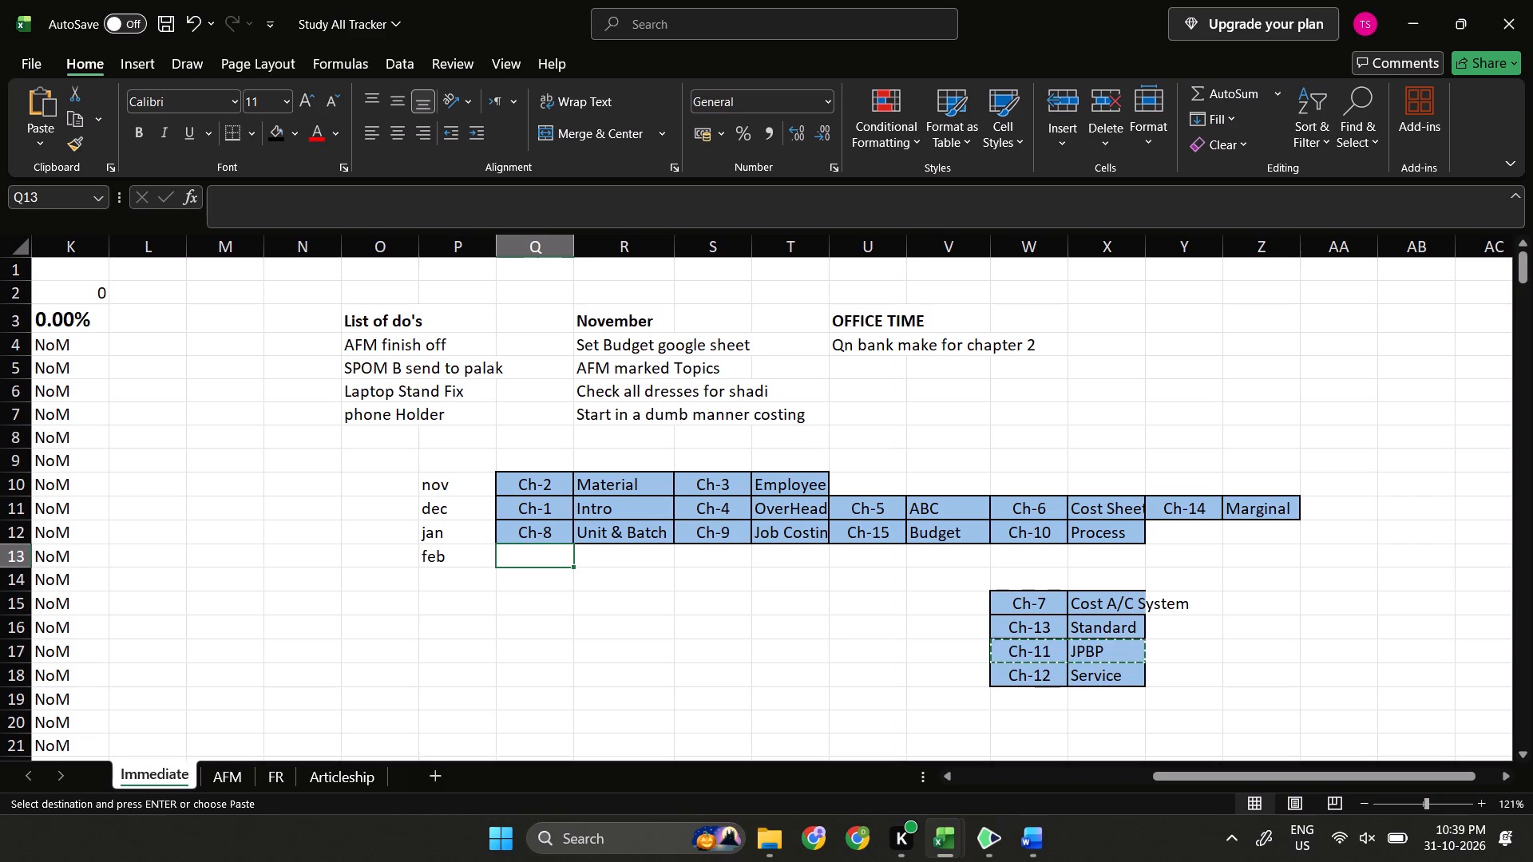
{"action": "key", "text": "Return"}
Move the Ch-12 Service entry from W18:X18 to S13, after Ch-11 JPBP in the feb row.
{"action": "key", "text": "Right"}
{"action": "key", "text": "Down"}
{"action": "key", "text": "Right"}
{"action": "key", "text": "Right"}
{"action": "key", "text": "Right"}
{"action": "key", "text": "Down"}
{"action": "key", "text": "Right"}
{"action": "key", "text": "Down"}
{"action": "key", "text": "Down"}
{"action": "key", "text": "Right"}
{"action": "key", "text": "Down"}
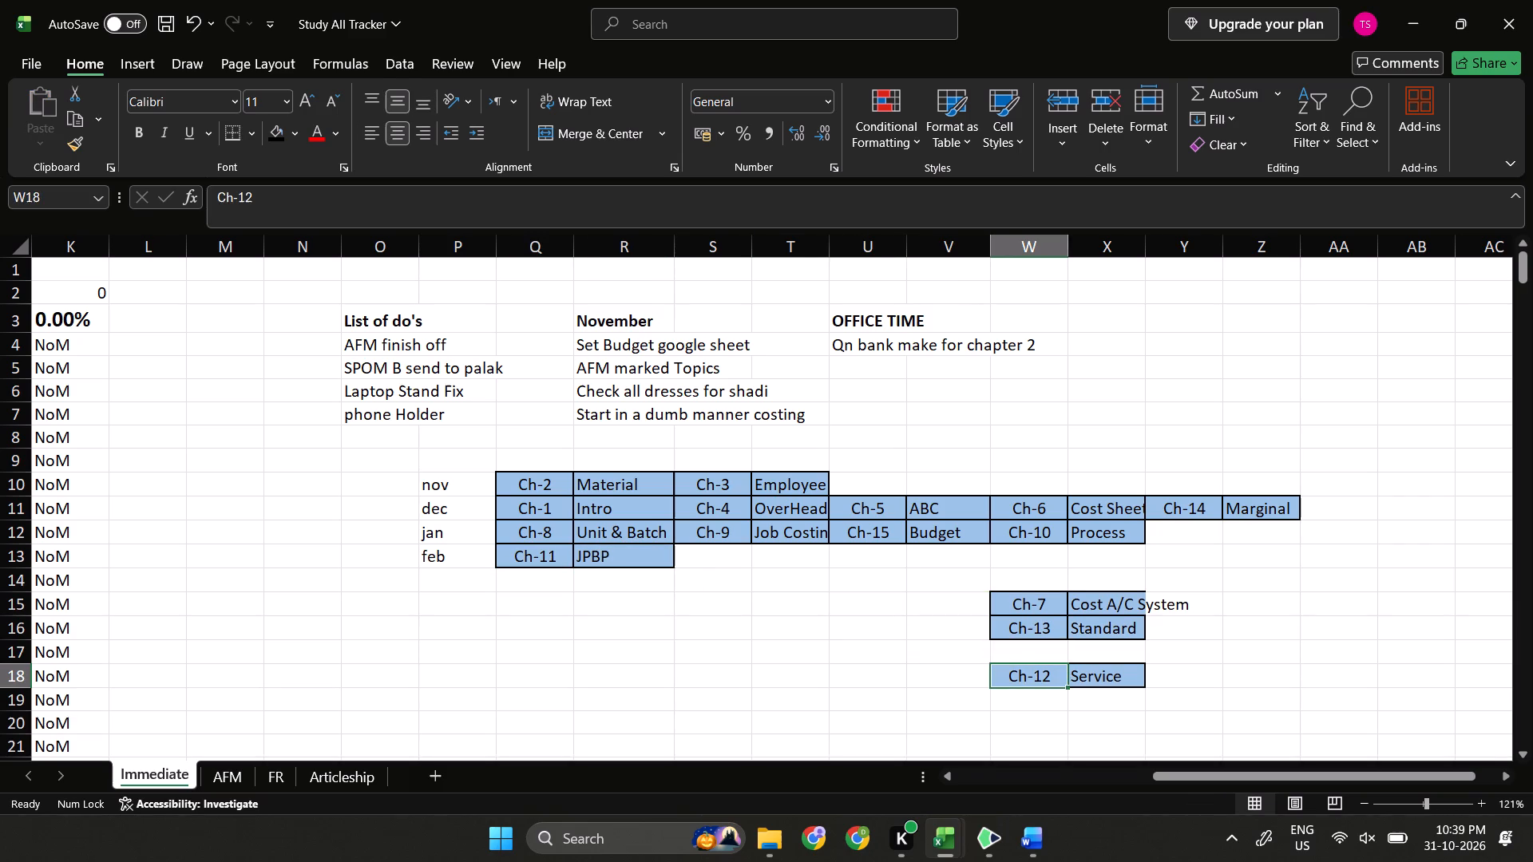
{"action": "key", "text": "shift+Right"}
{"action": "key", "text": "ctrl+x"}
{"action": "key", "text": "ctrl+Up"}
{"action": "key", "text": "Left"}
{"action": "key", "text": "Left"}
{"action": "key", "text": "Left"}
{"action": "key", "text": "Up"}
{"action": "key", "text": "Left"}
{"action": "key", "text": "Up"}
{"action": "key", "text": "Up"}
{"action": "key", "text": "Return"}
{"action": "key", "text": "Right"}
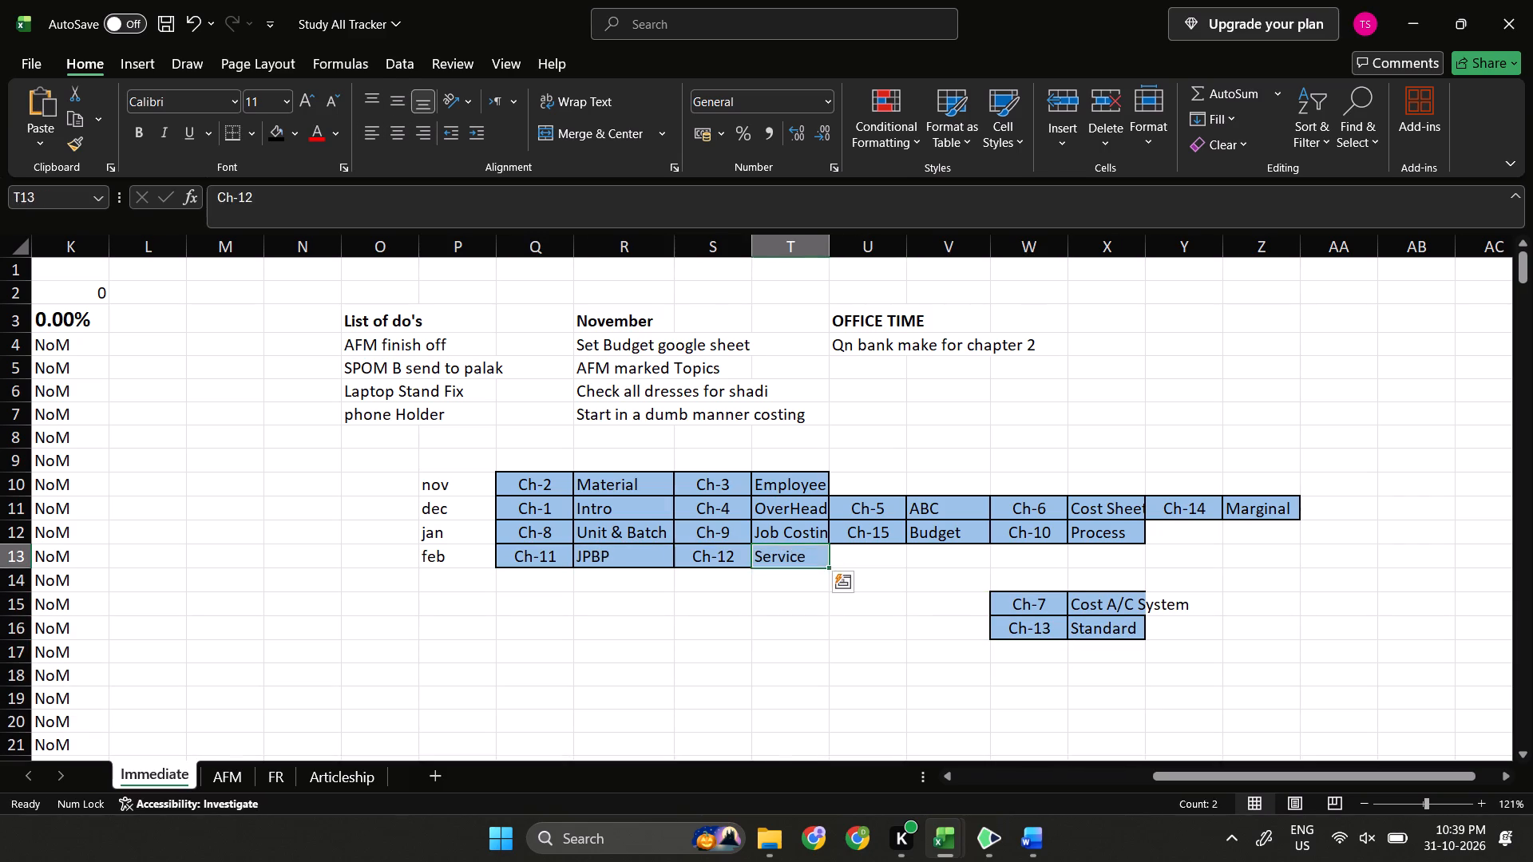
Move the Ch-7 Cost A/C System entry from W15:X15 to U13, after Ch-12 Service in the feb row.
{"action": "key", "text": "Down"}
{"action": "key", "text": "Right"}
{"action": "key", "text": "Down"}
{"action": "key", "text": "Right"}
{"action": "key", "text": "Right"}
{"action": "key", "text": "Down"}
{"action": "key", "text": "shift+Right"}
{"action": "key", "text": "ctrl+x"}
{"action": "key", "text": "Up"}
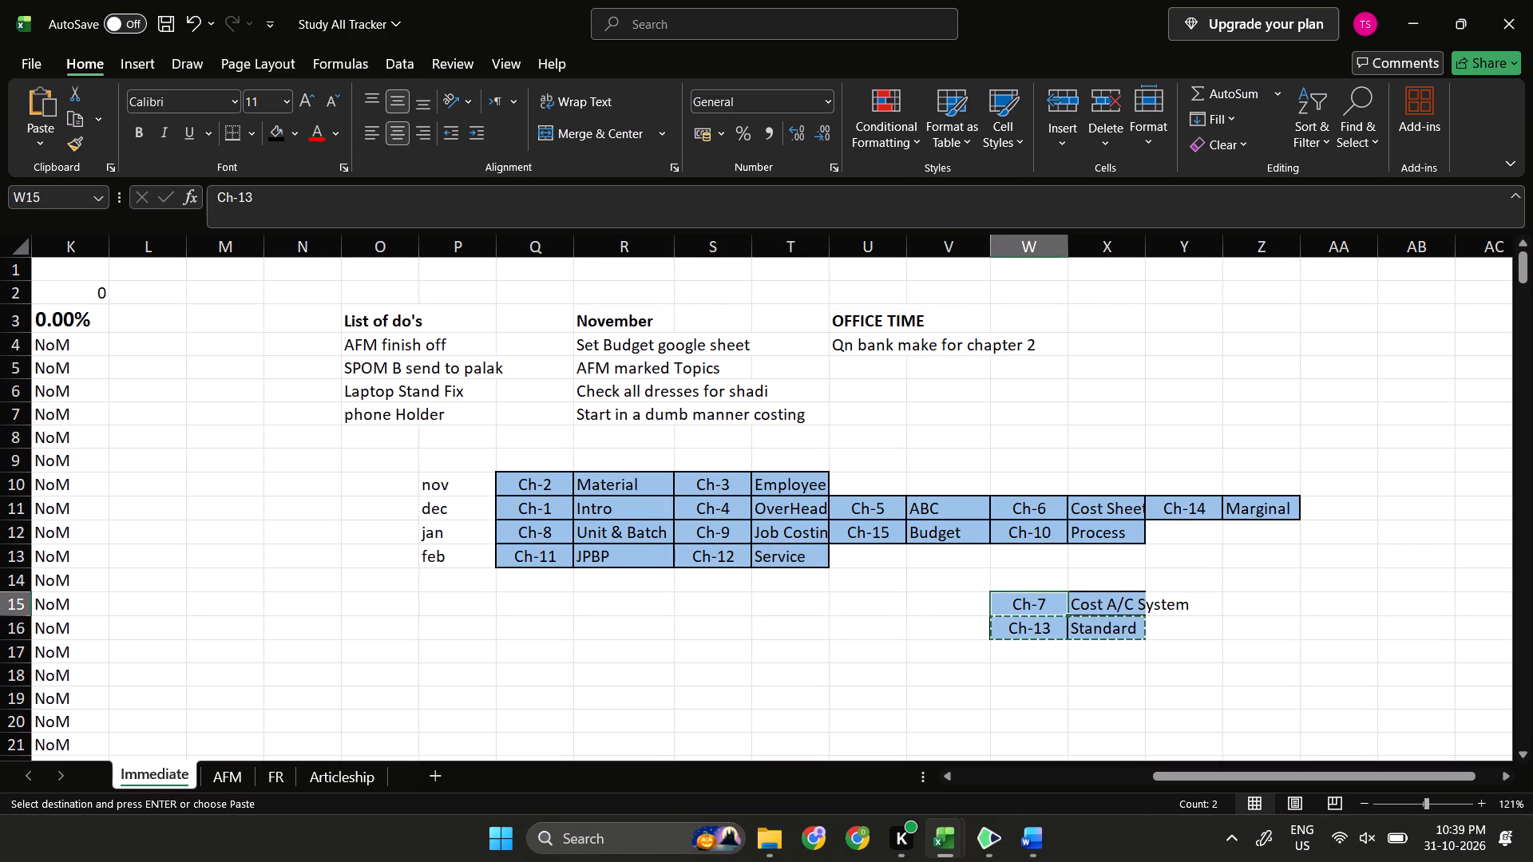
{"action": "key", "text": "shift+Right"}
{"action": "key", "text": "ctrl+x"}
{"action": "key", "text": "Up"}
{"action": "key", "text": "Up"}
{"action": "key", "text": "Right"}
{"action": "key", "text": "Up"}
{"action": "key", "text": "Right"}
{"action": "key", "text": "Left"}
{"action": "key", "text": "Left"}
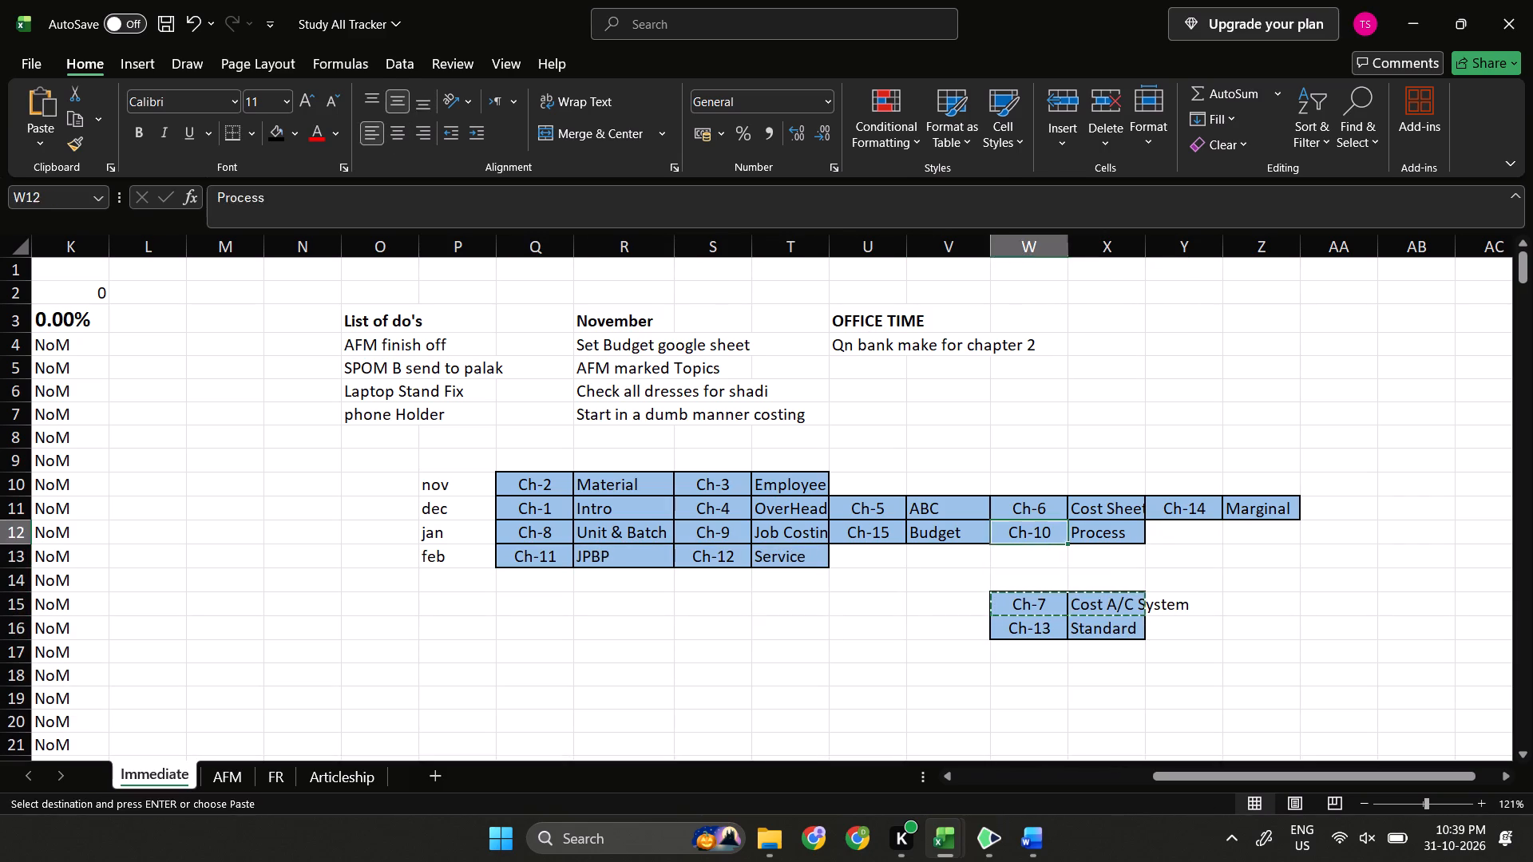
{"action": "key", "text": "Down"}
{"action": "key", "text": "Left"}
{"action": "key", "text": "Left"}
{"action": "key", "text": "Return"}
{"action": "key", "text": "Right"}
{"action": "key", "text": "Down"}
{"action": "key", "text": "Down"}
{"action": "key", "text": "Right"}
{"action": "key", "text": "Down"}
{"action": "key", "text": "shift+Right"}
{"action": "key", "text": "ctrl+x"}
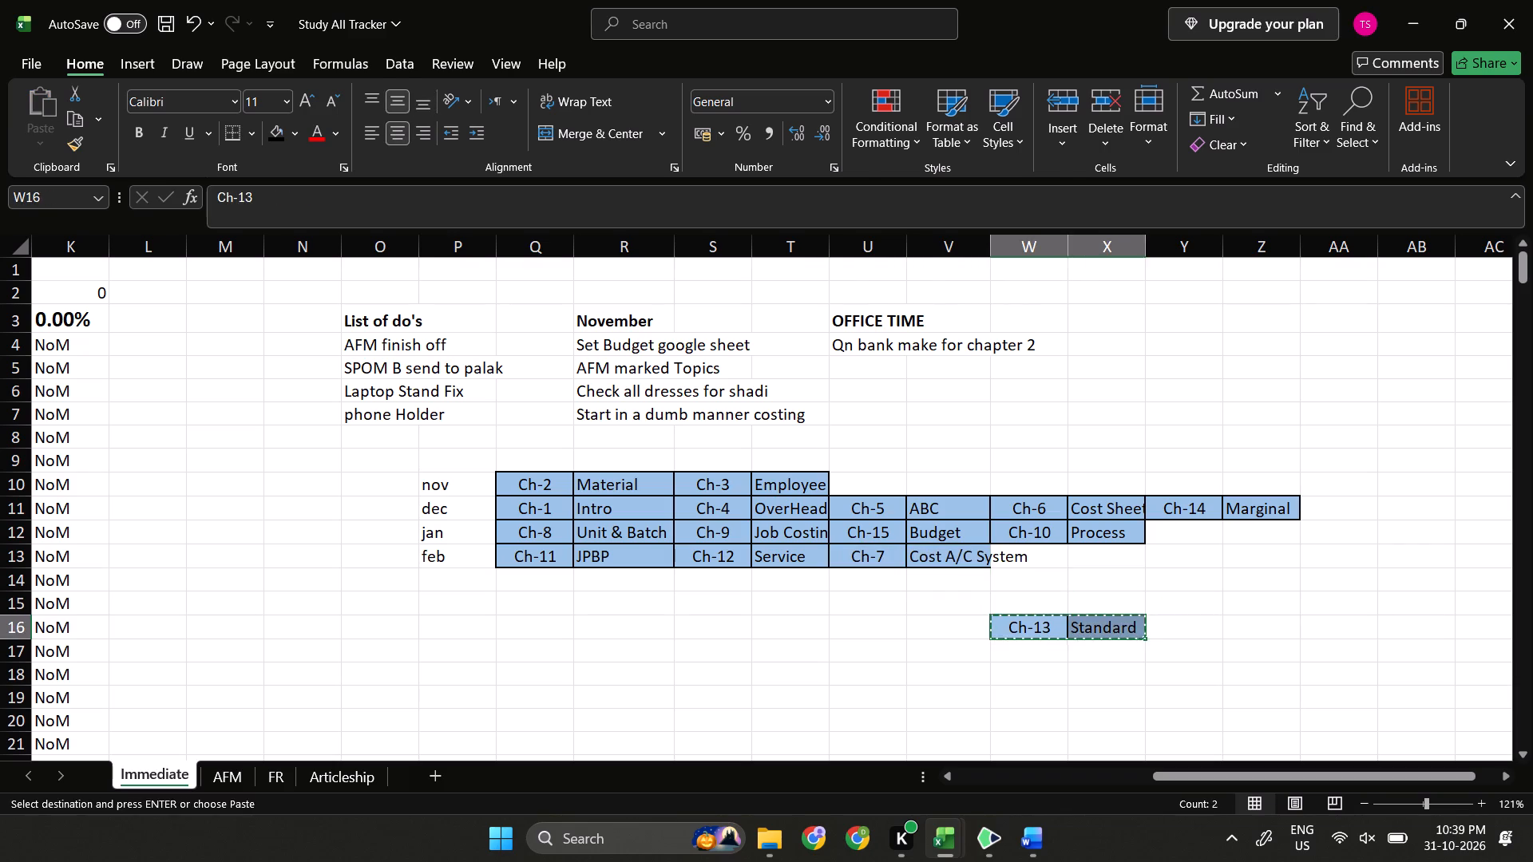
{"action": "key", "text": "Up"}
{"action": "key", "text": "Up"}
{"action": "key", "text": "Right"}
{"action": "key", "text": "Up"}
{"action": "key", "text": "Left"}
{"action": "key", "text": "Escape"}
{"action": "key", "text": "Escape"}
Move the whole feb row block of Ch-11, Ch-12 and Ch-7 from Q13:V13 down to Q18.
{"action": "key", "text": "Left"}
{"action": "key", "text": "Left"}
{"action": "key", "text": "Left"}
{"action": "key", "text": "Left"}
{"action": "key", "text": "Left"}
{"action": "key", "text": "Left"}
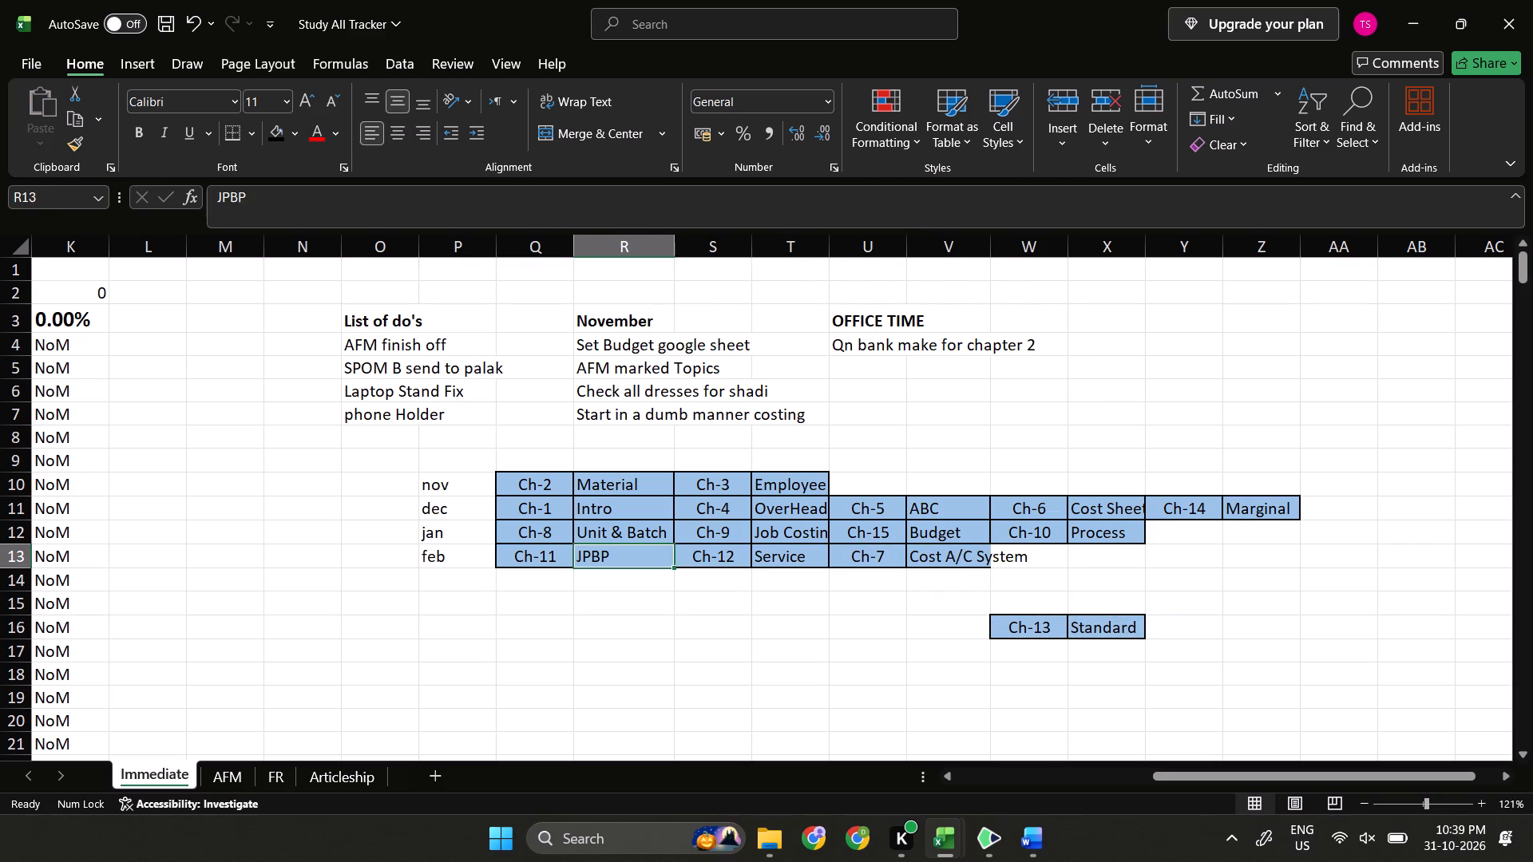
{"action": "key", "text": "shift+Right"}
{"action": "key", "text": "shift+Right"}
{"action": "key", "text": "shift+Right"}
{"action": "key", "text": "shift+Right"}
{"action": "key", "text": "shift+Right"}
{"action": "key", "text": "ctrl+x"}
{"action": "key", "text": "Down"}
{"action": "key", "text": "Down"}
{"action": "key", "text": "Down"}
{"action": "key", "text": "Down"}
{"action": "key", "text": "Down"}
{"action": "key", "text": "Return"}
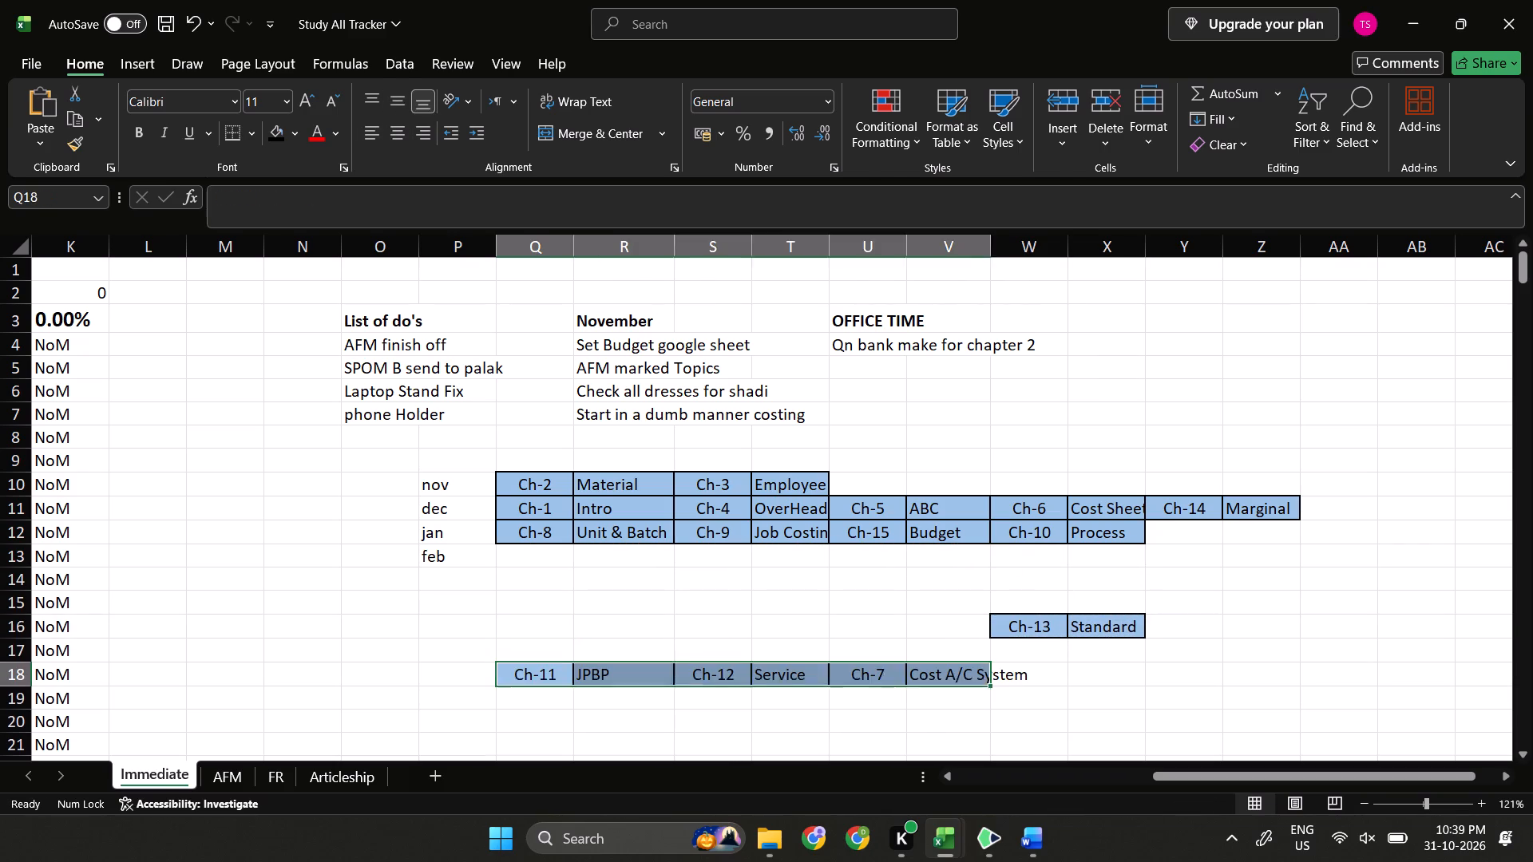
Review the chapters in the dec and jan rows against the unscheduled entries in rows 16 and 18.
{"action": "key", "text": "Right"}
{"action": "key", "text": "Up"}
{"action": "key", "text": "Up"}
{"action": "key", "text": "Up"}
{"action": "key", "text": "Up"}
{"action": "key", "text": "Up"}
{"action": "key", "text": "Up"}
{"action": "key", "text": "Right"}
{"action": "key", "text": "Up"}
{"action": "key", "text": "Right"}
{"action": "key", "text": "Right"}
{"action": "key", "text": "Right"}
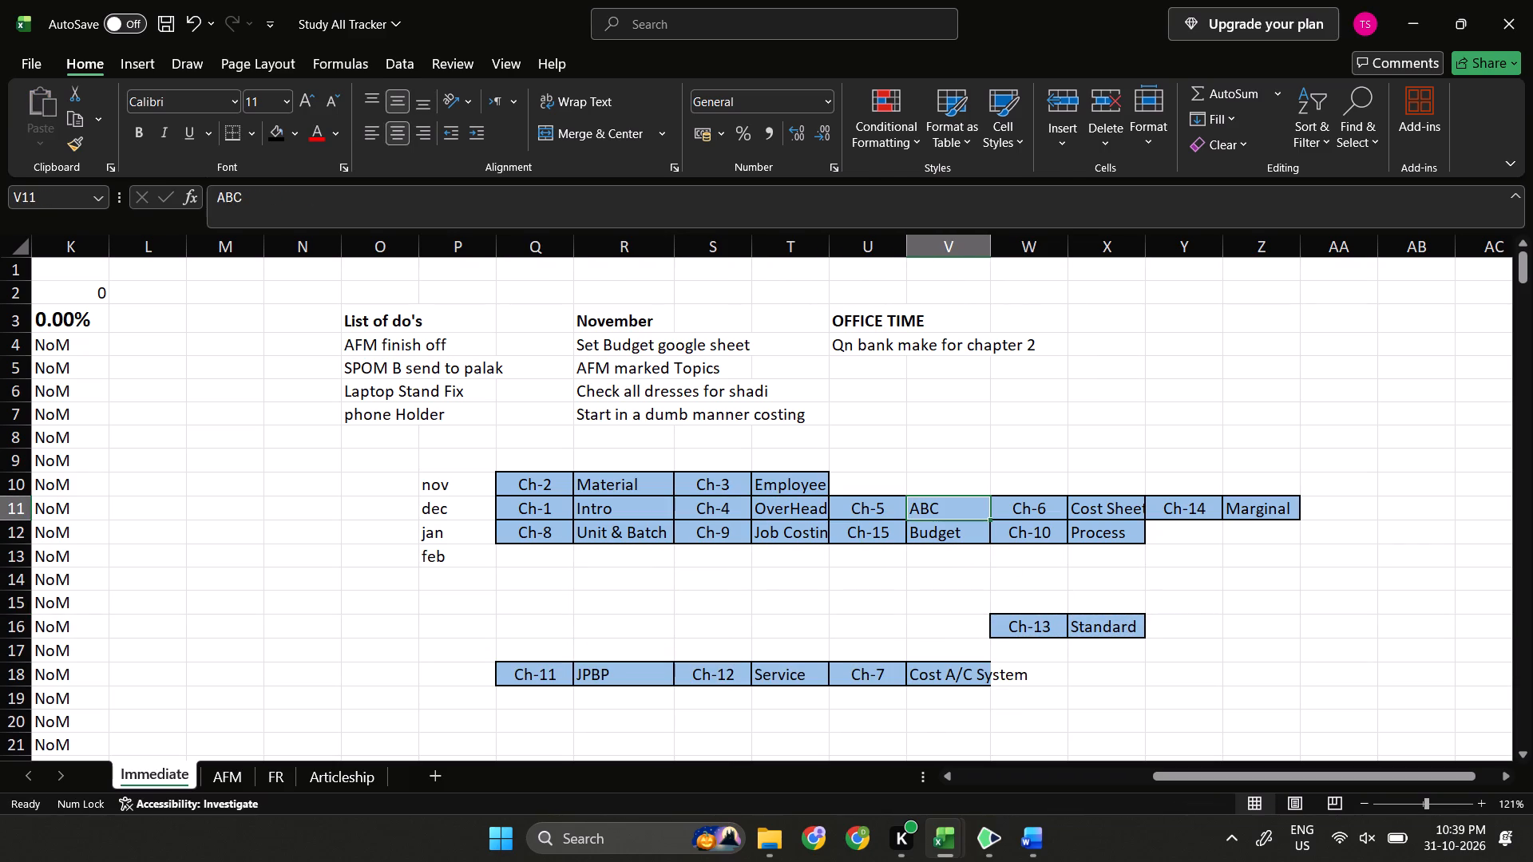
{"action": "key", "text": "Left"}
{"action": "key", "text": "Right"}
{"action": "key", "text": "Down"}
{"action": "key", "text": "Right"}
{"action": "key", "text": "Right"}
{"action": "key", "text": "Right"}
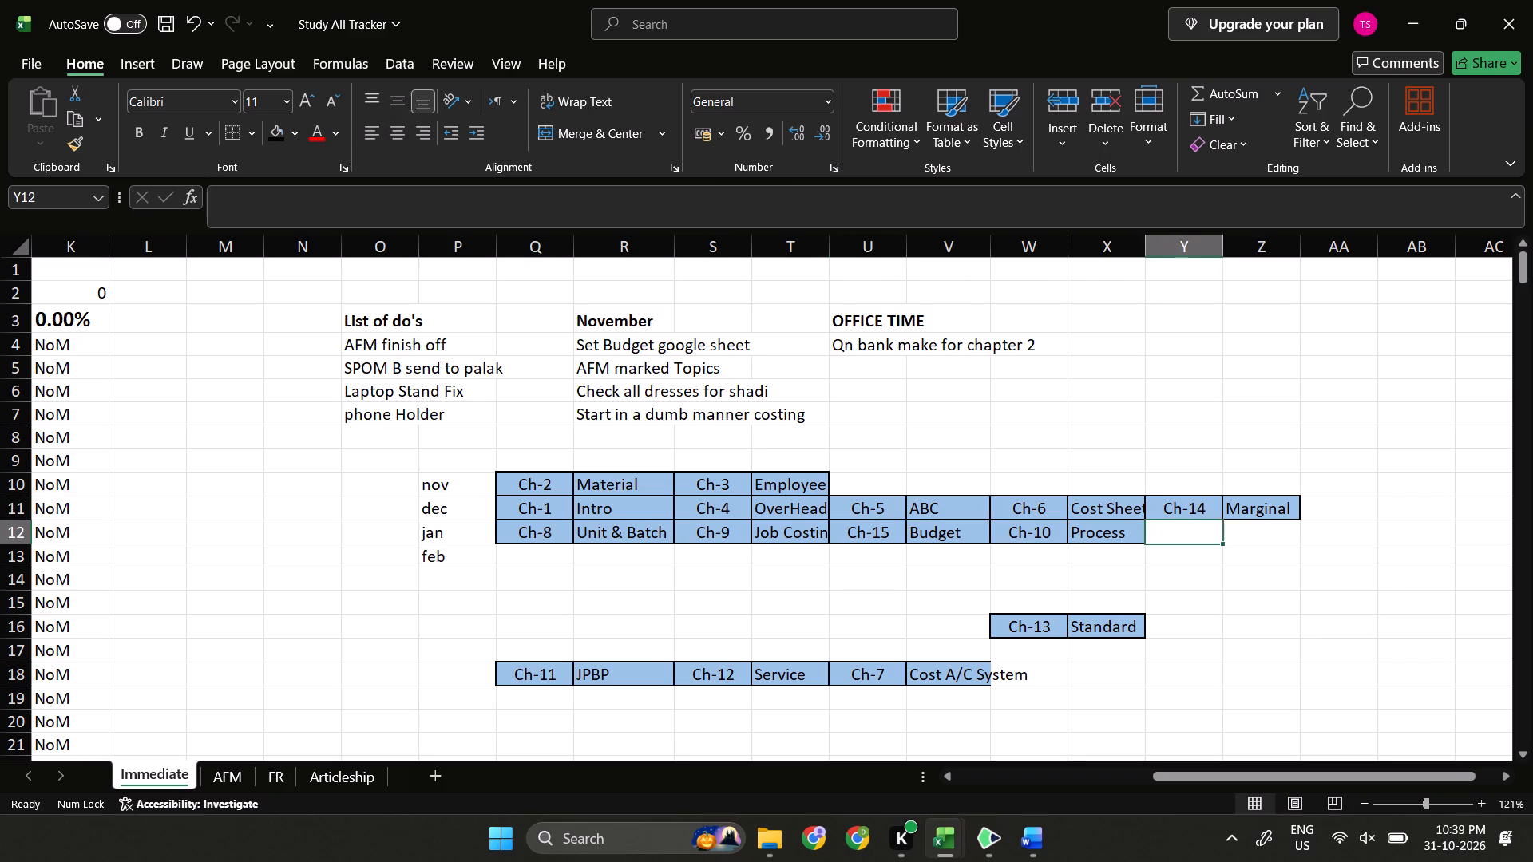
{"action": "key", "text": "Up"}
{"action": "key", "text": "Down"}
{"action": "key", "text": "Left"}
{"action": "key", "text": "Left"}
{"action": "key", "text": "Left"}
{"action": "key", "text": "Left"}
Move the Ch-10 Process entry from W12:X12 in the jan row to W17, directly below Ch-13 Standard.
{"action": "key", "text": "Down"}
{"action": "key", "text": "Right"}
{"action": "key", "text": "Right"}
{"action": "key", "text": "Up"}
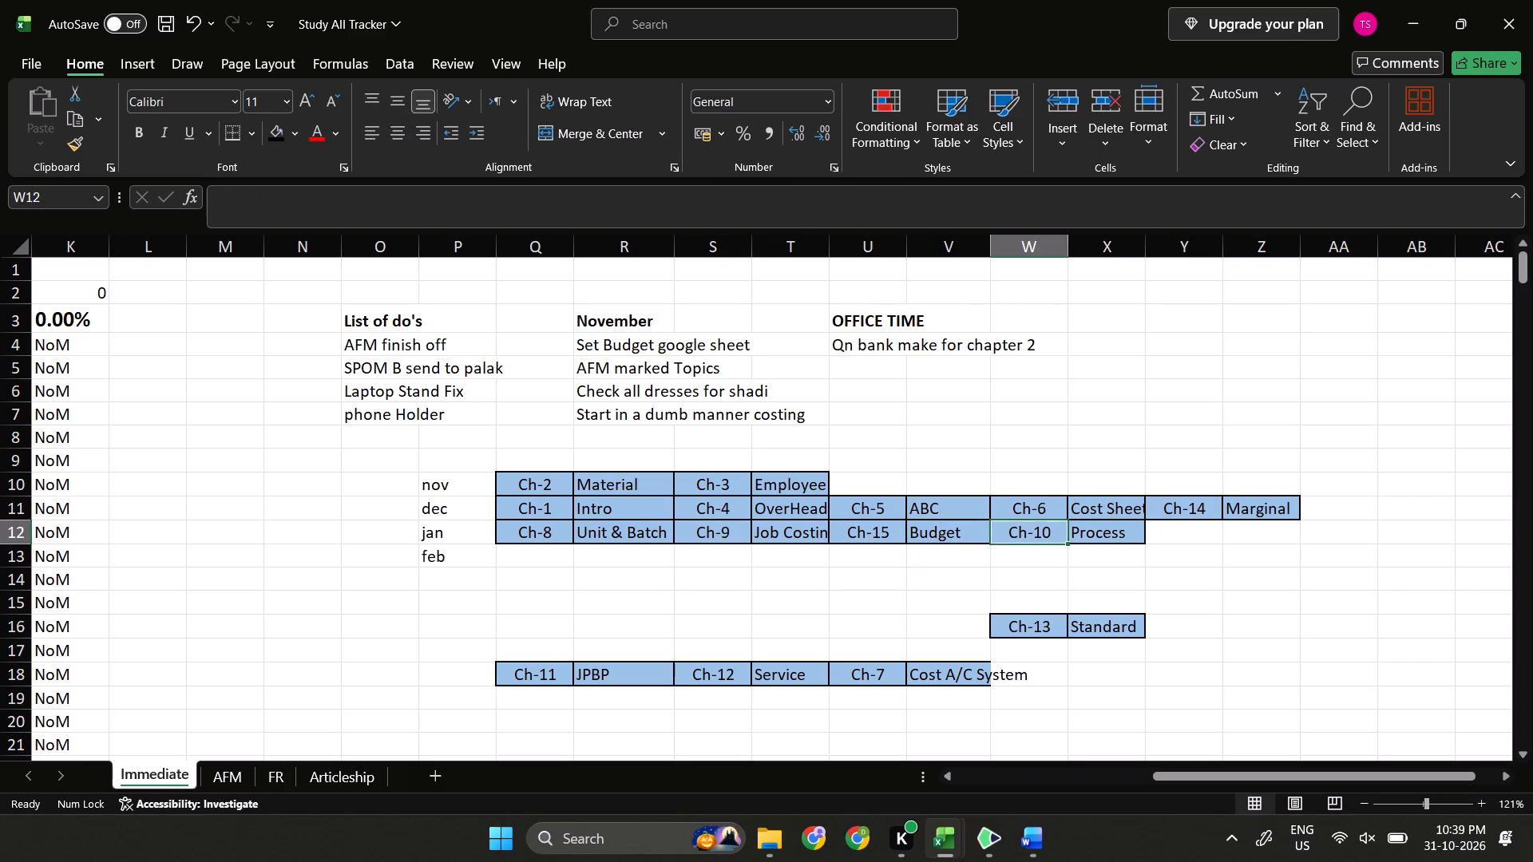
{"action": "key", "text": "shift+Right"}
{"action": "key", "text": "ctrl+x"}
{"action": "key", "text": "Down"}
{"action": "key", "text": "Down"}
{"action": "key", "text": "Down"}
{"action": "key", "text": "Down"}
{"action": "key", "text": "Down"}
{"action": "key", "text": "Return"}
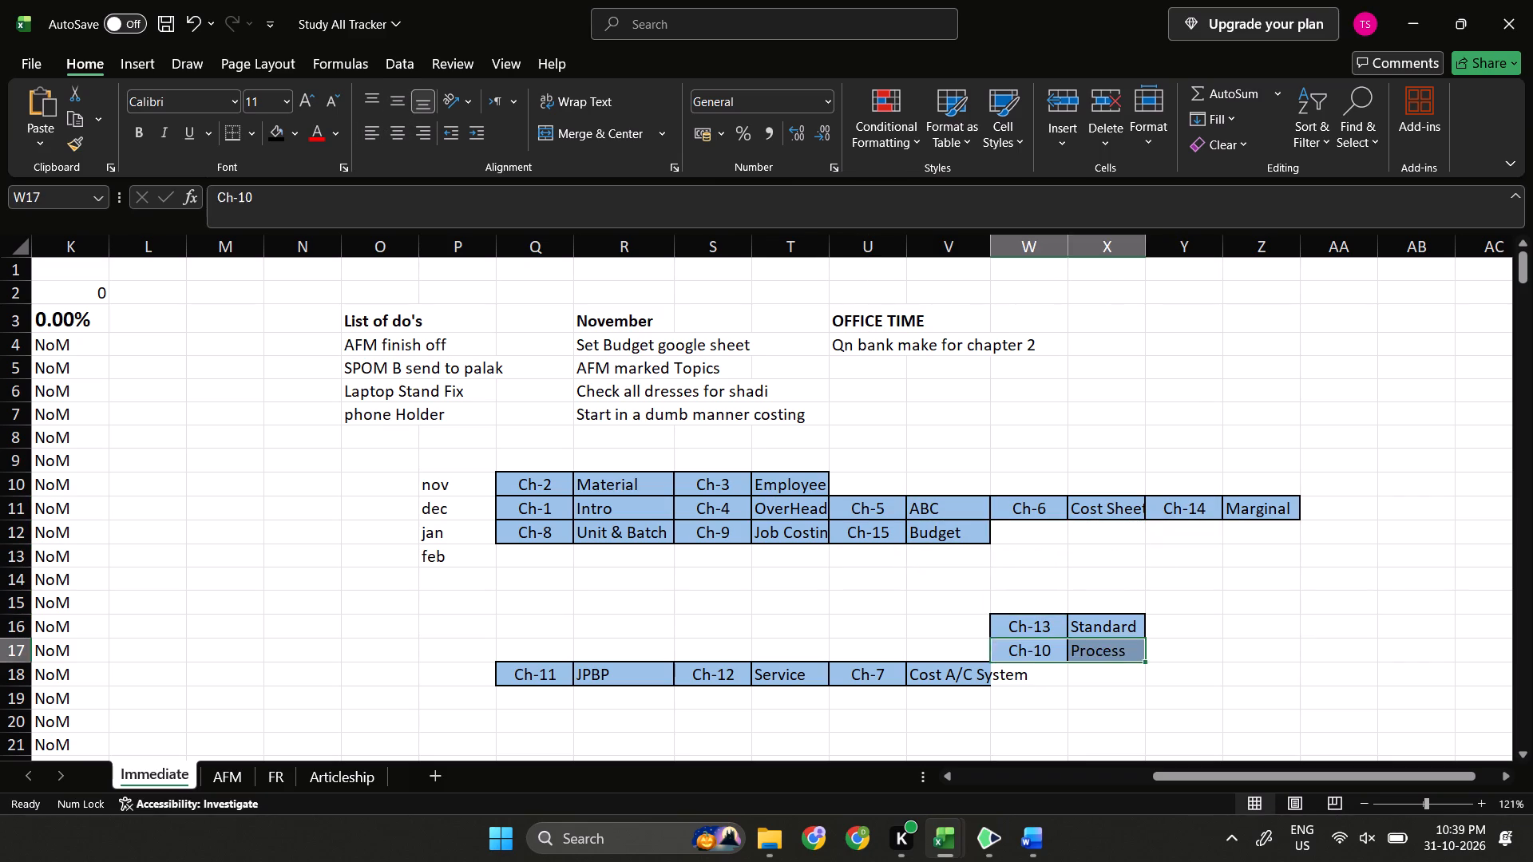
Move the Ch-13 Standard entry from W16:X16 to W12, after Ch-15 Budget in the jan row.
{"action": "key", "text": "Up"}
{"action": "key", "text": "shift+Right"}
{"action": "key", "text": "ctrl+x"}
{"action": "key", "text": "Up"}
{"action": "key", "text": "Up"}
{"action": "key", "text": "Up"}
{"action": "key", "text": "Up"}
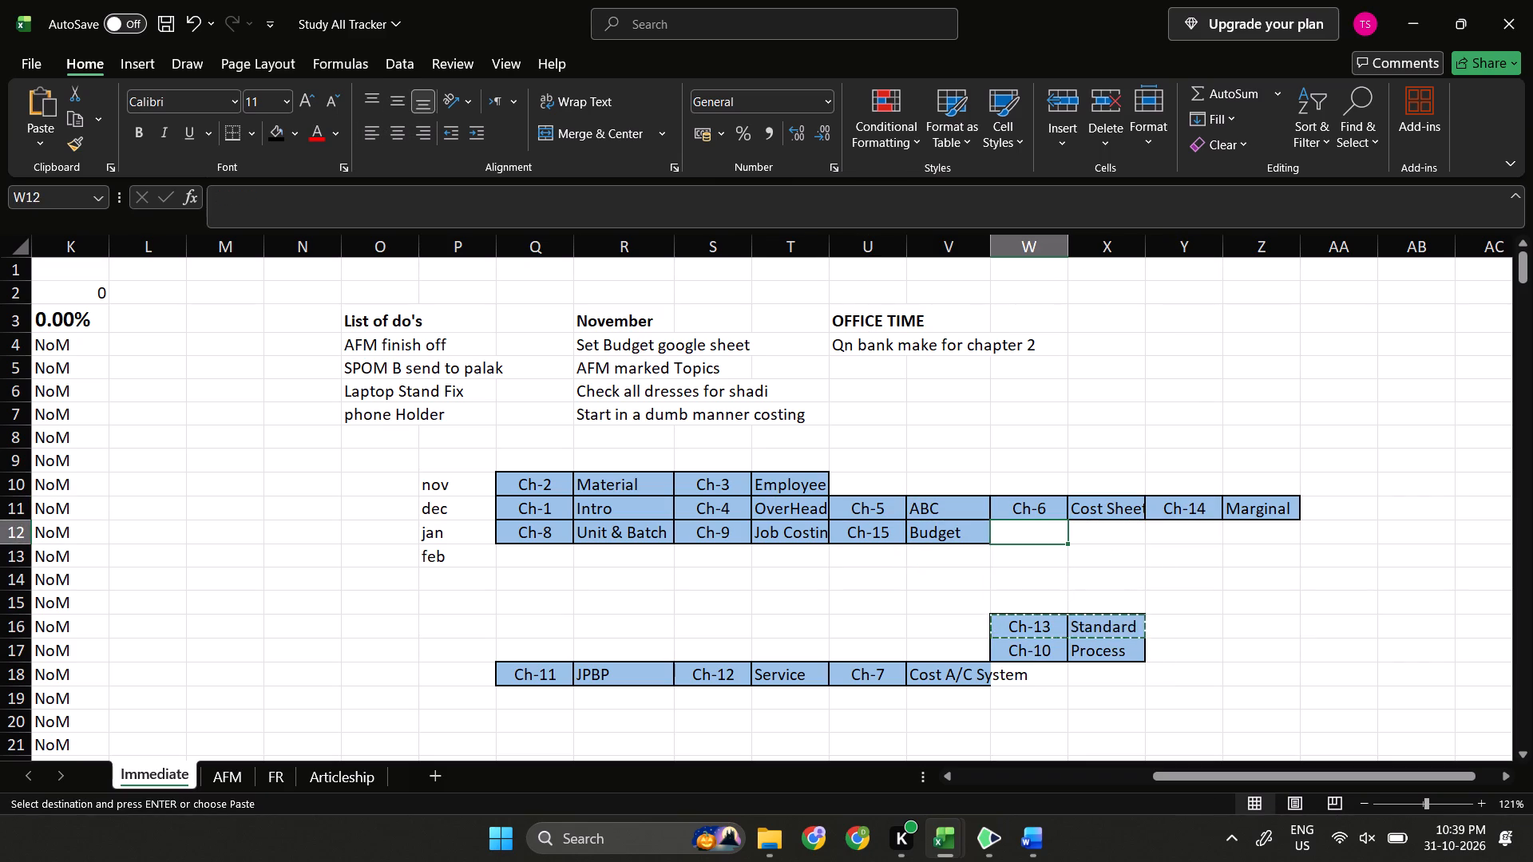
{"action": "key", "text": "Return"}
Move the Ch-11 JPBP entry from Q18:R18 up to Q13, at the start of the feb row.
{"action": "key", "text": "Down"}
{"action": "key", "text": "Right"}
{"action": "key", "text": "Down"}
{"action": "key", "text": "Left"}
{"action": "key", "text": "Down"}
{"action": "key", "text": "Down"}
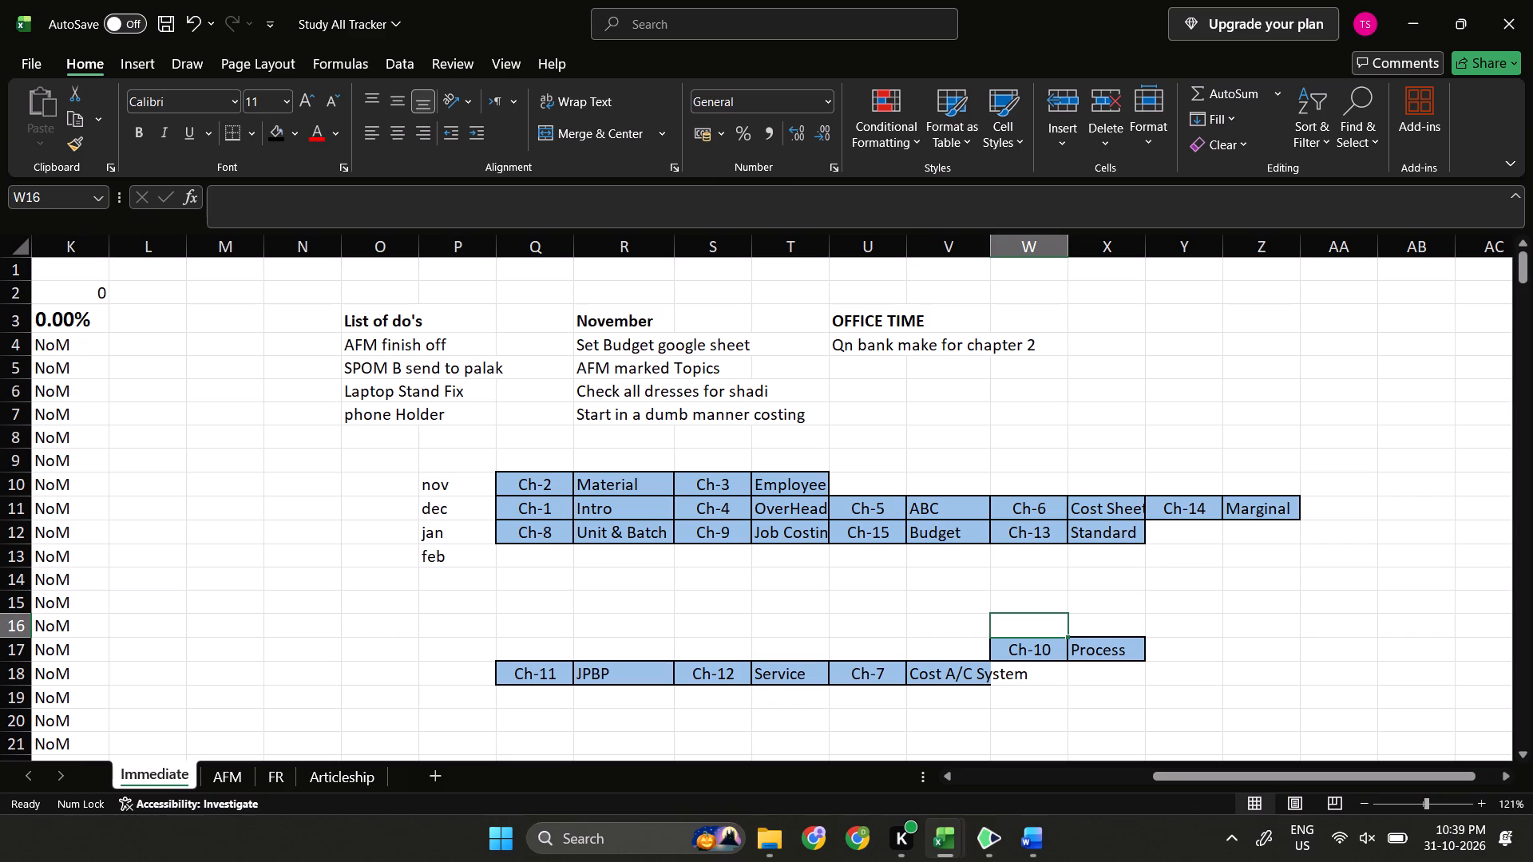
{"action": "key", "text": "Up"}
{"action": "key", "text": "Up"}
{"action": "key", "text": "Left"}
{"action": "key", "text": "Down"}
{"action": "key", "text": "Left"}
{"action": "key", "text": "Left"}
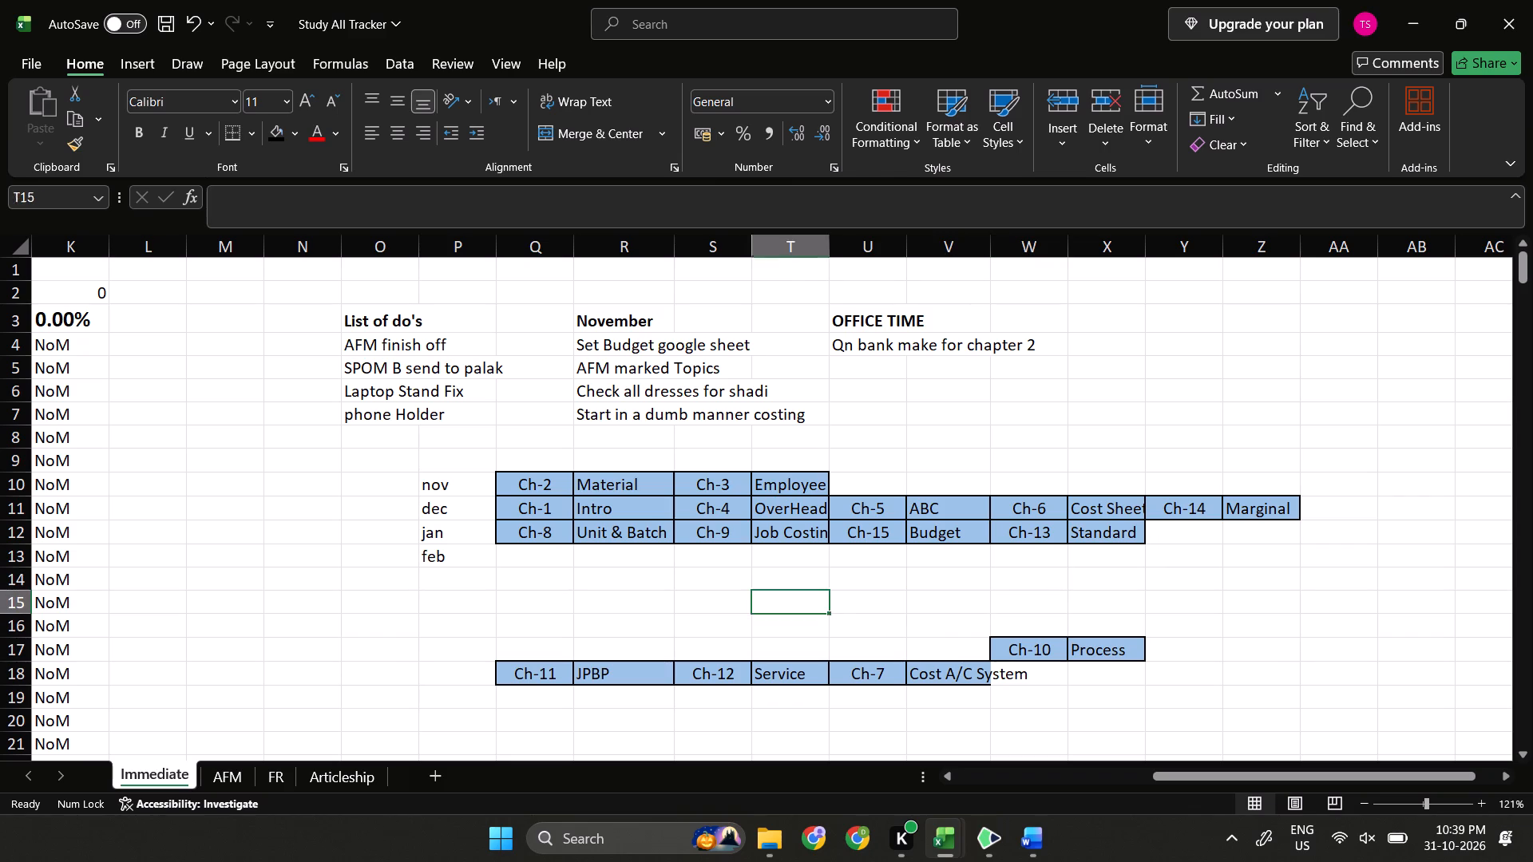
{"action": "key", "text": "Left"}
{"action": "key", "text": "Down"}
{"action": "key", "text": "Left"}
{"action": "key", "text": "Left"}
{"action": "key", "text": "Down"}
{"action": "key", "text": "Down"}
{"action": "key", "text": "shift+Right"}
{"action": "key", "text": "ctrl+x"}
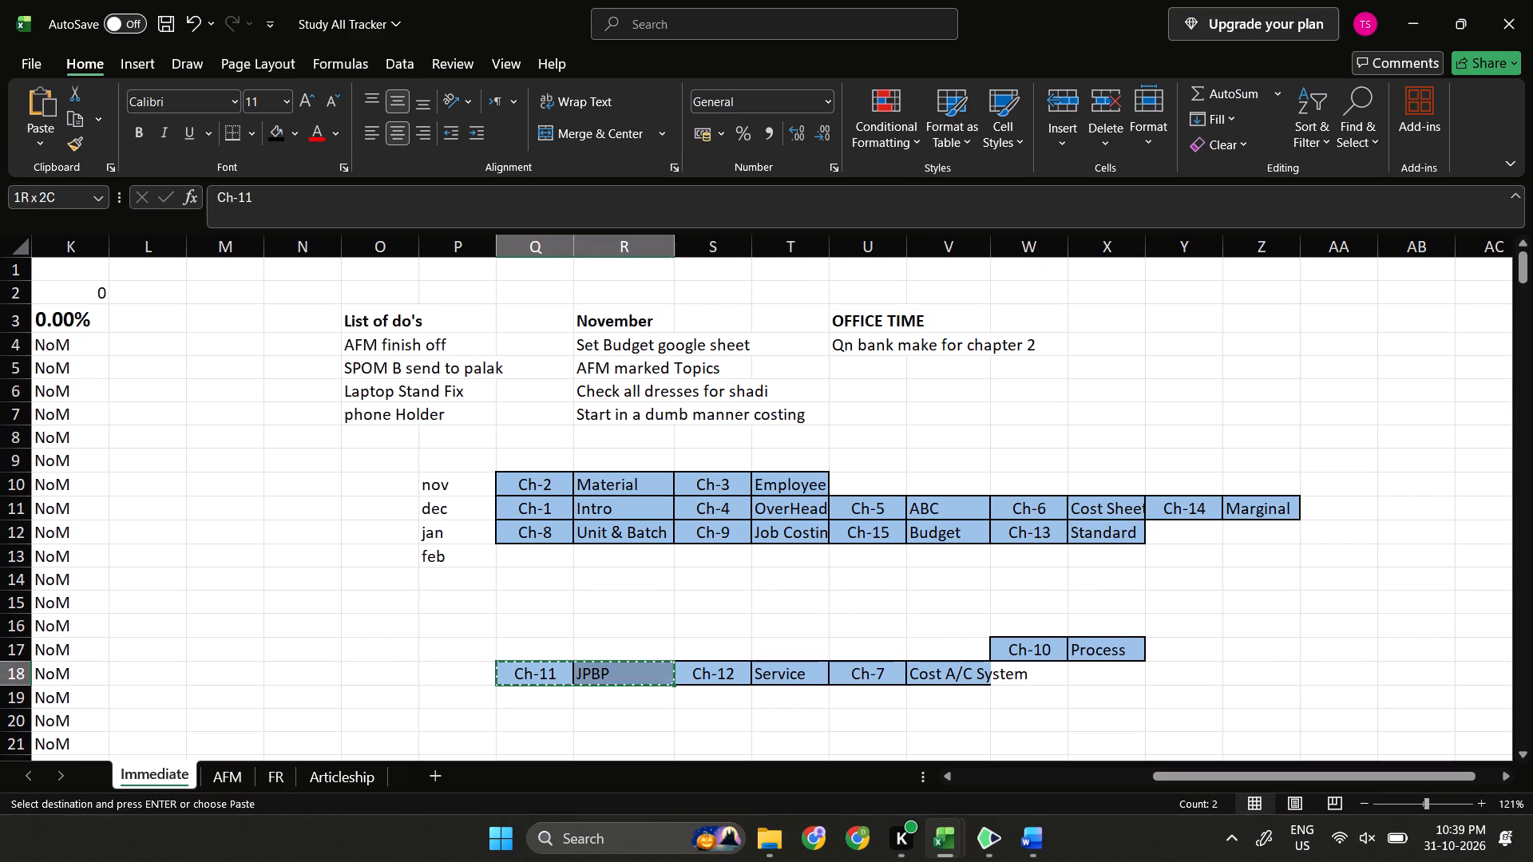
{"action": "key", "text": "ctrl+Up"}
{"action": "key", "text": "ctrl+Up"}
{"action": "key", "text": "Up"}
{"action": "key", "text": "Up"}
{"action": "key", "text": "Down"}
{"action": "key", "text": "Down"}
{"action": "key", "text": "Down"}
{"action": "key", "text": "Down"}
{"action": "key", "text": "Down"}
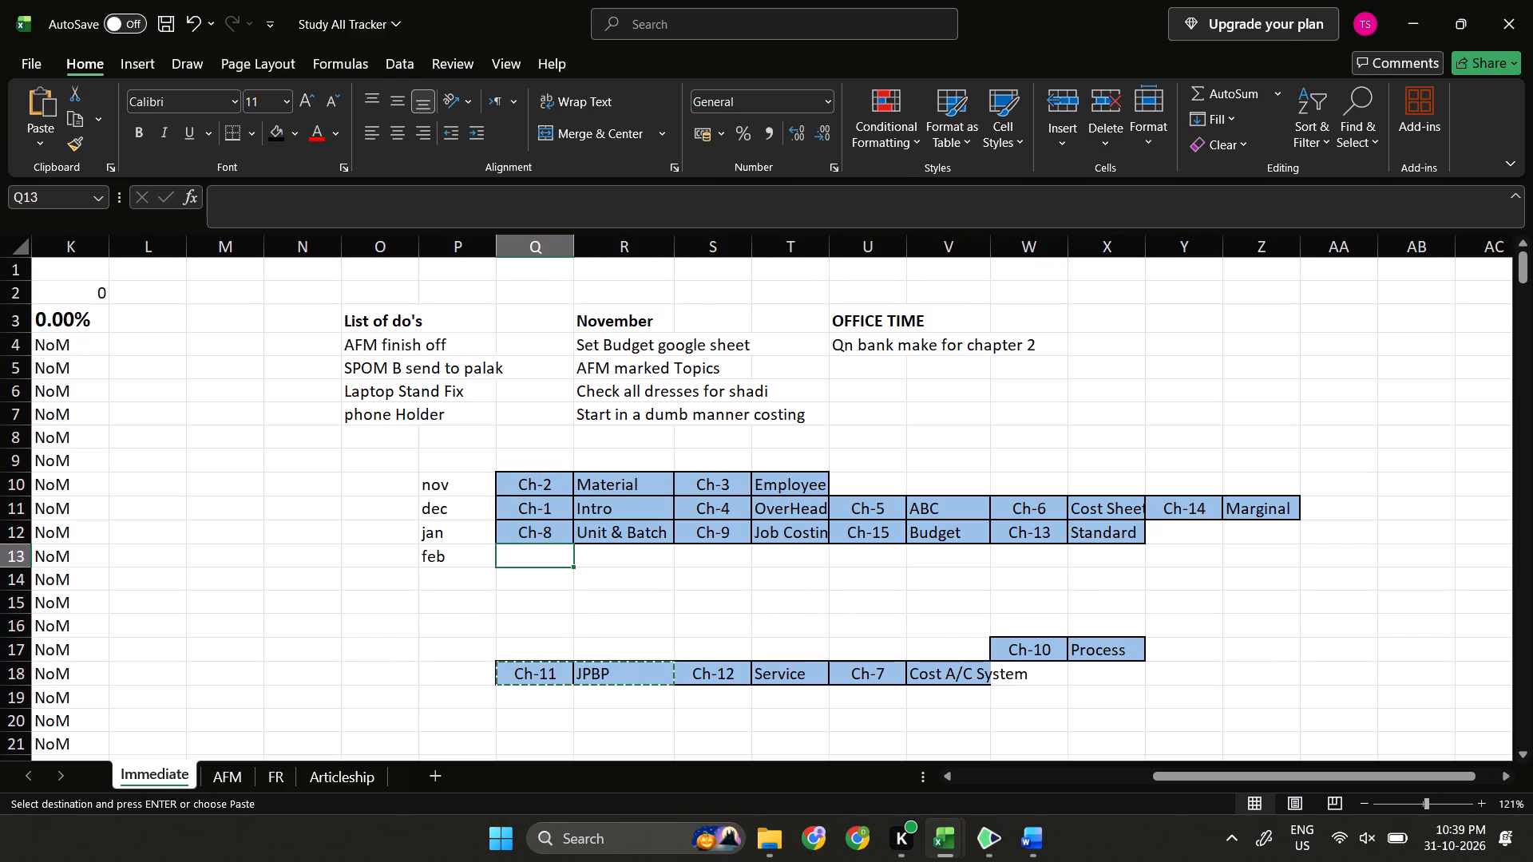
{"action": "key", "text": "Return"}
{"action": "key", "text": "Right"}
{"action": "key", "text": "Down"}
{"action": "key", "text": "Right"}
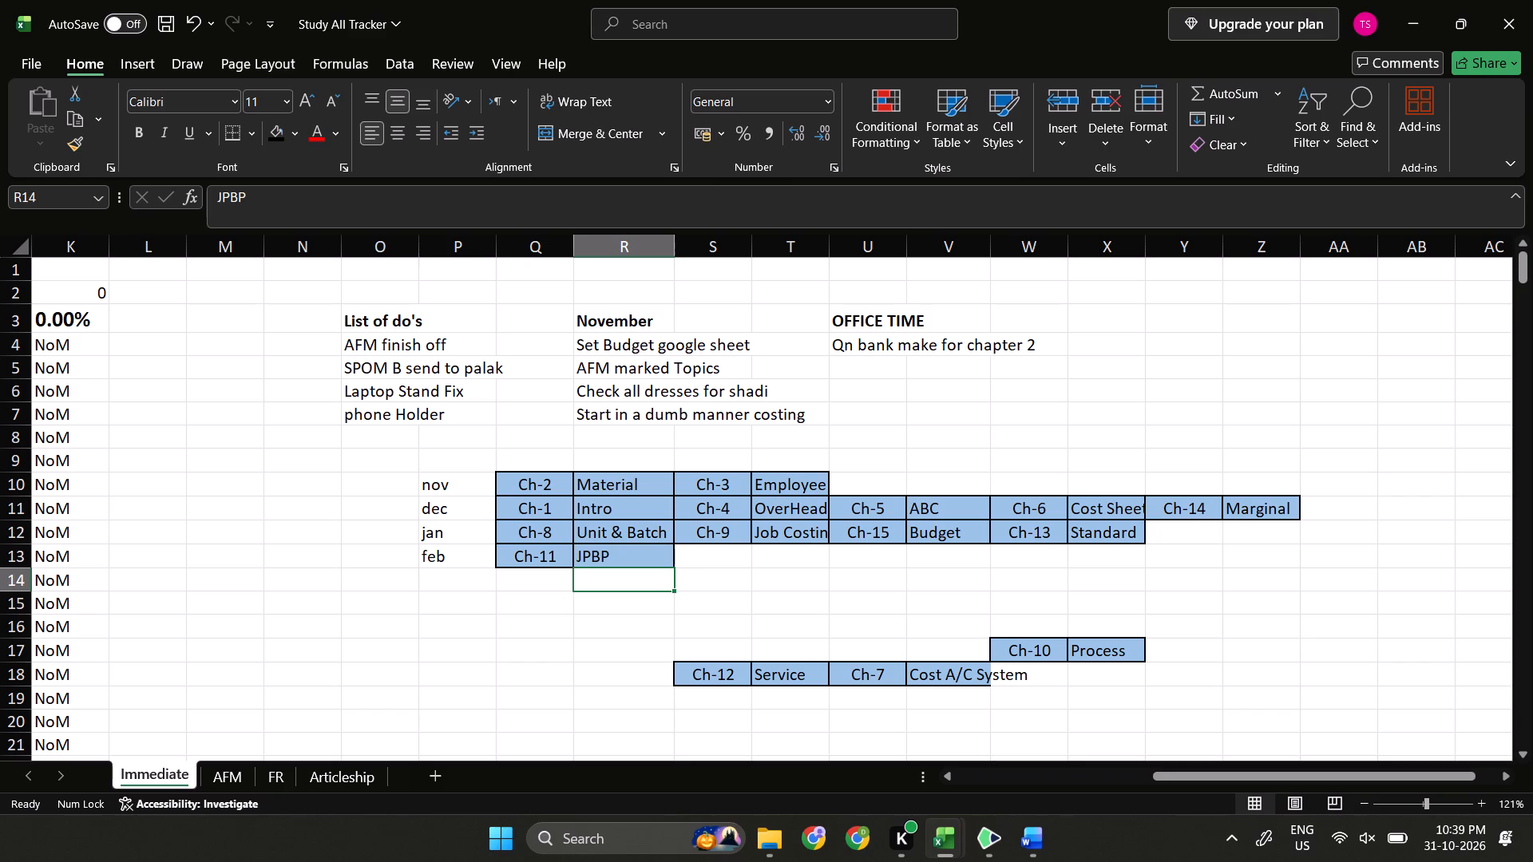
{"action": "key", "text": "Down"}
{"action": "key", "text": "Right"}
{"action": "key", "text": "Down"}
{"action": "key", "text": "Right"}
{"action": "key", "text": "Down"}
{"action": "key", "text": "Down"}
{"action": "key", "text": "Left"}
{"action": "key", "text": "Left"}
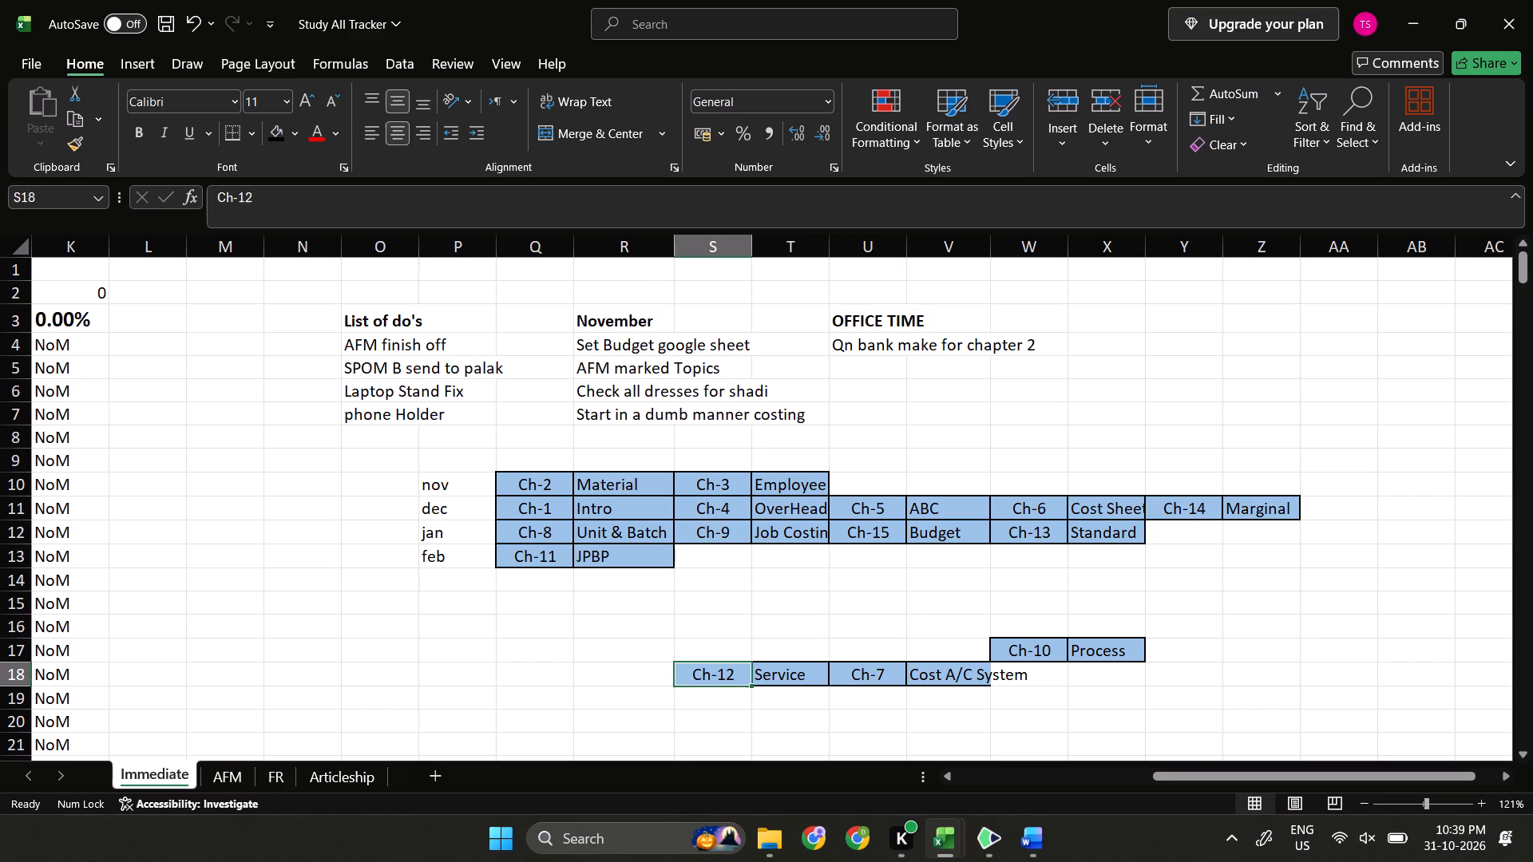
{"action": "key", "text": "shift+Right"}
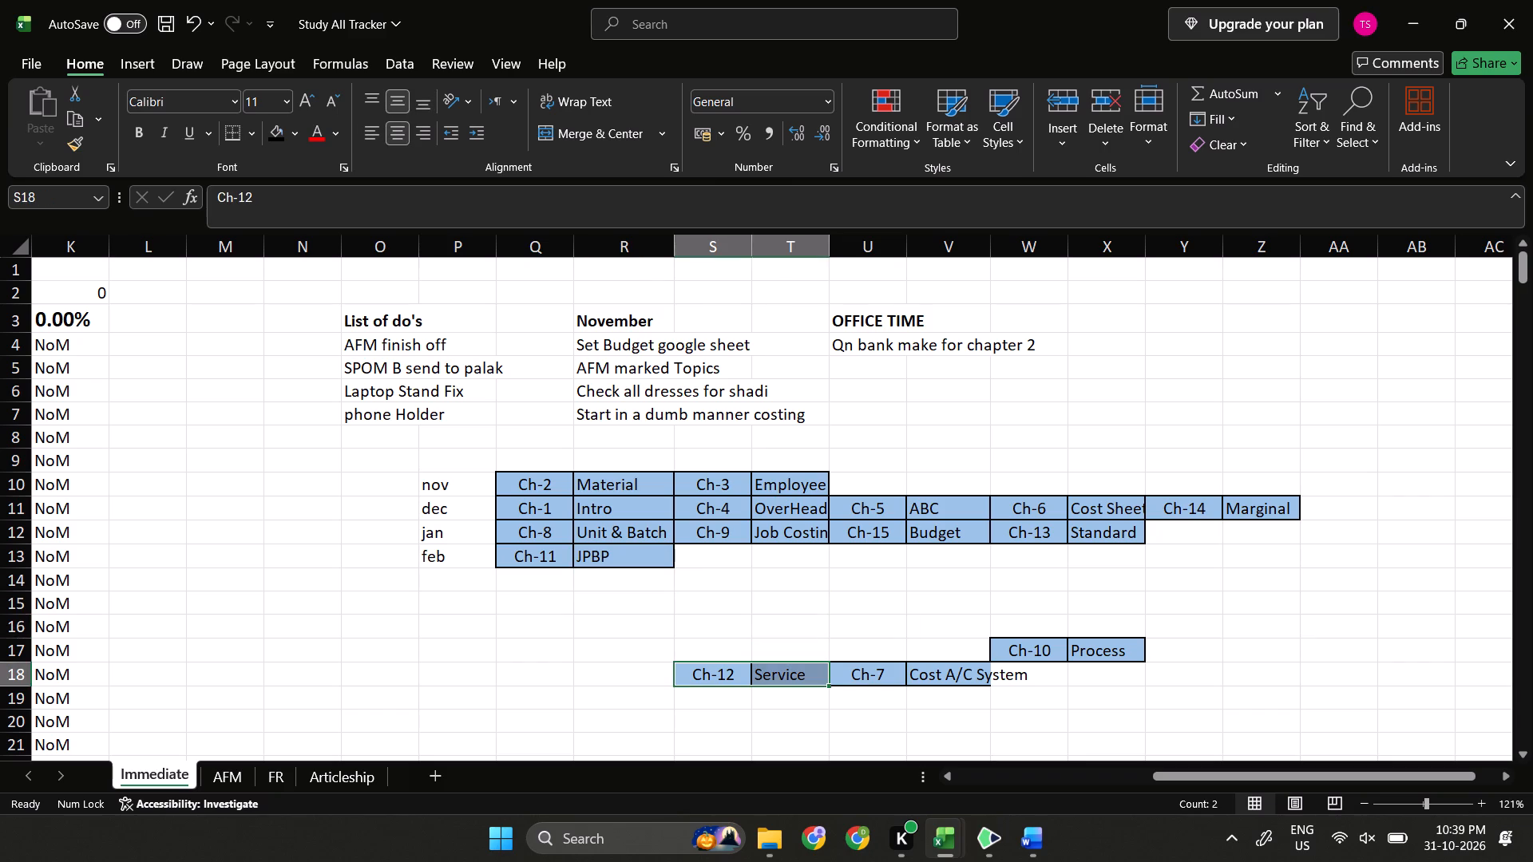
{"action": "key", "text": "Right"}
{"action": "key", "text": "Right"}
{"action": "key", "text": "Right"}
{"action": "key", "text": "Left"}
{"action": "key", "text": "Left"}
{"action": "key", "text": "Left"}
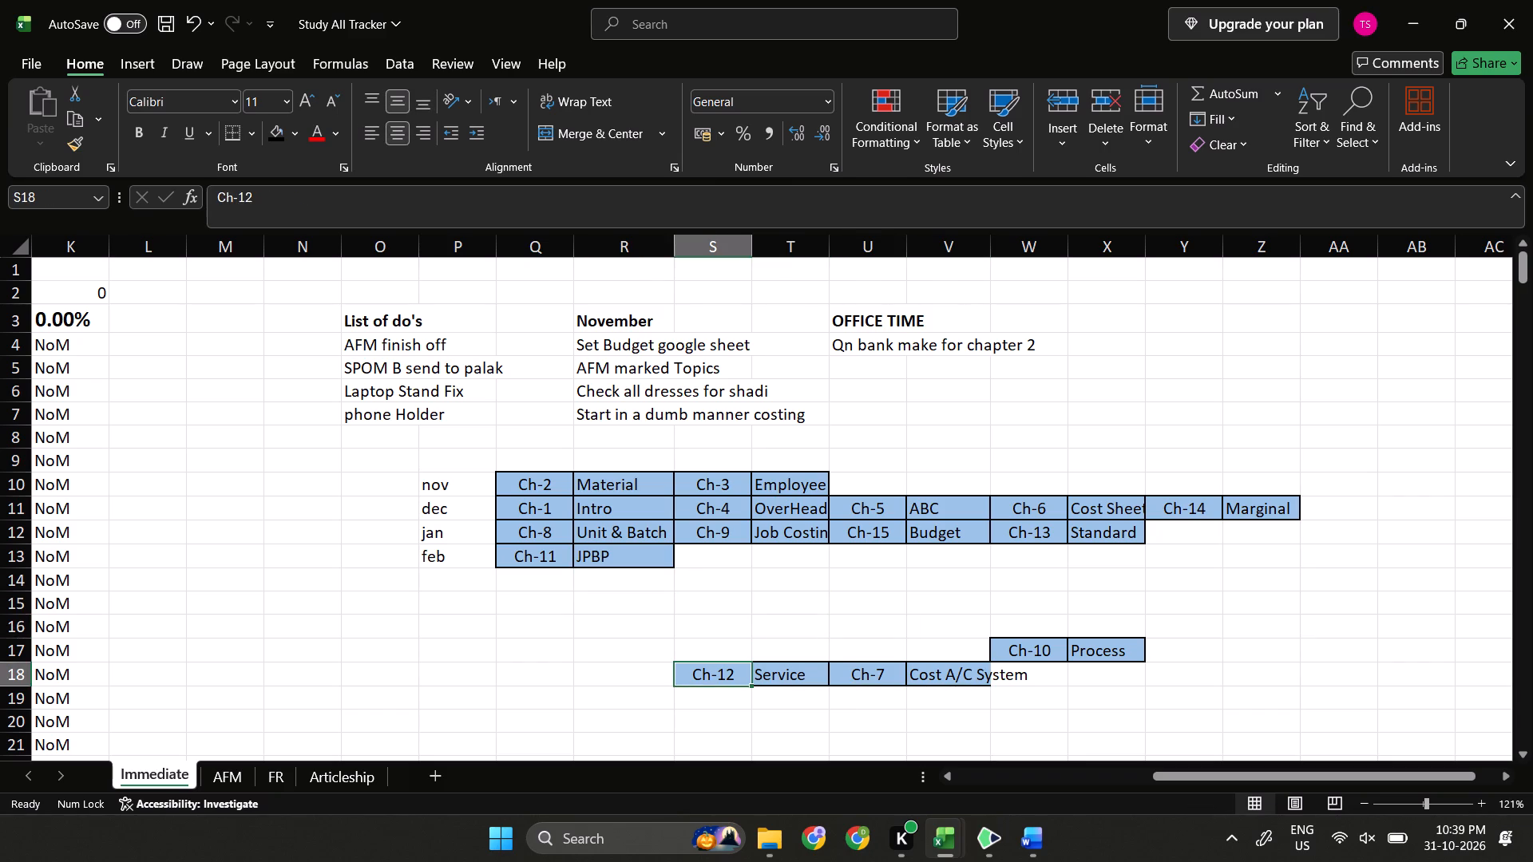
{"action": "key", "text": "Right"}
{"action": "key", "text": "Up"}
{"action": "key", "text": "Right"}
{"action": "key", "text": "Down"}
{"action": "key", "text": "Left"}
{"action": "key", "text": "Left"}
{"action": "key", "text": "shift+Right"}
Move the Ch-10 Process entry from W17:X17 to S13, directly after Ch-11 JPBP in the feb row.
{"action": "key", "text": "Right"}
{"action": "key", "text": "Right"}
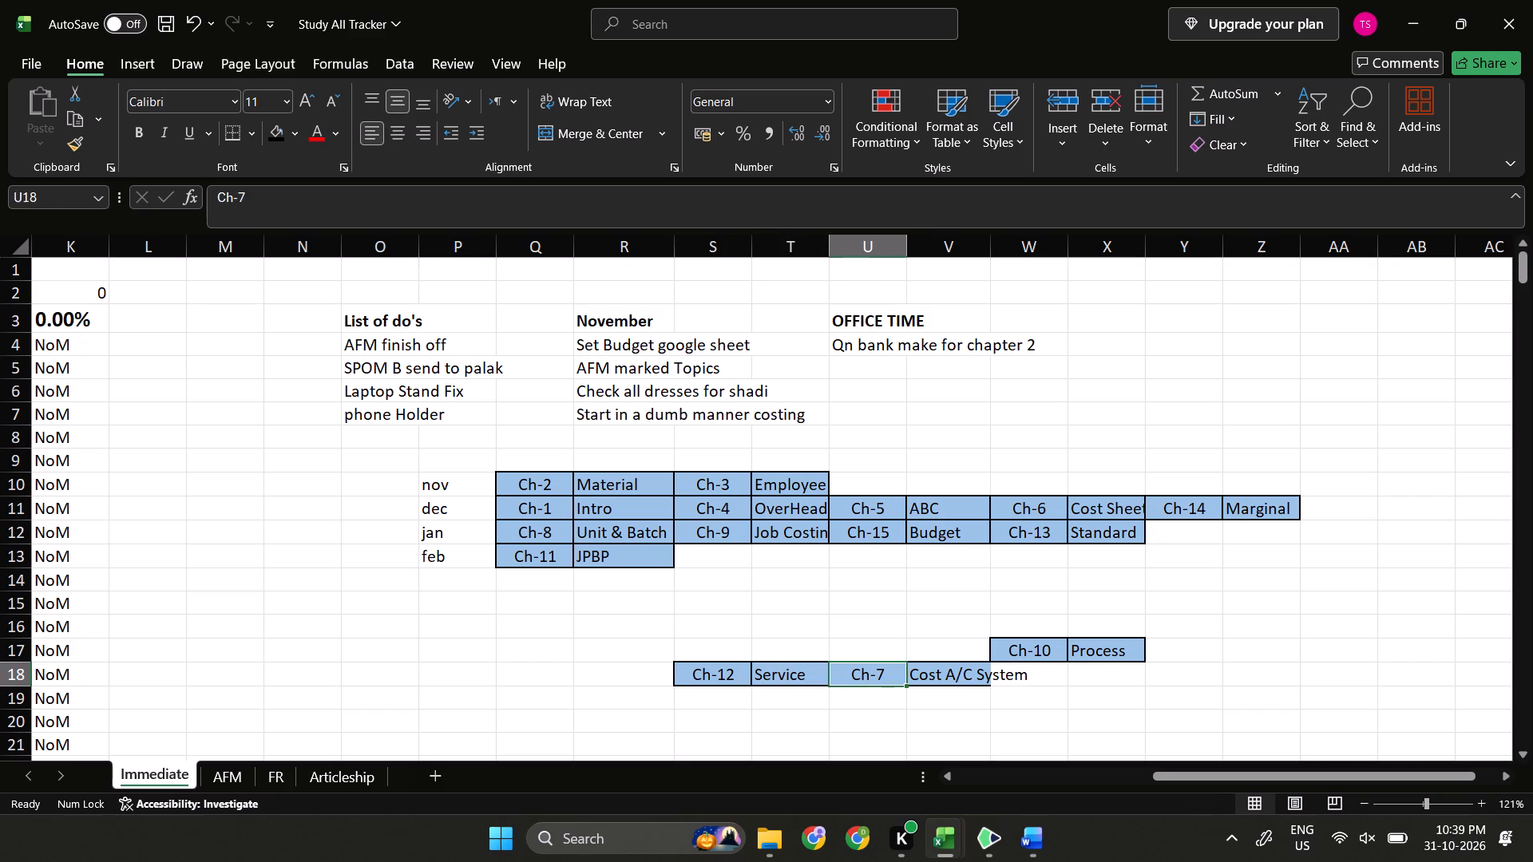
{"action": "key", "text": "Right"}
{"action": "key", "text": "Right"}
{"action": "key", "text": "Up"}
{"action": "key", "text": "shift+Right"}
{"action": "key", "text": "ctrl+x"}
{"action": "key", "text": "Left"}
{"action": "key", "text": "Up"}
{"action": "key", "text": "Left"}
{"action": "key", "text": "Left"}
{"action": "key", "text": "Up"}
{"action": "key", "text": "Left"}
{"action": "key", "text": "Left"}
{"action": "key", "text": "Up"}
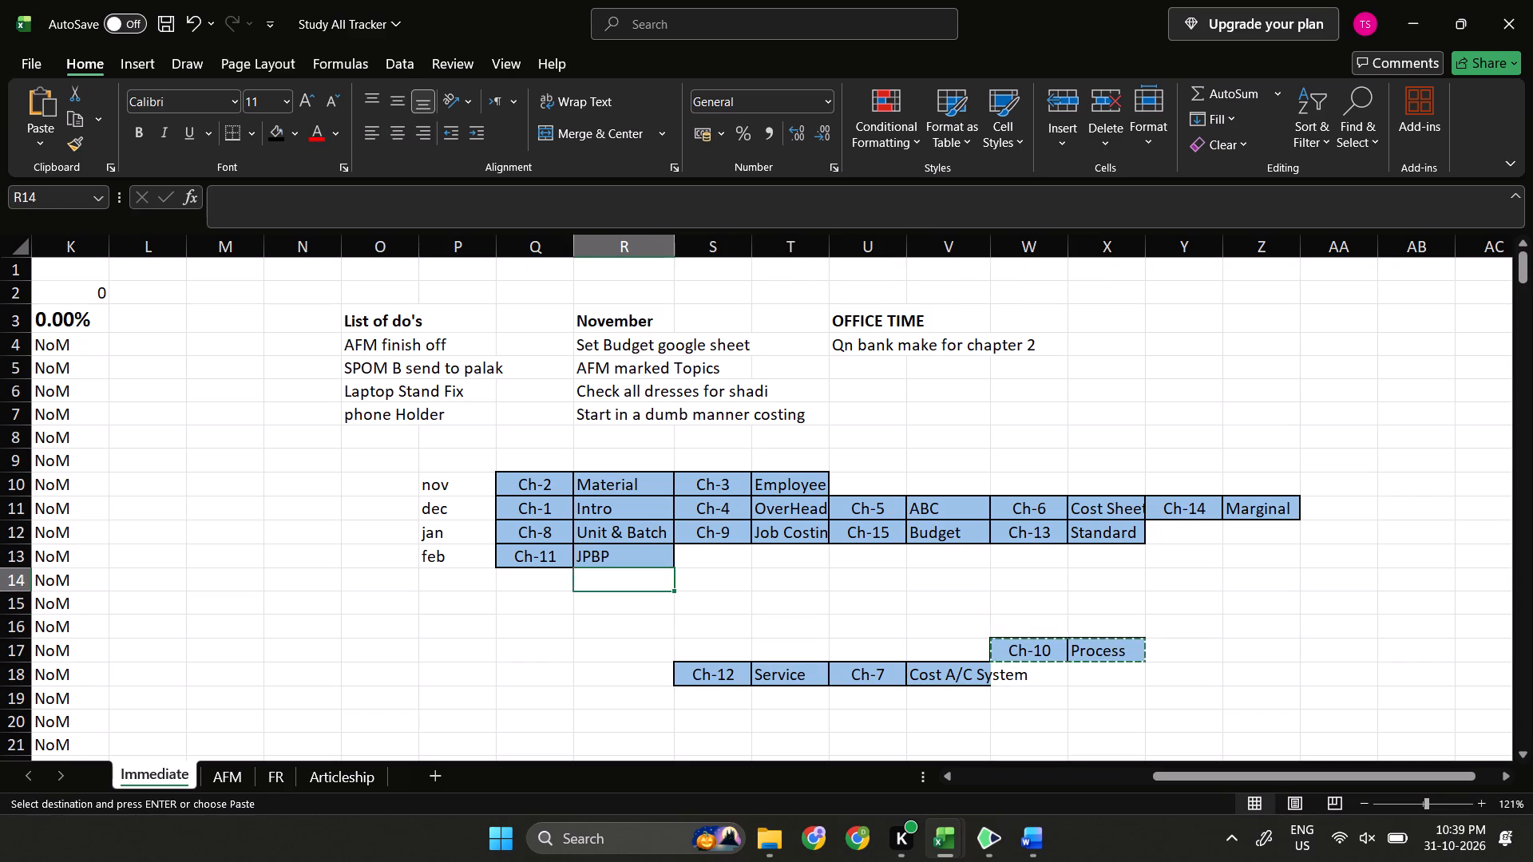
{"action": "key", "text": "Up"}
{"action": "key", "text": "Right"}
{"action": "key", "text": "Return"}
Shift the feb row's Ch-11 JPBP and Ch-10 Process block from Q13:T13 two columns along to S13.
{"action": "key", "text": "Right"}
{"action": "key", "text": "Down"}
{"action": "key", "text": "Right"}
{"action": "key", "text": "Down"}
{"action": "key", "text": "Down"}
{"action": "key", "text": "Down"}
{"action": "key", "text": "Down"}
{"action": "key", "text": "Down"}
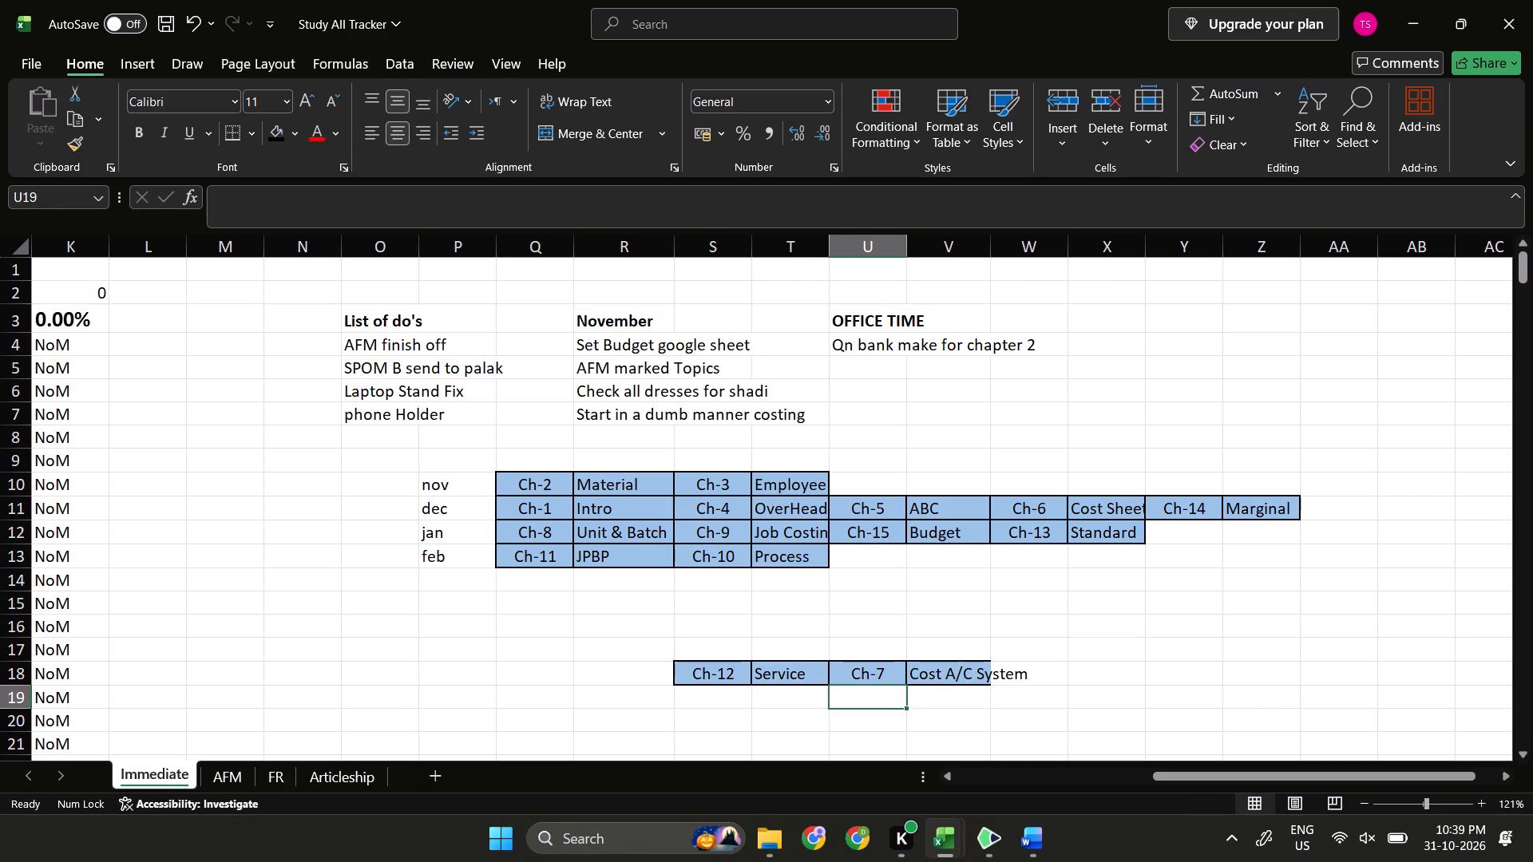
{"action": "key", "text": "Up"}
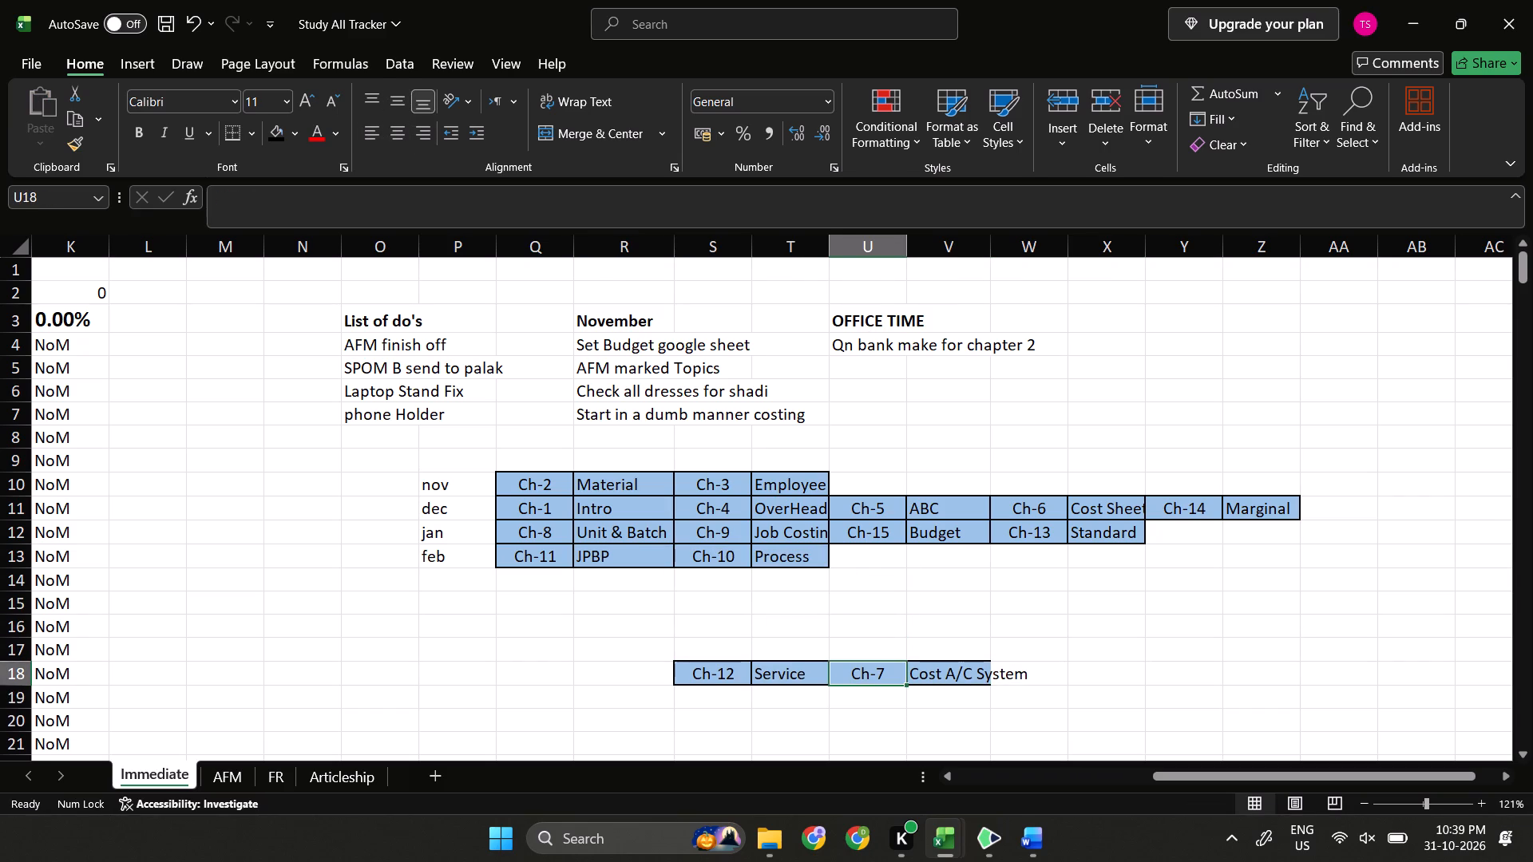
{"action": "key", "text": "Left"}
{"action": "key", "text": "Up"}
{"action": "key", "text": "Left"}
{"action": "key", "text": "Left"}
{"action": "key", "text": "Up"}
{"action": "key", "text": "Left"}
{"action": "key", "text": "Up"}
{"action": "key", "text": "Up"}
{"action": "key", "text": "Up"}
{"action": "key", "text": "shift+Right"}
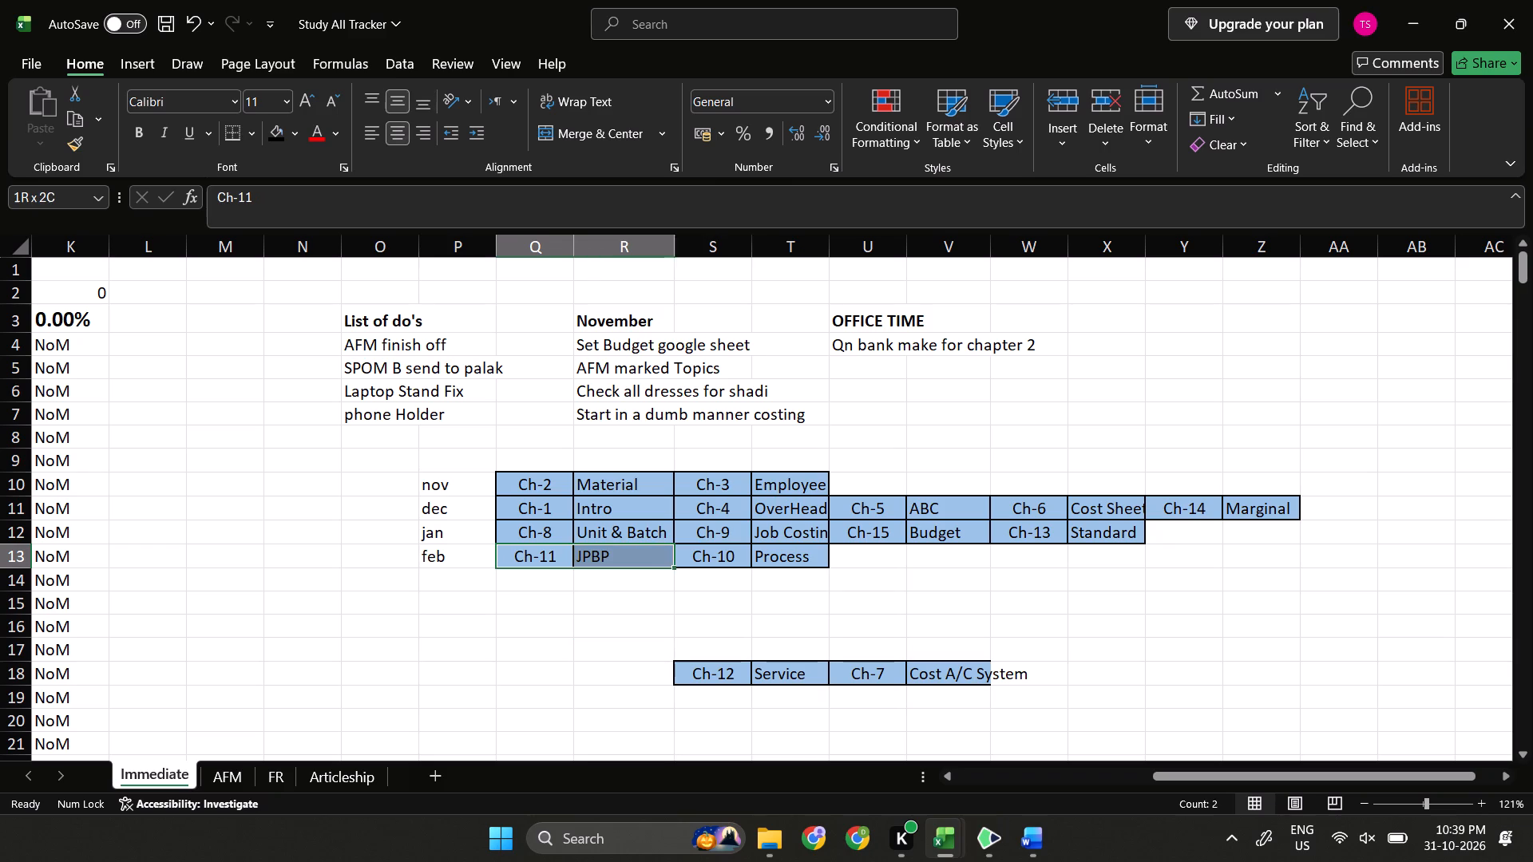
{"action": "key", "text": "shift+Right"}
{"action": "key", "text": "shift+Right"}
{"action": "key", "text": "ctrl+x"}
{"action": "key", "text": "Right"}
{"action": "key", "text": "Right"}
{"action": "key", "text": "Return"}
Move the Ch-7 Cost A/C System entry from U18:V18 to Q13, ahead of Ch-11 JPBP in the feb row.
{"action": "key", "text": "Right"}
{"action": "key", "text": "Down"}
{"action": "key", "text": "Down"}
{"action": "key", "text": "Right"}
{"action": "key", "text": "Down"}
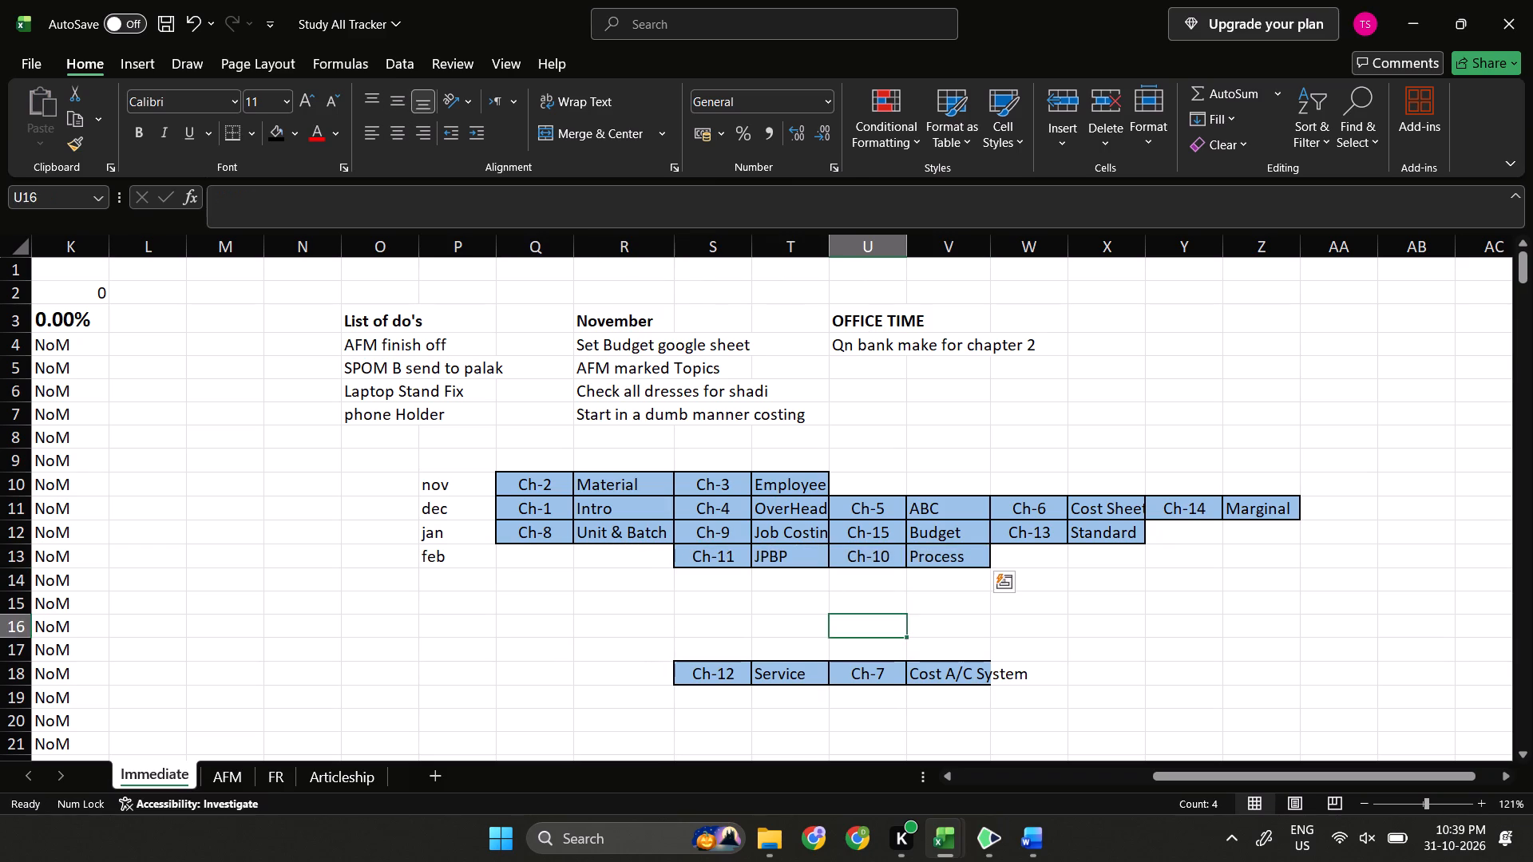
{"action": "key", "text": "Down"}
{"action": "key", "text": "Down"}
{"action": "key", "text": "shift+Right"}
{"action": "key", "text": "ctrl+x"}
{"action": "key", "text": "ctrl+Up"}
{"action": "key", "text": "Up"}
{"action": "key", "text": "Left"}
{"action": "key", "text": "Left"}
{"action": "key", "text": "Left"}
{"action": "key", "text": "Down"}
{"action": "key", "text": "Left"}
{"action": "key", "text": "Return"}
Move the Ch-12 Service entry from S18:T18 to W13, after Ch-10 Process in the feb row.
{"action": "key", "text": "Right"}
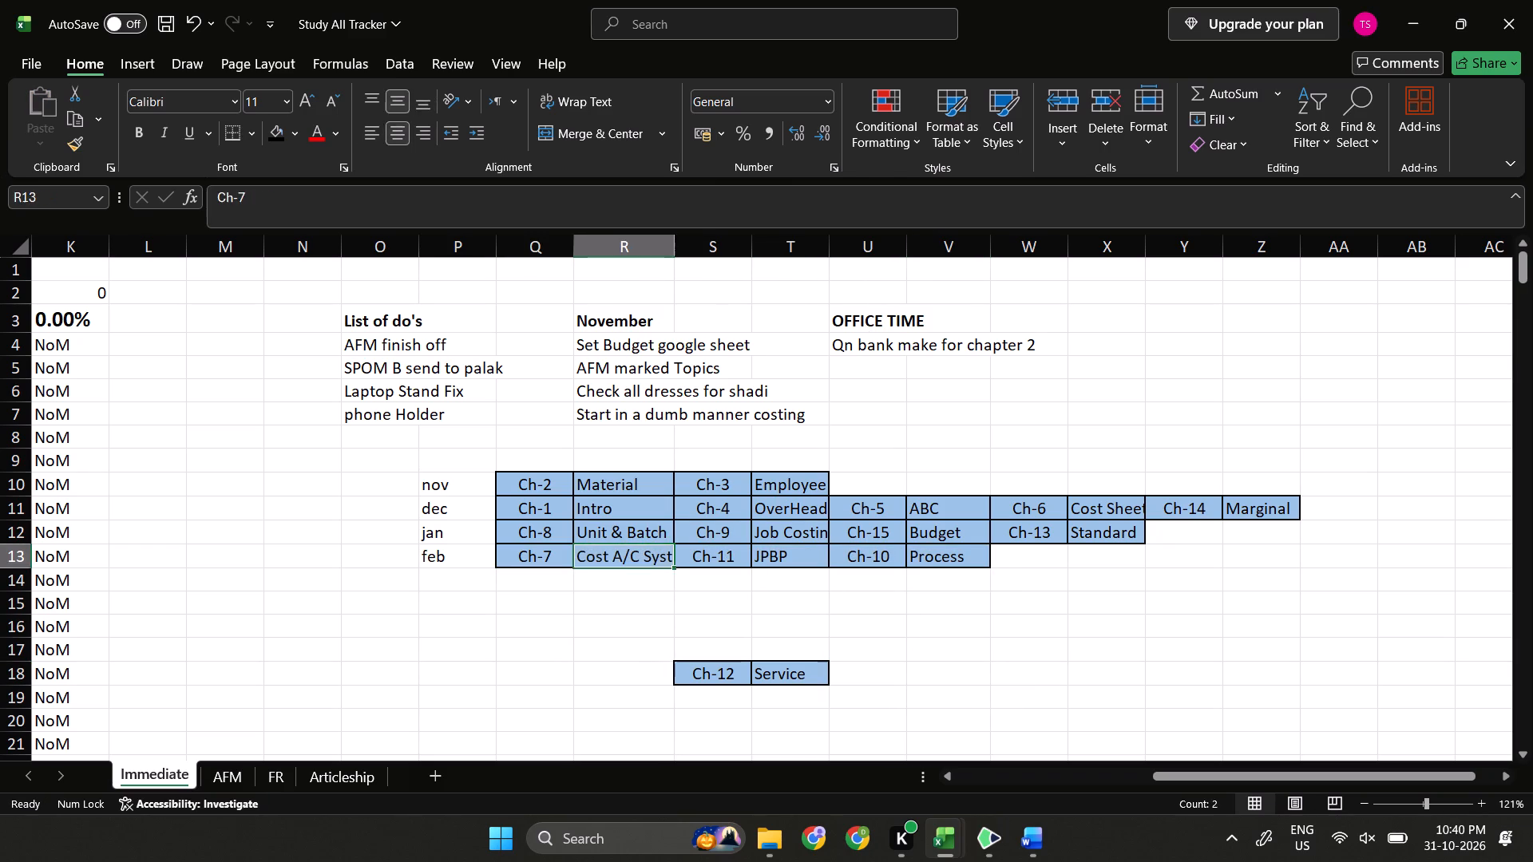
{"action": "key", "text": "Right"}
{"action": "key", "text": "Down"}
{"action": "key", "text": "Down"}
{"action": "key", "text": "Down"}
{"action": "key", "text": "Down"}
{"action": "key", "text": "Down"}
{"action": "key", "text": "shift+Right"}
{"action": "key", "text": "ctrl+x"}
{"action": "key", "text": "ctrl+Up"}
{"action": "key", "text": "ctrl+Right"}
{"action": "key", "text": "Up"}
{"action": "key", "text": "Right"}
{"action": "key", "text": "Up"}
{"action": "key", "text": "Up"}
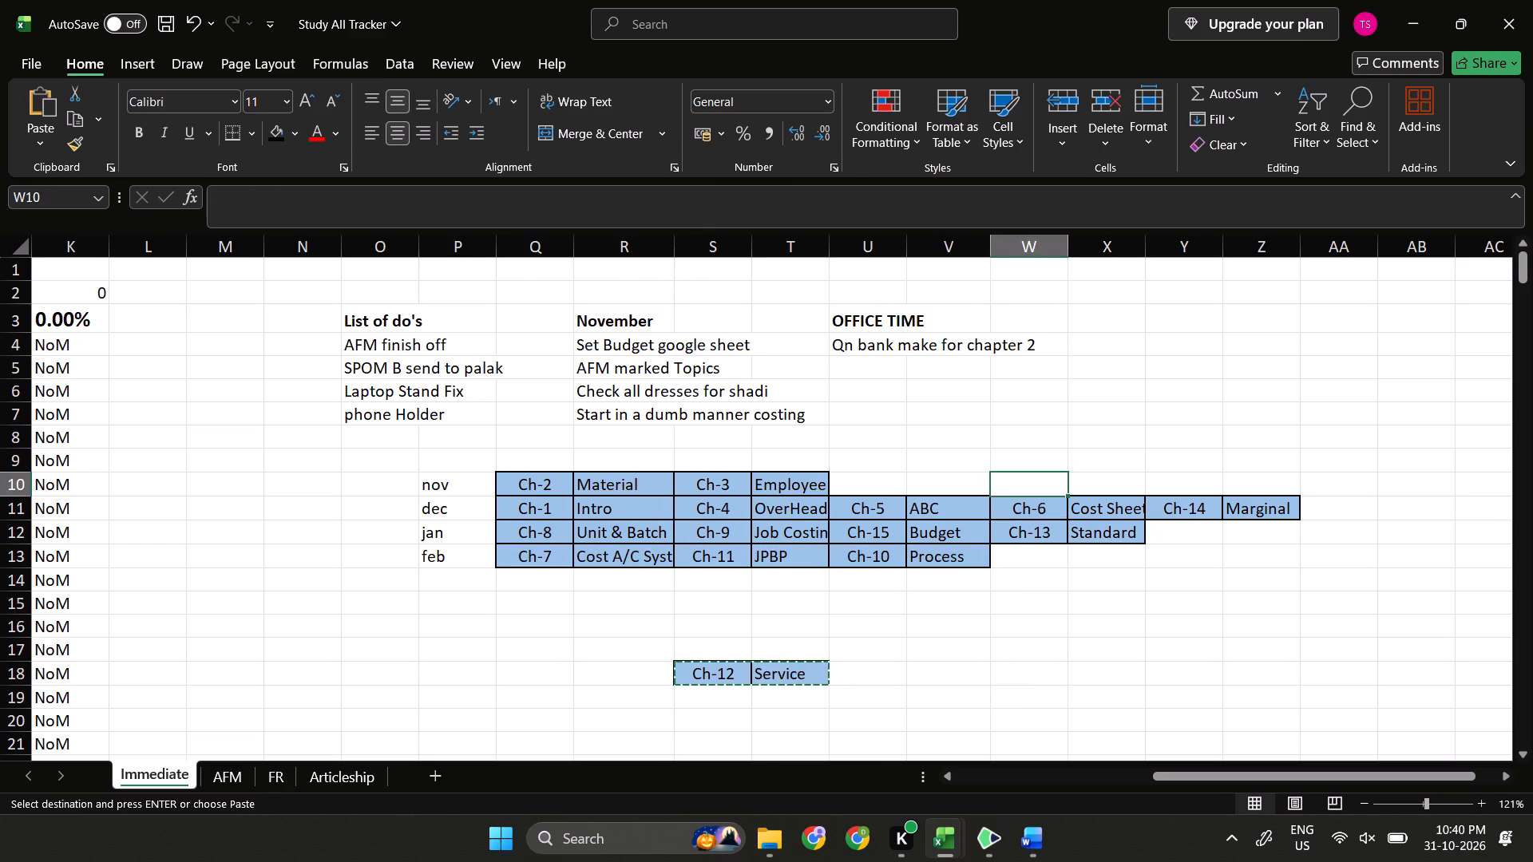
{"action": "key", "text": "Down"}
{"action": "key", "text": "Down"}
{"action": "key", "text": "Down"}
{"action": "key", "text": "Return"}
Enter the heading "Rough idea of chapter in months" in P9, directly above the nov row.
{"action": "key", "text": "Up"}
{"action": "key", "text": "Left"}
{"action": "key", "text": "Down"}
{"action": "key", "text": "Left"}
{"action": "key", "text": "Left"}
{"action": "key", "text": "Left"}
{"action": "key", "text": "Left"}
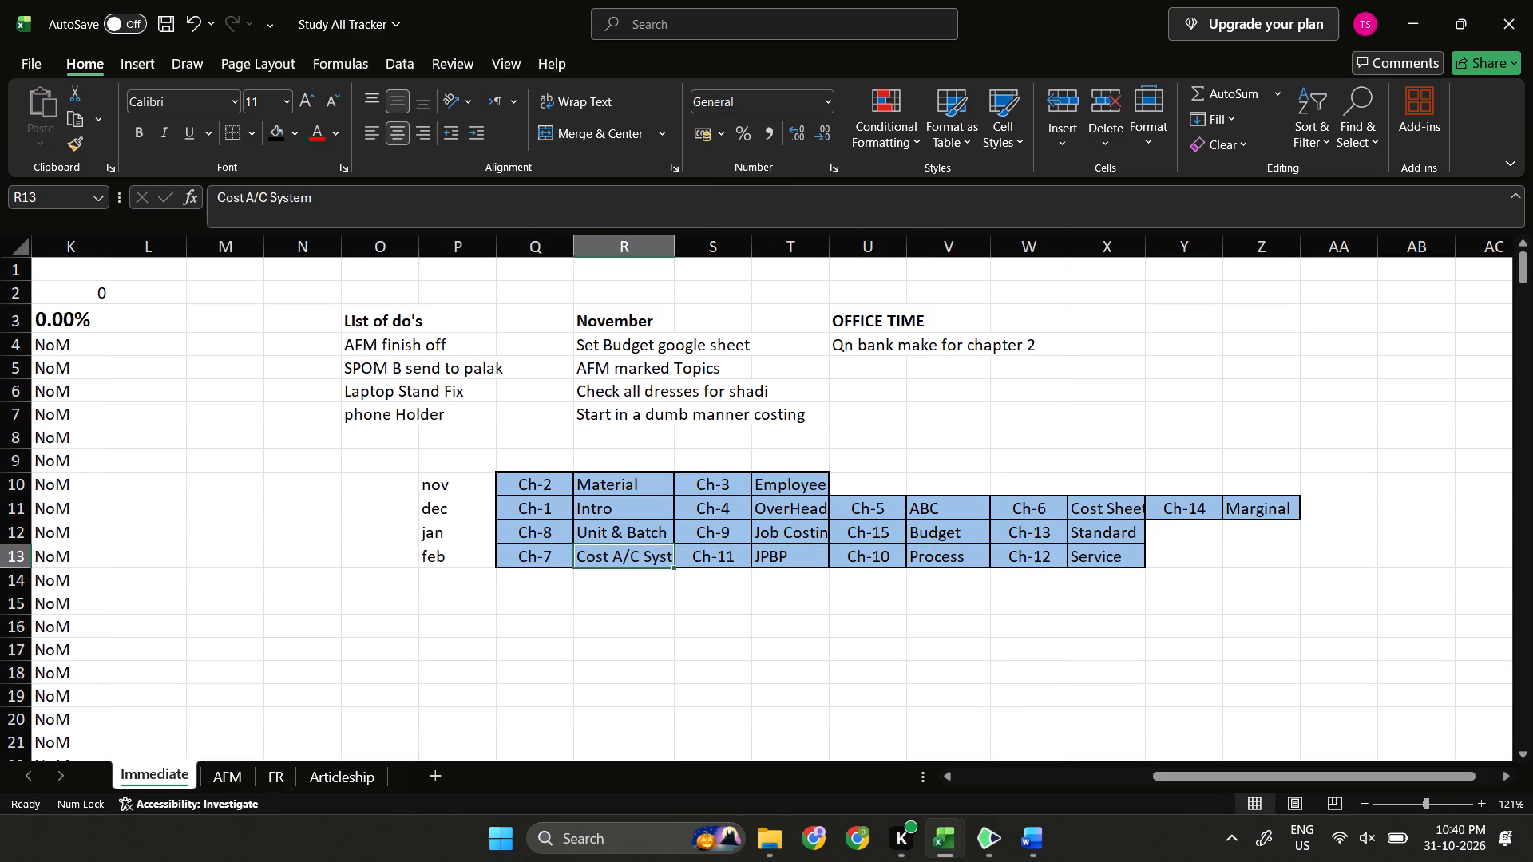
{"action": "key", "text": "Left"}
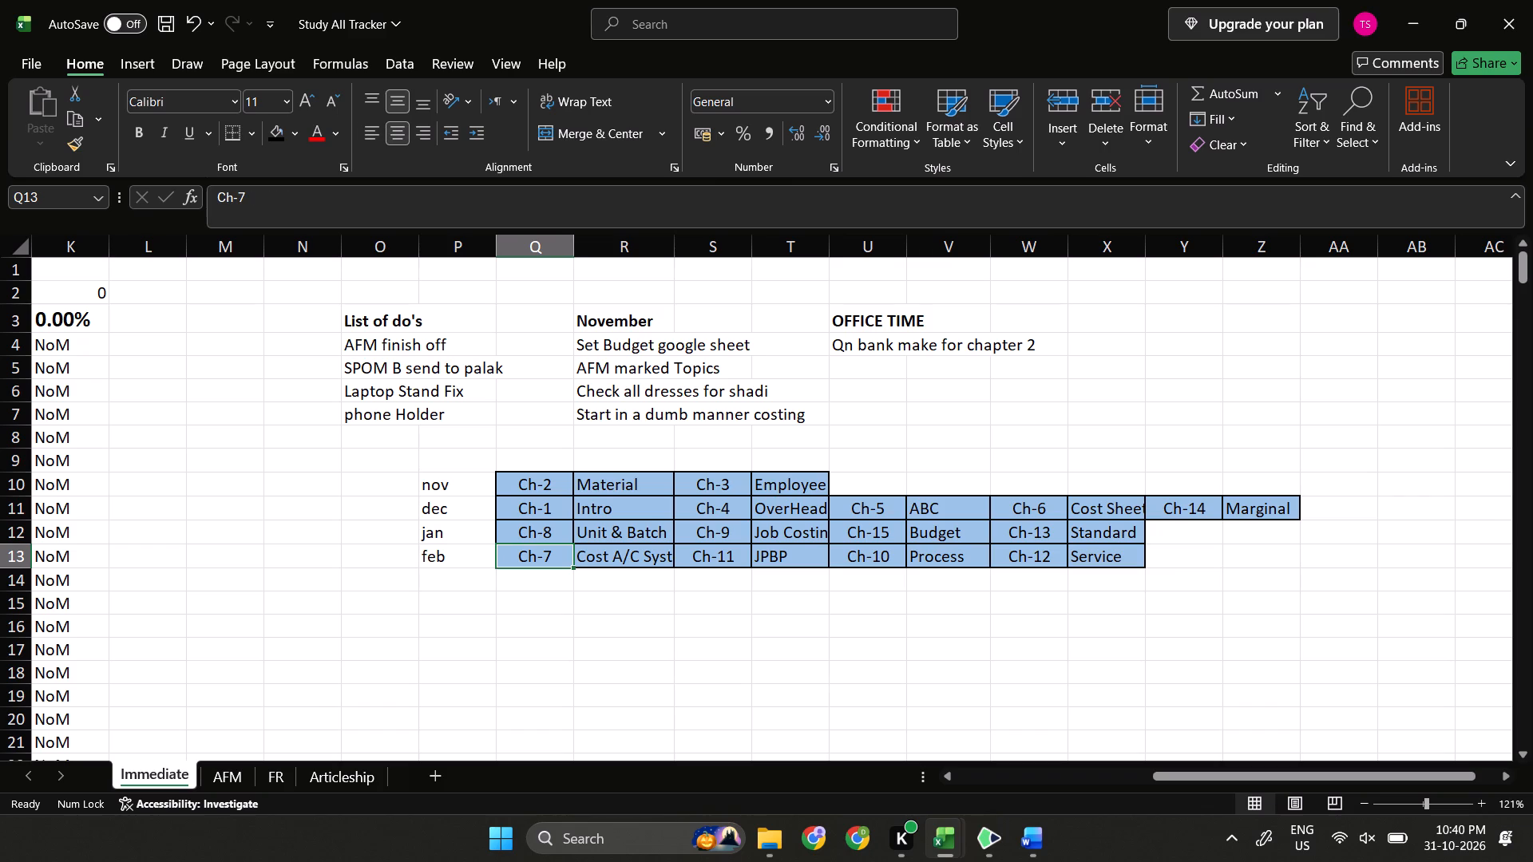
{"action": "key", "text": "Left"}
{"action": "key", "text": "Left"}
{"action": "key", "text": "Up"}
{"action": "key", "text": "Right"}
{"action": "key", "text": "Up"}
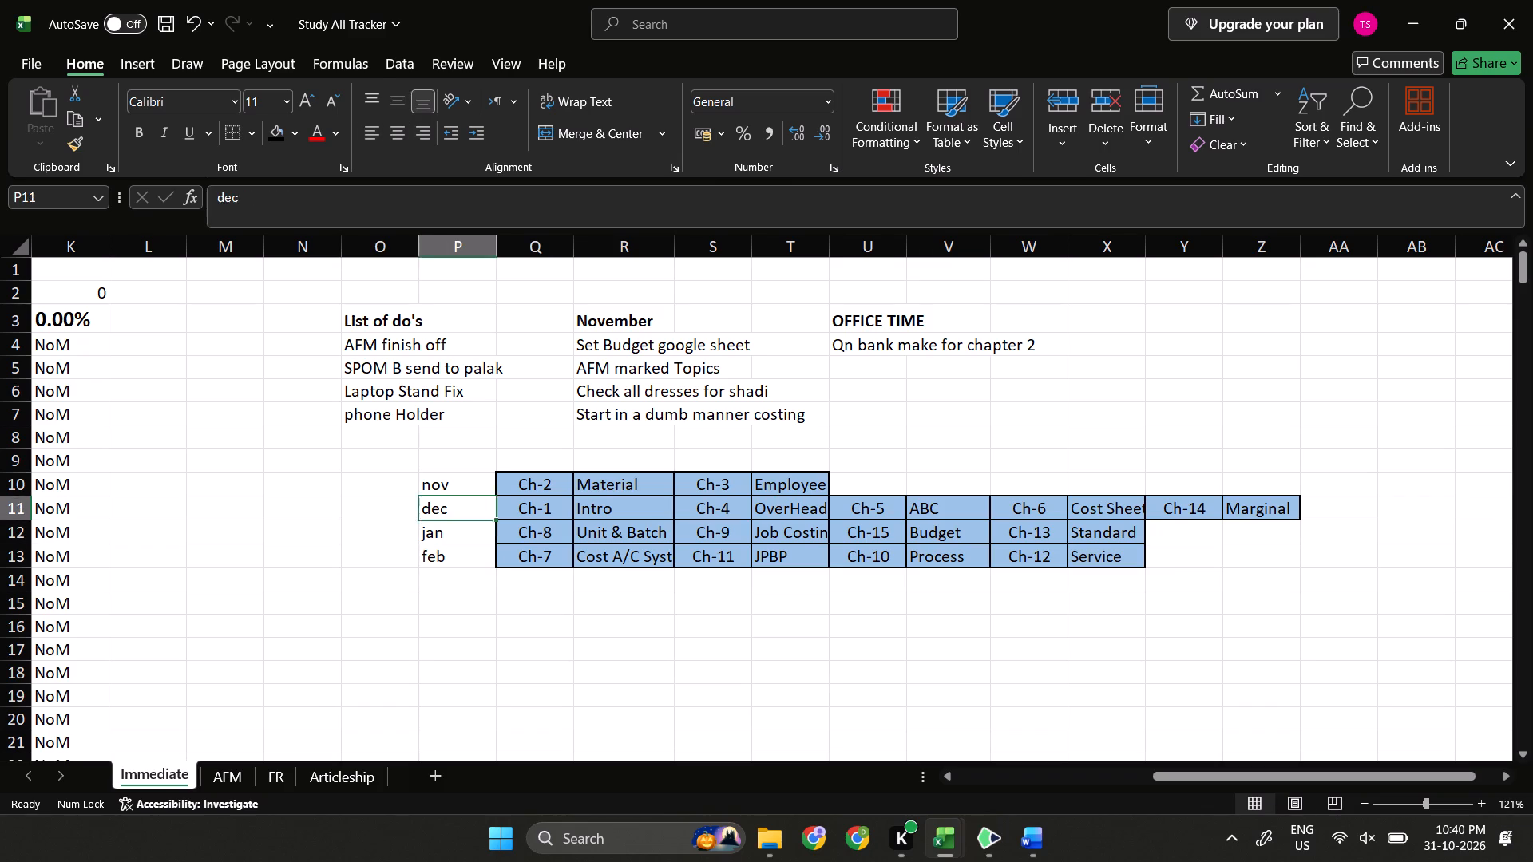
{"action": "key", "text": "Up"}
{"action": "key", "text": "Up"}
{"action": "type", "text": "Rough ie"}
{"action": "key", "text": "BackSpace"}
{"action": "type", "text": "dea of chapter in months"}
{"action": "key", "text": "Return"}
Copy the headed chapter schedule in P9:Z13 and open the random sheet of the Costing Tracker workbook.
{"action": "key", "text": "Up"}
{"action": "key", "text": "shift+Down"}
{"action": "key", "text": "shift+Right"}
{"action": "key", "text": "shift+Down"}
{"action": "key", "text": "shift+Down"}
{"action": "key", "text": "shift+Right"}
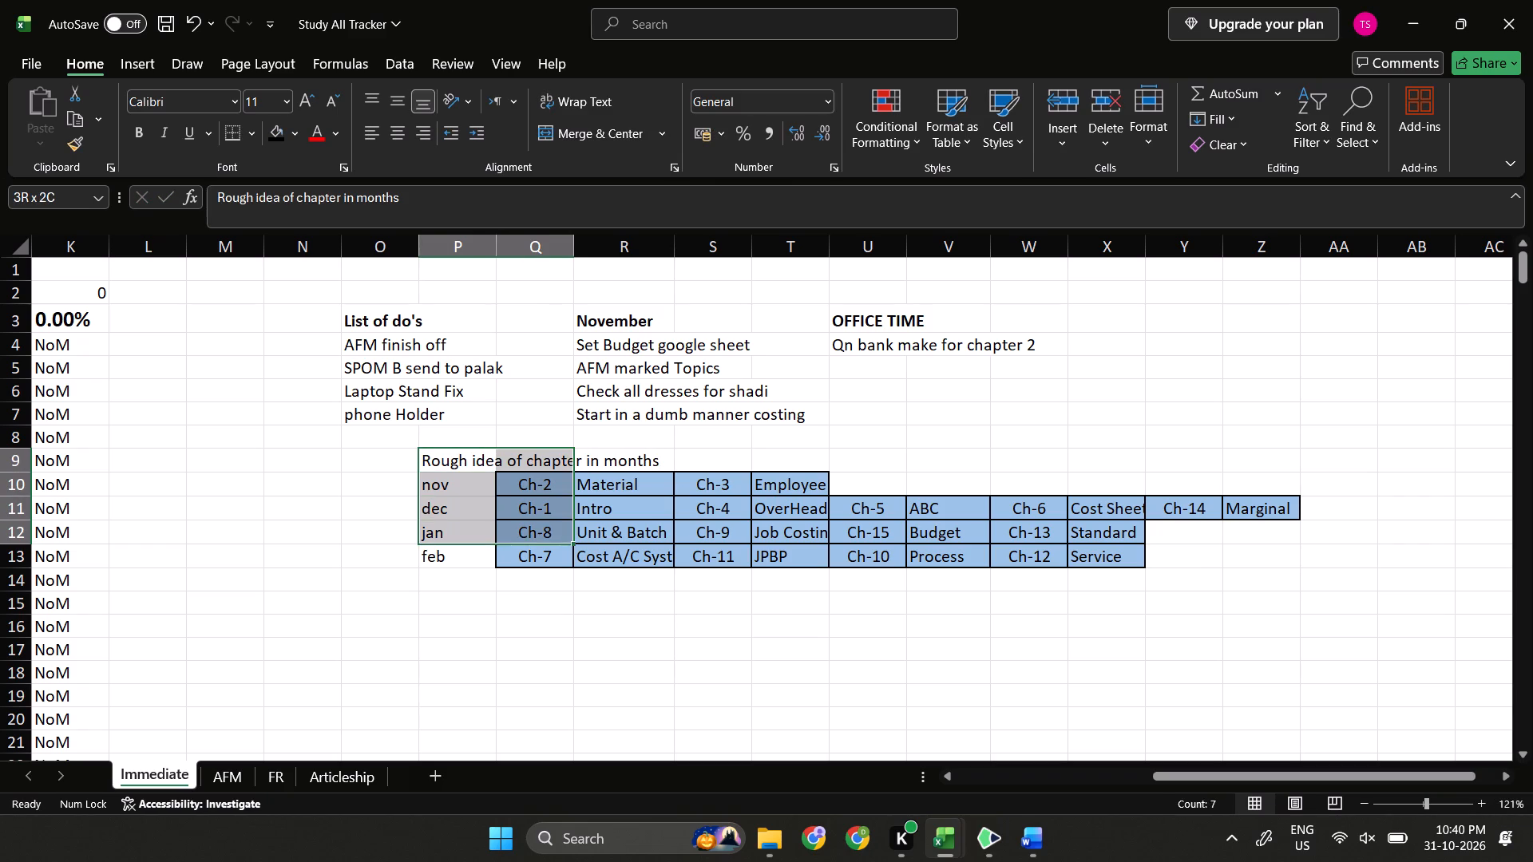
{"action": "key", "text": "shift+Right"}
{"action": "key", "text": "shift+Down"}
{"action": "key", "text": "shift+Right"}
{"action": "key", "text": "shift+Right"}
{"action": "key", "text": "shift+Right"}
{"action": "key", "text": "shift+Right"}
{"action": "key", "text": "shift+Right"}
{"action": "key", "text": "shift+Right"}
{"action": "key", "text": "shift+Right"}
{"action": "key", "text": "ctrl+c"}
{"action": "key", "text": "alt+Tab"}
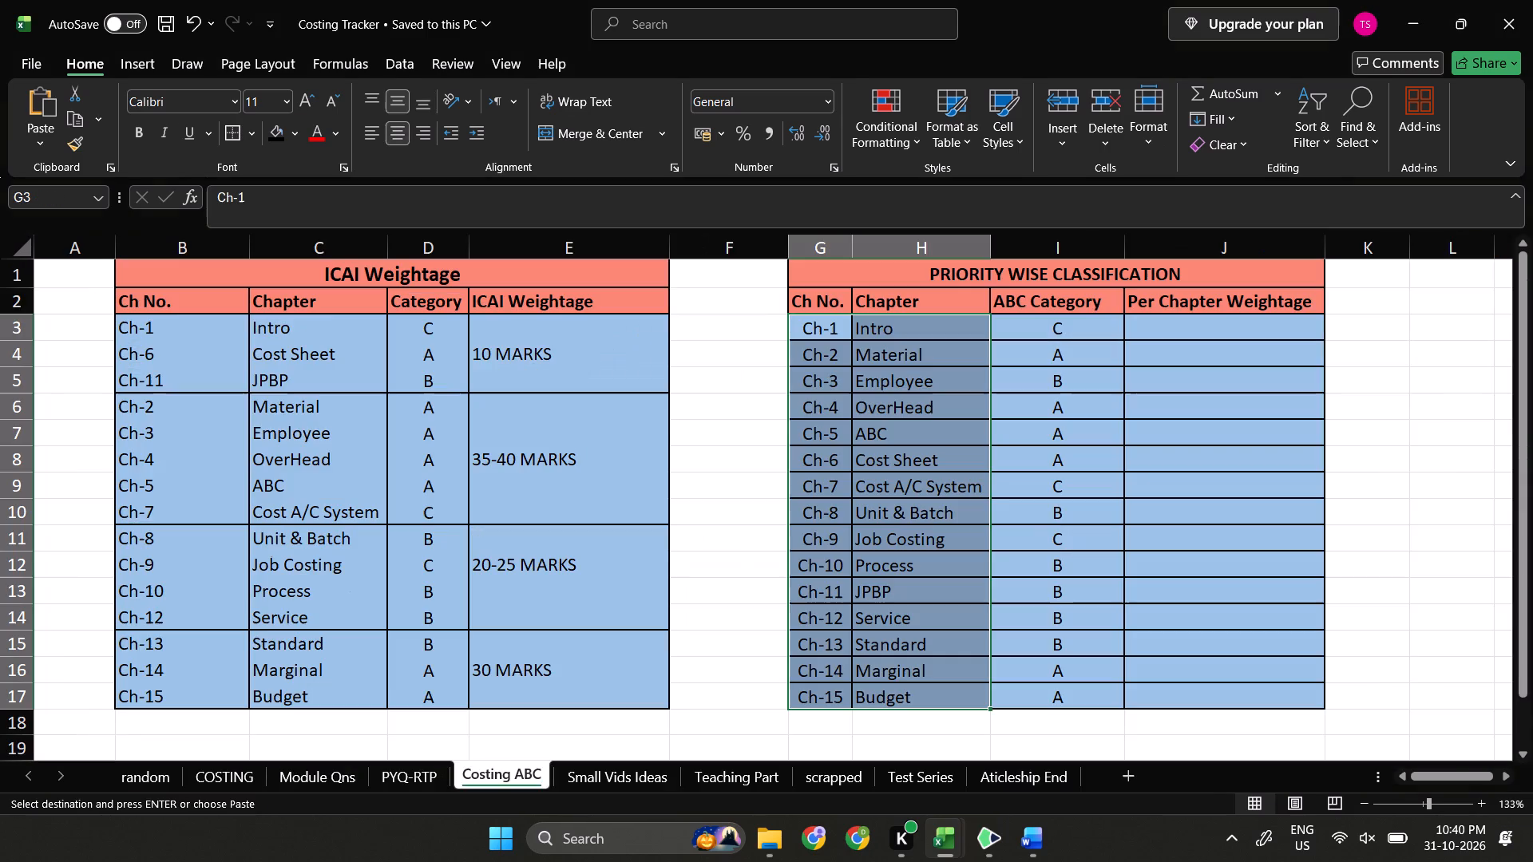
{"action": "key", "text": "ctrl+Page_Up"}
{"action": "key", "text": "ctrl+Page_Up"}
{"action": "key", "text": "ctrl+Page_Up"}
{"action": "key", "text": "ctrl+Page_Up"}
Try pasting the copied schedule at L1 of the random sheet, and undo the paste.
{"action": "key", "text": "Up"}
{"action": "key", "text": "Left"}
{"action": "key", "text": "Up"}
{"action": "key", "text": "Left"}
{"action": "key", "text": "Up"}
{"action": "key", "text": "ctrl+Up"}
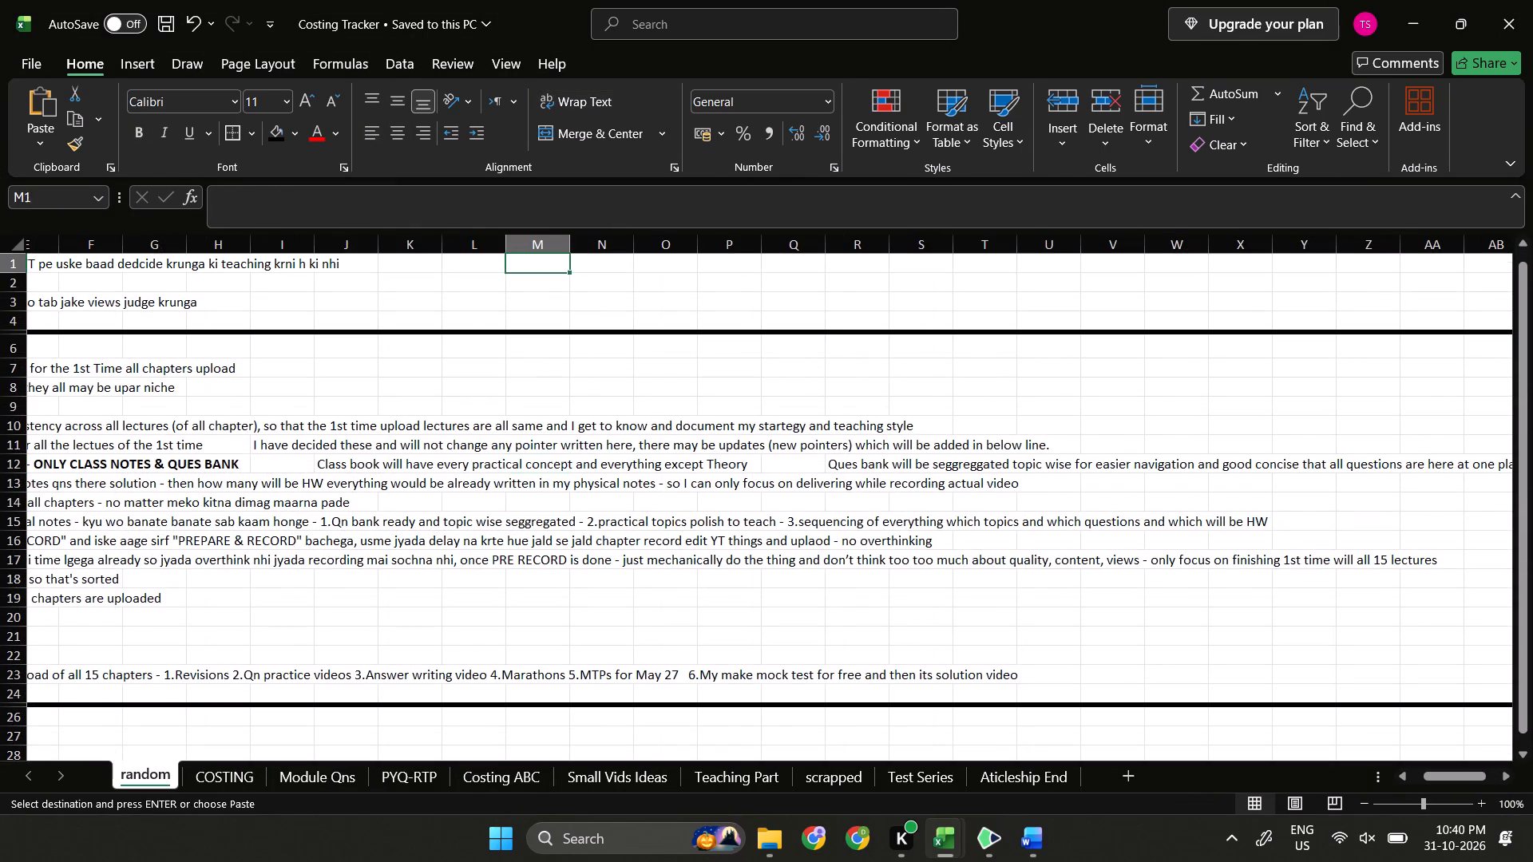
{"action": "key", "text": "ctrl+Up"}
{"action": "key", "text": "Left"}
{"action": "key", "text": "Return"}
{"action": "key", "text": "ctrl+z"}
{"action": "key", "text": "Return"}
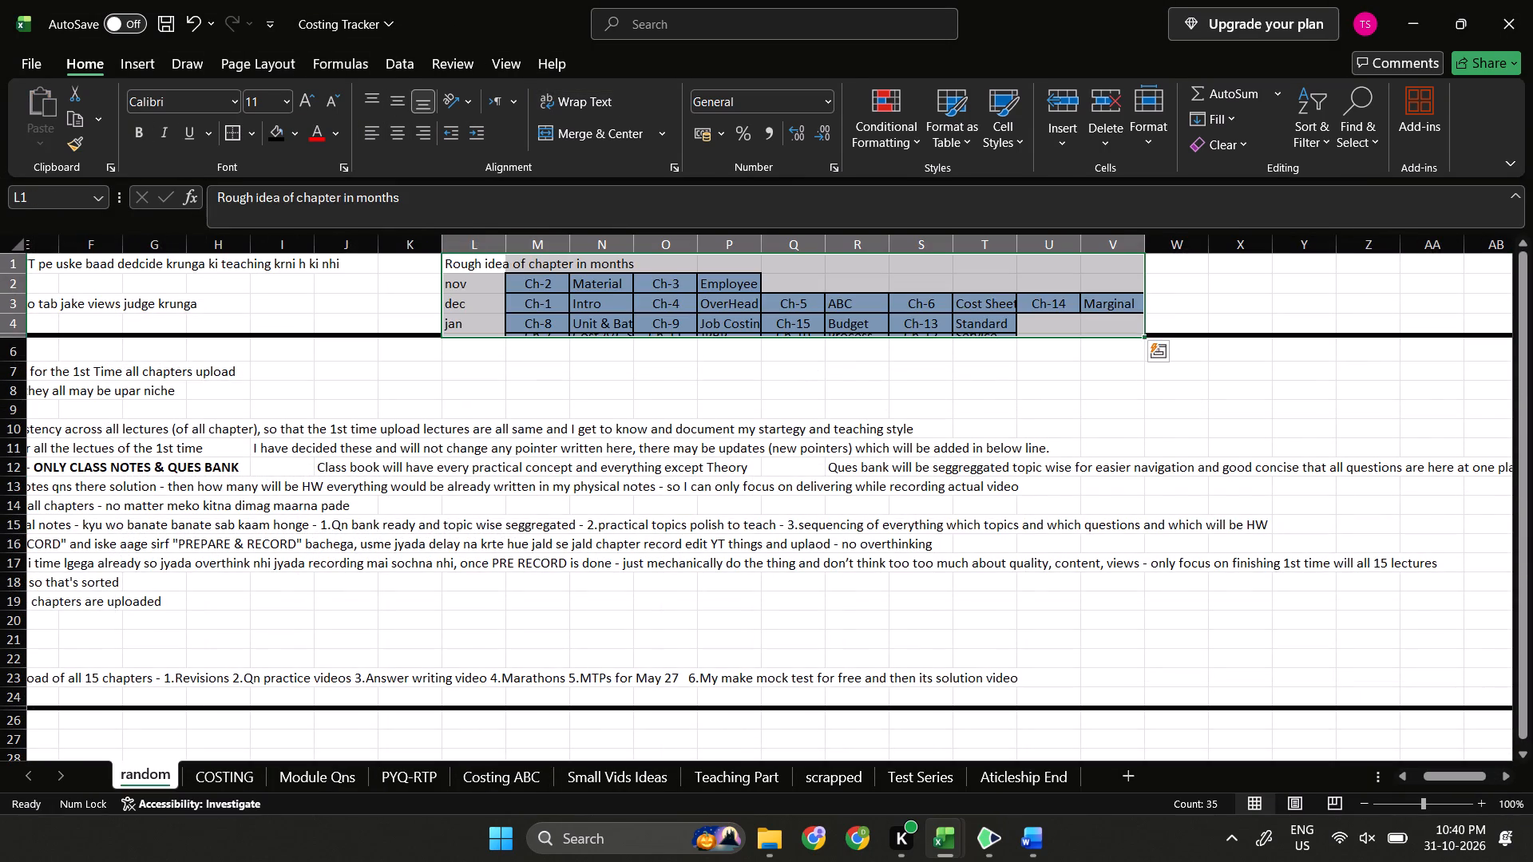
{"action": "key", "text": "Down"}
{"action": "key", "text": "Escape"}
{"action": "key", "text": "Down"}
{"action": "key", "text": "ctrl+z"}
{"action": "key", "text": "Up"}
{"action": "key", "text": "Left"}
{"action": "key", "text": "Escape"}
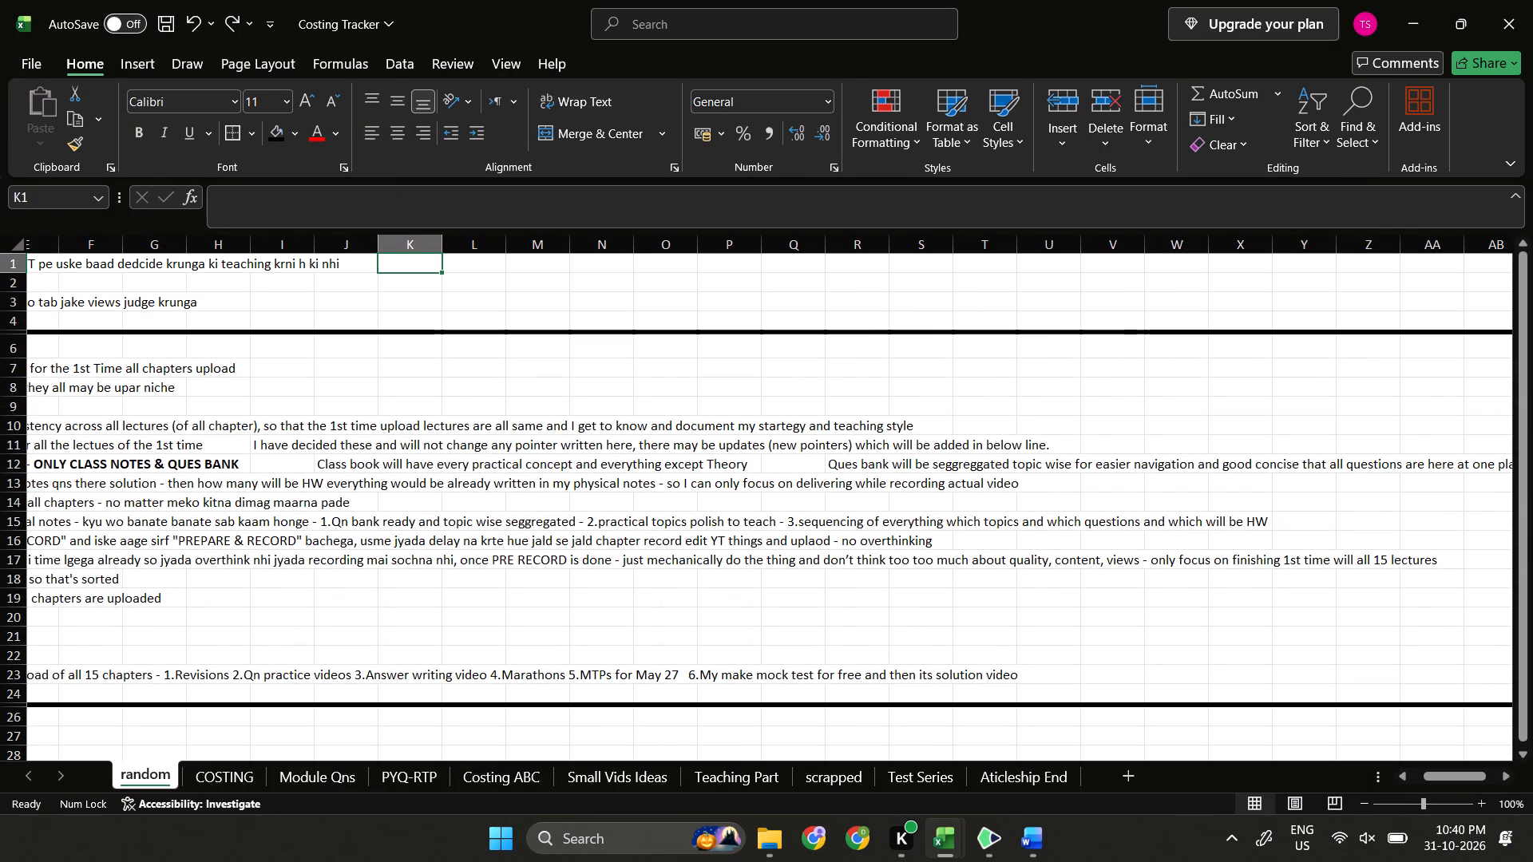
Insert a blank row at row 4 of the random sheet, above the first thick divider line.
{"action": "key", "text": "Escape"}
{"action": "key", "text": "Down"}
{"action": "key", "text": "Escape"}
{"action": "key", "text": "Down"}
{"action": "key", "text": "Down"}
{"action": "key", "text": "shift+space"}
{"action": "key", "text": "ctrl+plus"}
Copy the schedule from the Study All Tracker workbook again and paste it at K1 of Costing Tracker's random sheet.
{"action": "key", "text": "Up"}
{"action": "key", "text": "Up"}
{"action": "key", "text": "Up"}
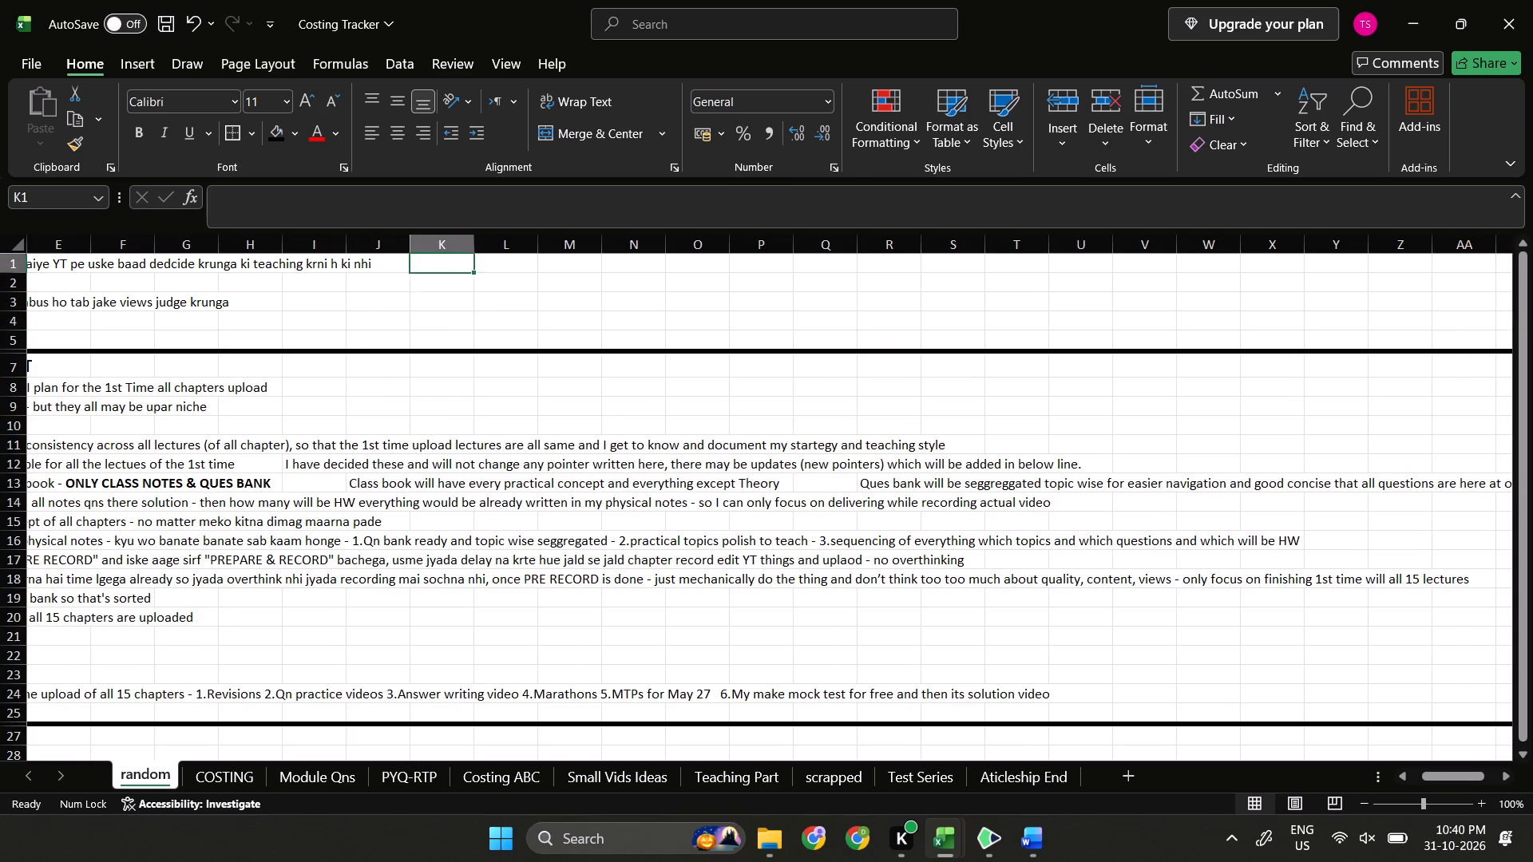
{"action": "key", "text": "alt+Tab"}
{"action": "key", "text": "ctrl+c"}
{"action": "key", "text": "alt+Tab"}
{"action": "key", "text": "Return"}
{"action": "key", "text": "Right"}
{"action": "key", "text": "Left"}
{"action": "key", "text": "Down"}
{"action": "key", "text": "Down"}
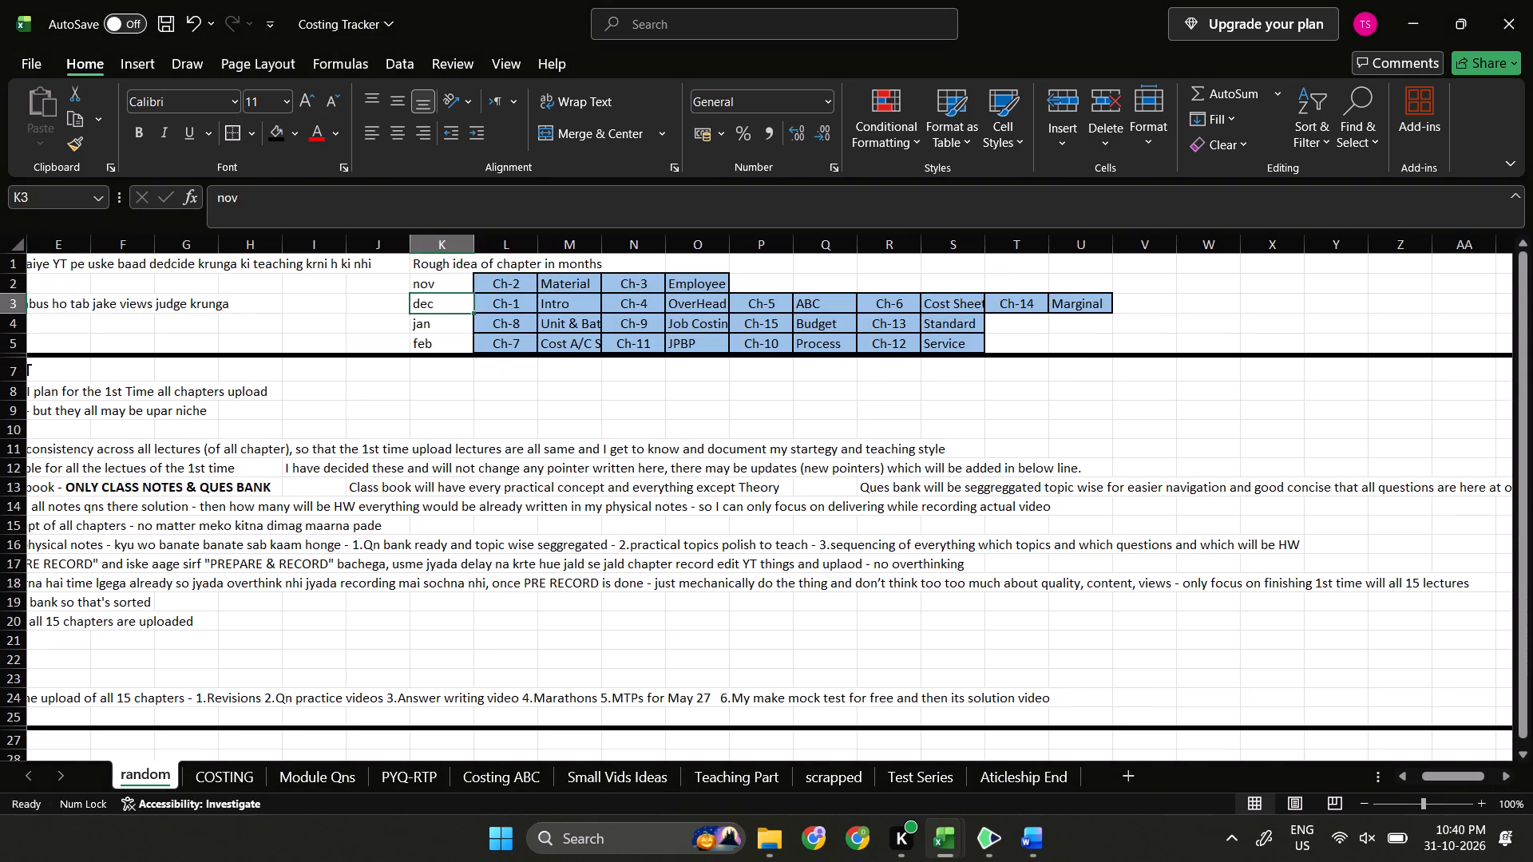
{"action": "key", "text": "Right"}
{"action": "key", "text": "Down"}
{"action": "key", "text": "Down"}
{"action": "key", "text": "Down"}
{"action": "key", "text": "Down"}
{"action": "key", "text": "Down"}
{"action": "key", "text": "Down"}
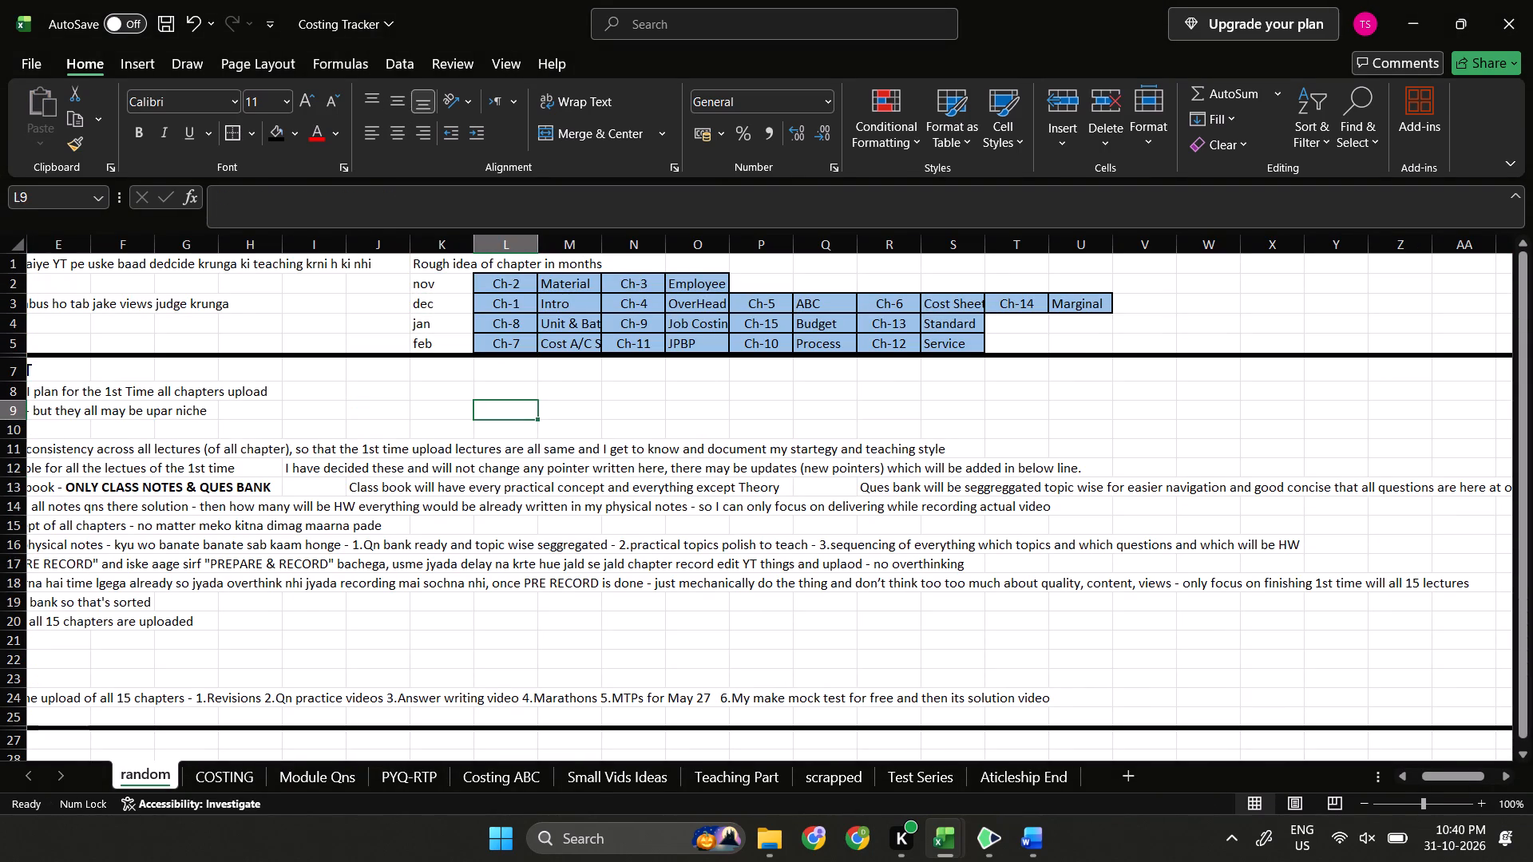